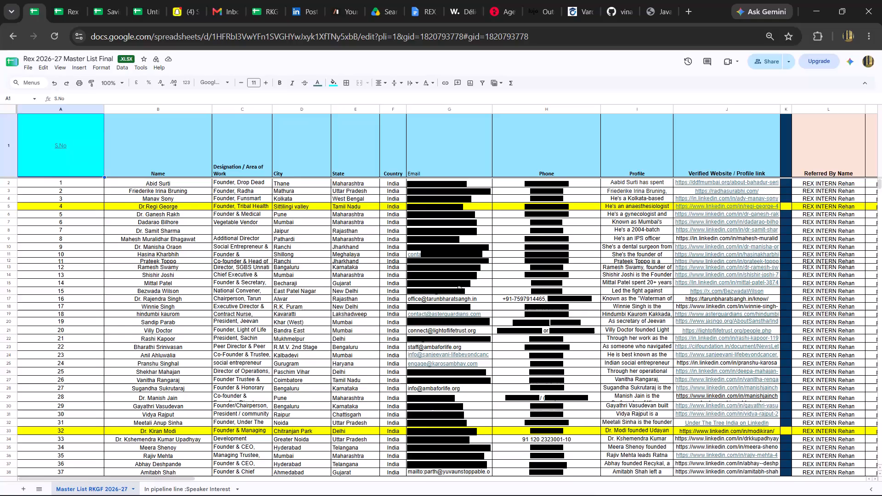
Search the computer's apps for Google Chrome and launch it in a new window.
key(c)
key(Return)
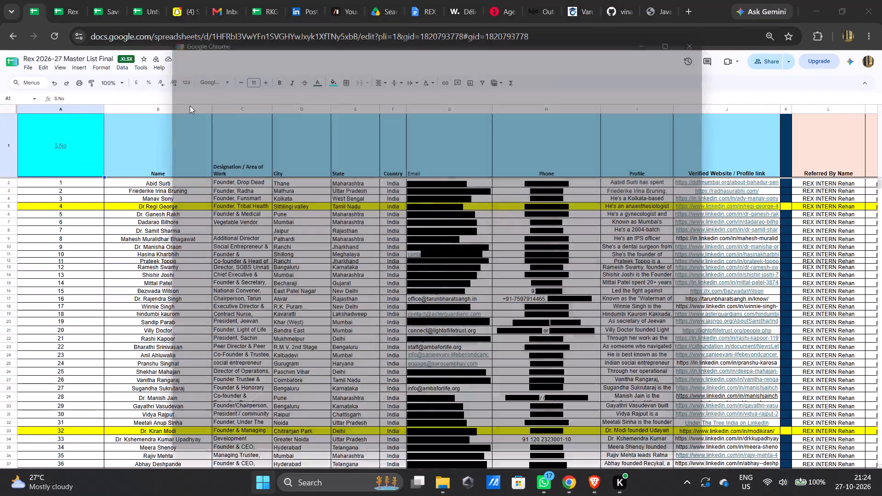
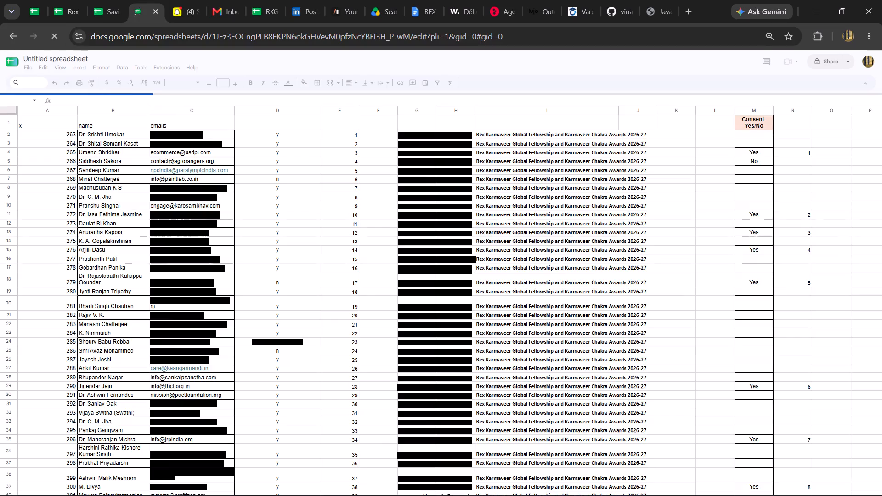
Paste the copied entry into cell F272, directly below the "Send the form" label in the Untitled spreadsheet.
scroll(162, 214, down, 11)
scroll(180, 321, up, 5)
scroll(180, 321, down, 7)
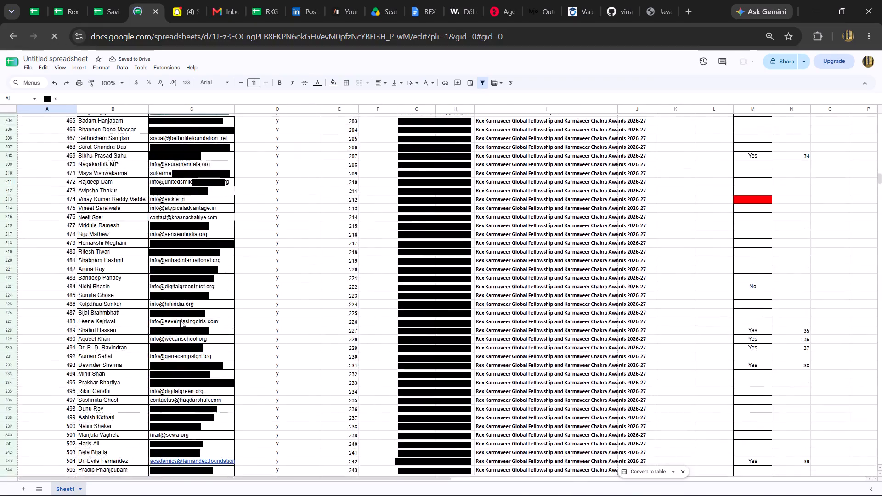
scroll(180, 321, down, 4)
scroll(180, 321, up, 7)
scroll(180, 321, down, 2)
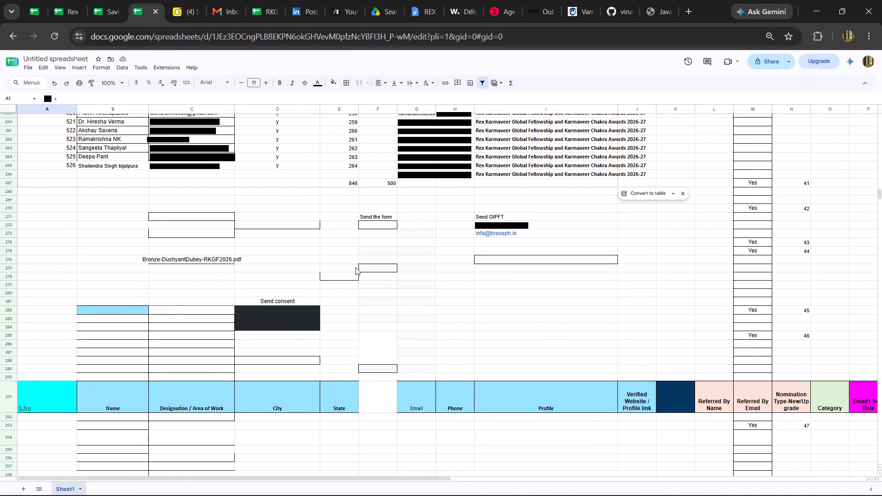
click(379, 231)
key(Up)
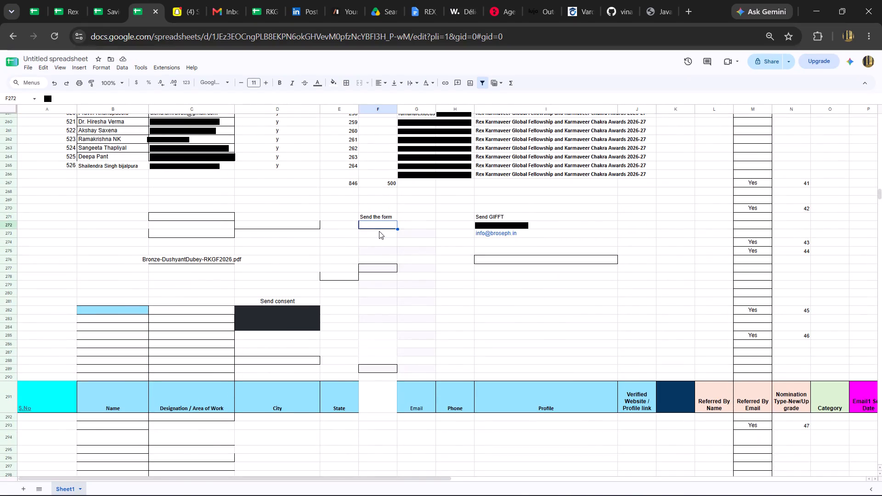
key(ctrl+v)
click(535, 236)
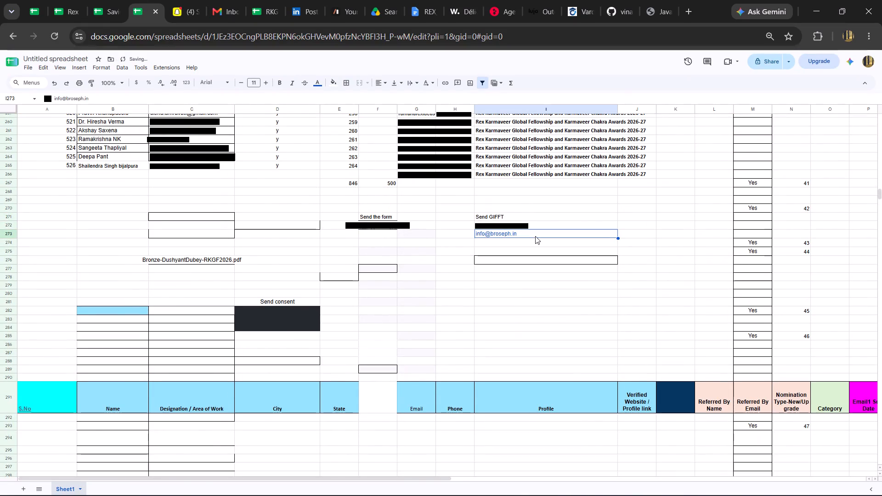
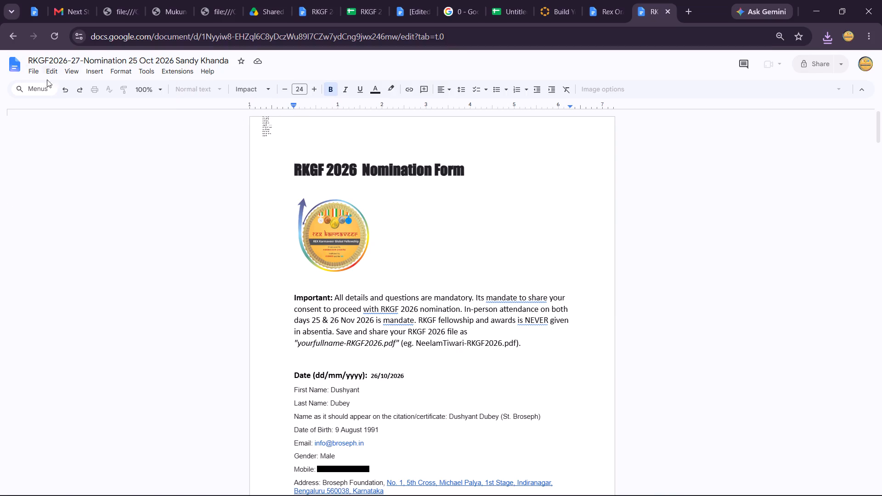
Upload today's RKGF2026 nomination Word file from the Downloads folder to Drive for opening as a document.
click(34, 73)
click(56, 101)
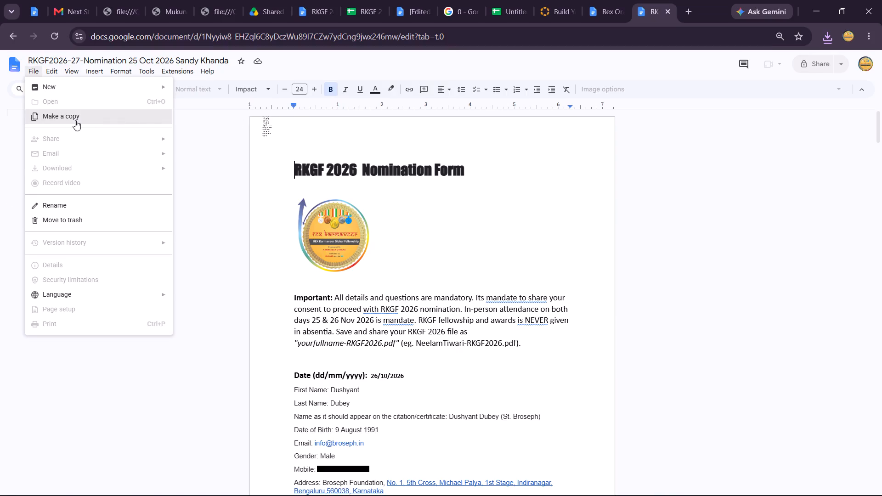
click(108, 102)
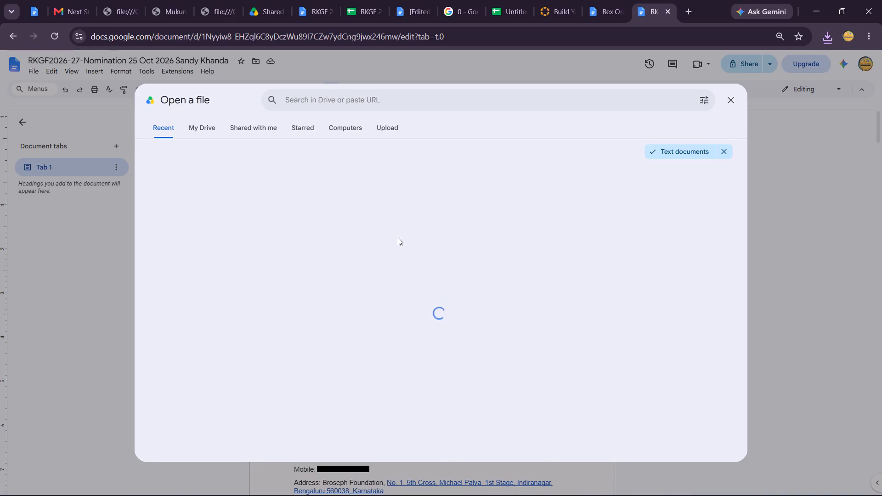
click(385, 127)
click(449, 307)
click(441, 322)
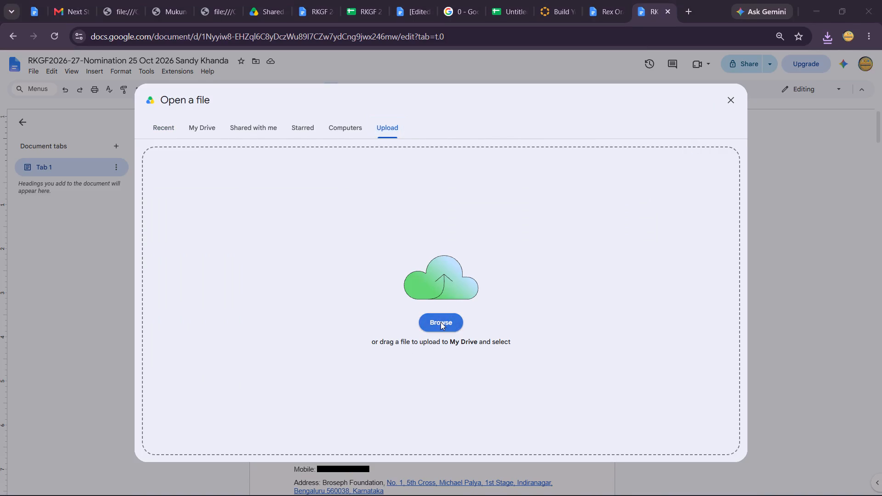
click(197, 101)
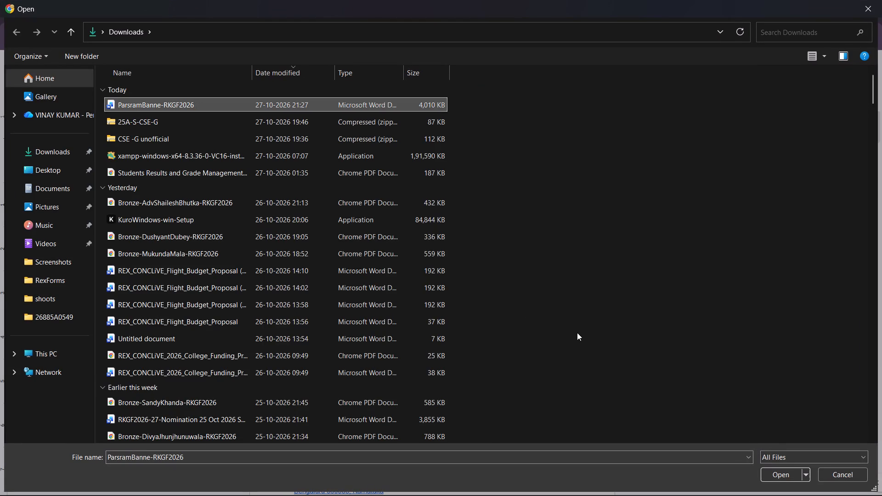
click(787, 475)
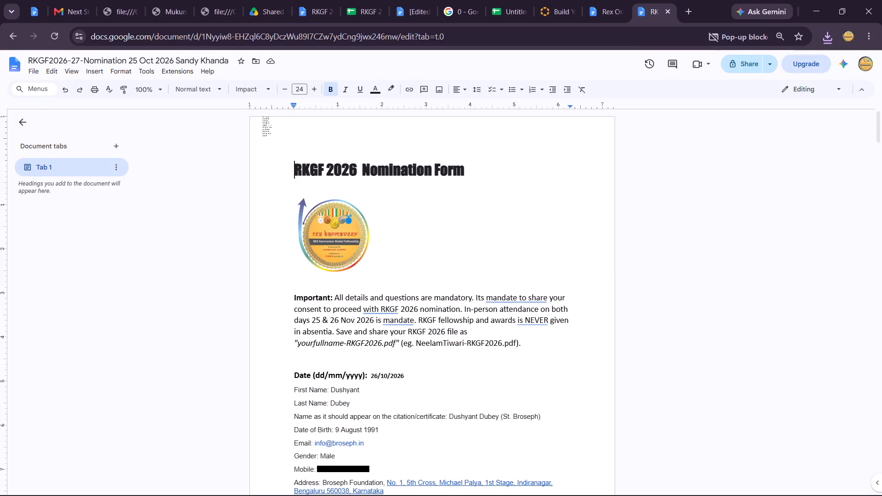
Look over the start of the opened RKGF 2026 nomination form and return to the Docs home page.
scroll(414, 334, down, 2)
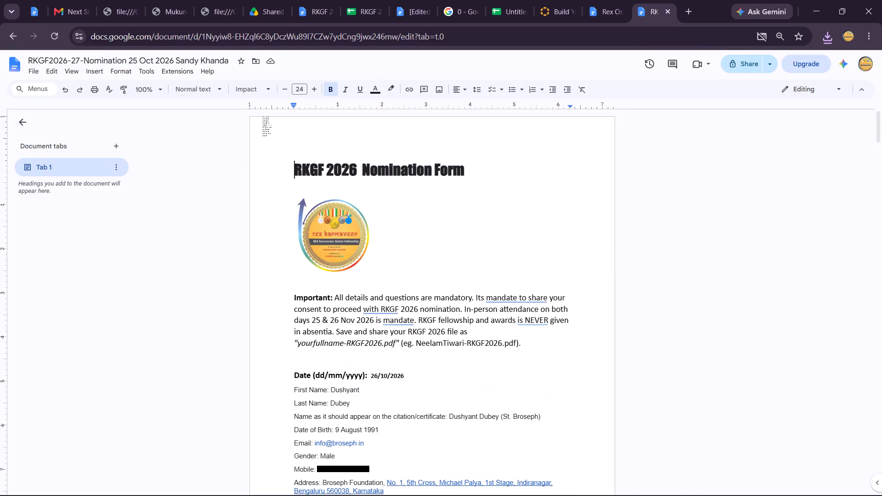
scroll(313, 346, down, 6)
scroll(313, 346, up, 12)
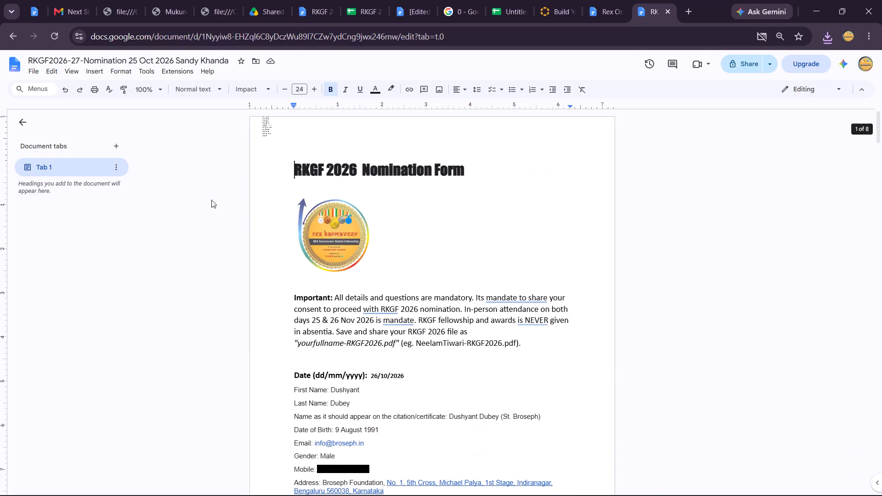
click(19, 64)
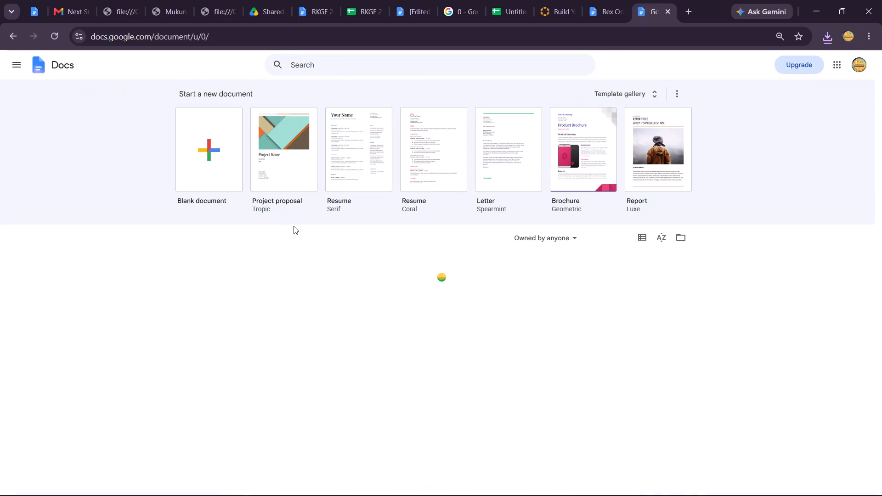
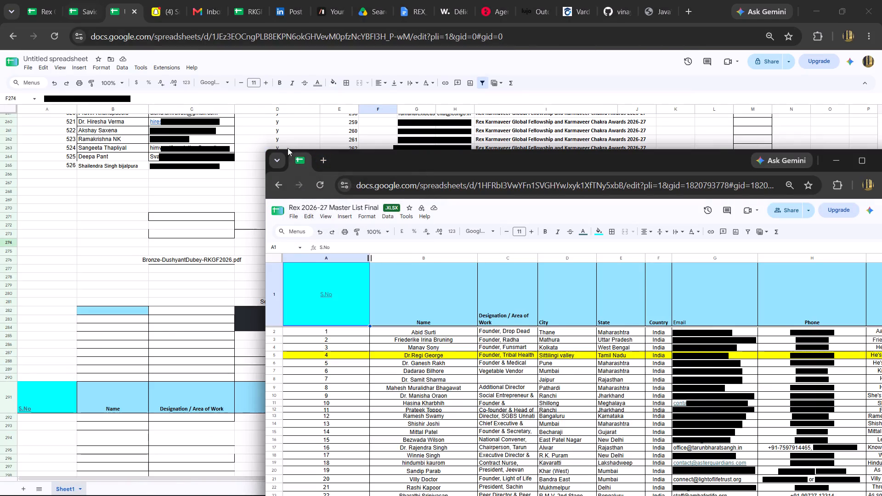
Merge the separate window holding the Rex 2026-27 Master List Final spreadsheet into the main browser window, ahead of the other open pages.
drag(298, 159, 35, 6)
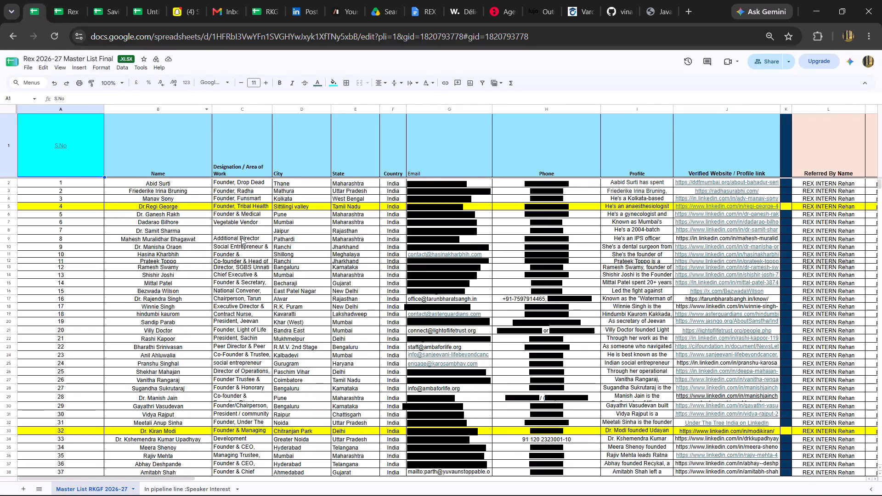
Search the Rex 2026-27 Master List for the nominee's copied email address.
click(243, 239)
key(ctrl+h)
key(ctrl+v)
key(Return)
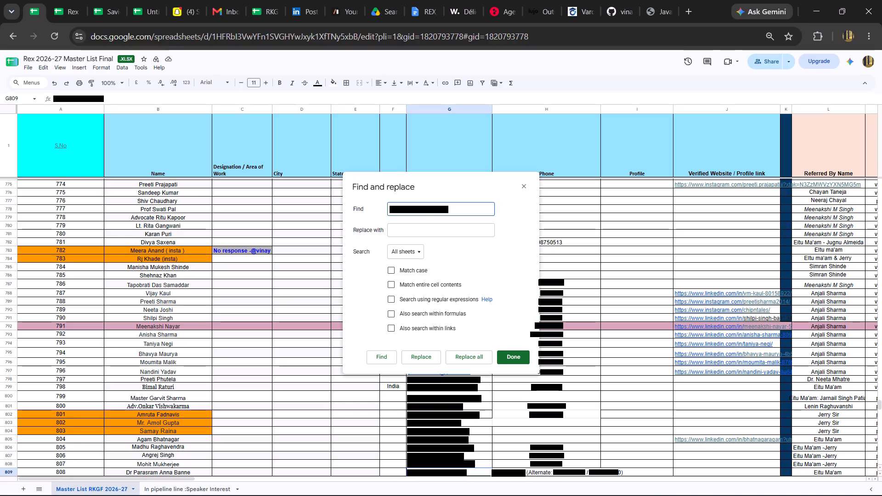
Switch to the Chrome window showing the "Next Steps for Your RE..." email.
key(alt+Tab)
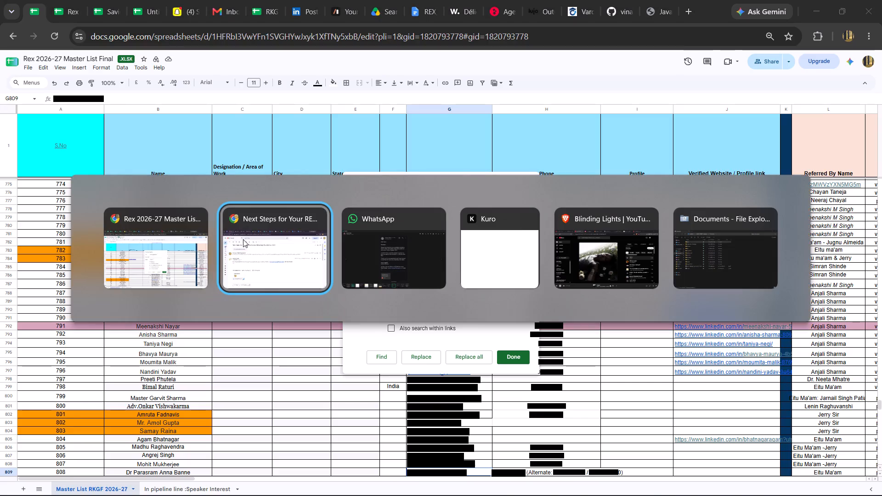
Switch to YouTube Music in Brave, pause the song Blinding Lights, and return to the master list.
key(alt+Tab)
key(alt+Tab)
key(alt+Tab)
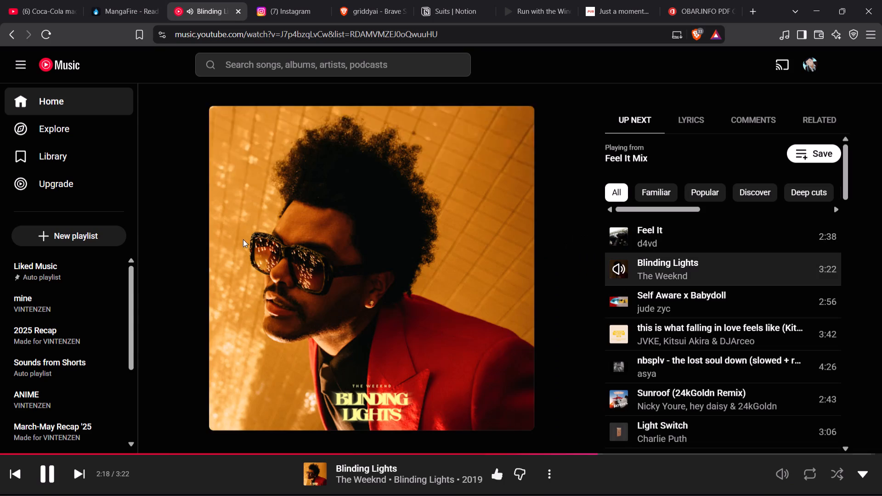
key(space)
key(alt+Tab)
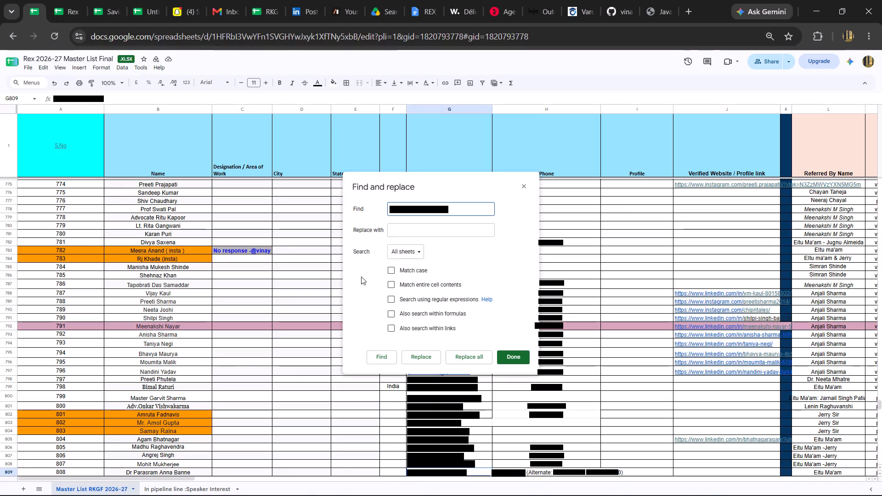
Close the search dialog and examine row 809 of the master list across the form, confirmation and citation columns through PDF FileName.
click(523, 189)
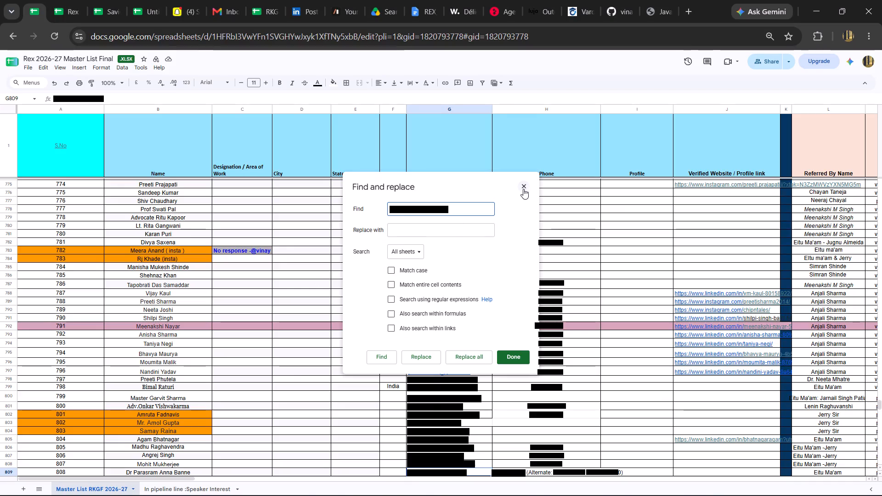
key(Right)
key(Right)
key(Right)
key(Right)
key(Right)
key(Right)
key(Right)
key(Right)
key(Right)
key(Right)
key(Right)
key(Right)
key(Right)
key(Right)
key(Right)
key(Right)
key(Right)
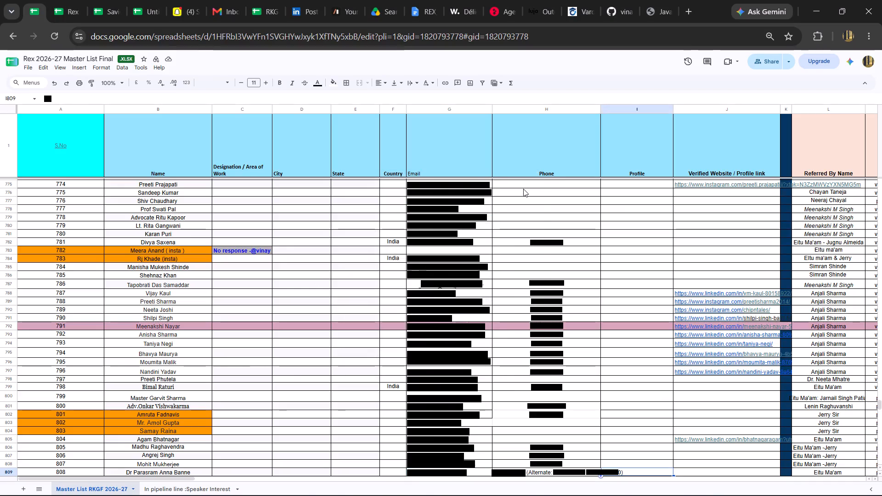
key(Right)
key(Right)
key(Right)
key(Right)
key(Right)
key(Right)
key(Right)
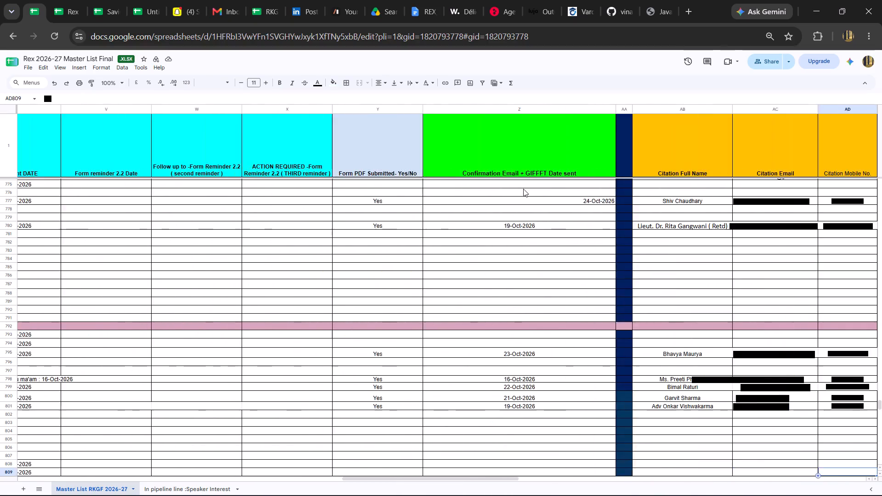
key(Right)
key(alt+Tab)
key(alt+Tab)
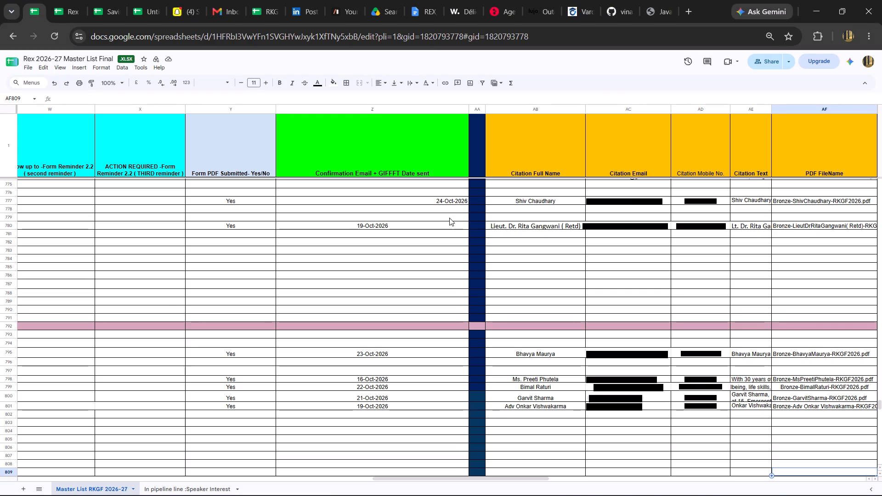
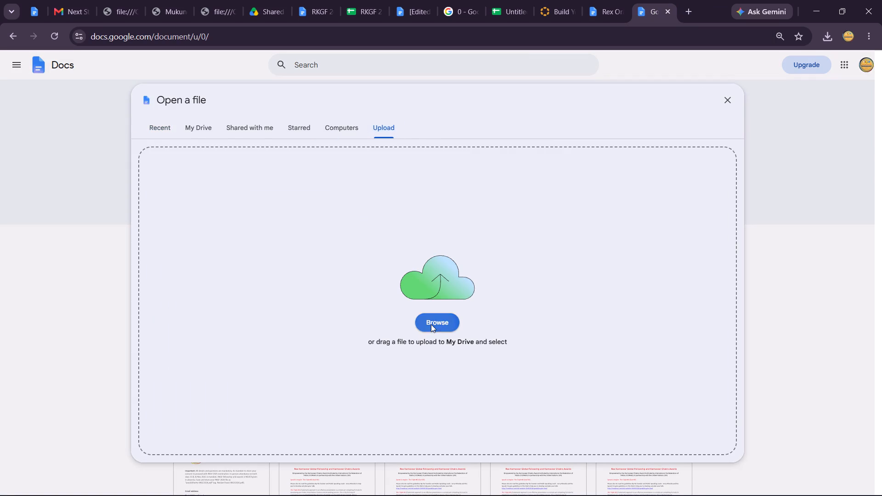
Upload today's RKGF2026 nomination Word file from the Downloads folder and open it as a Google Docs document.
click(132, 102)
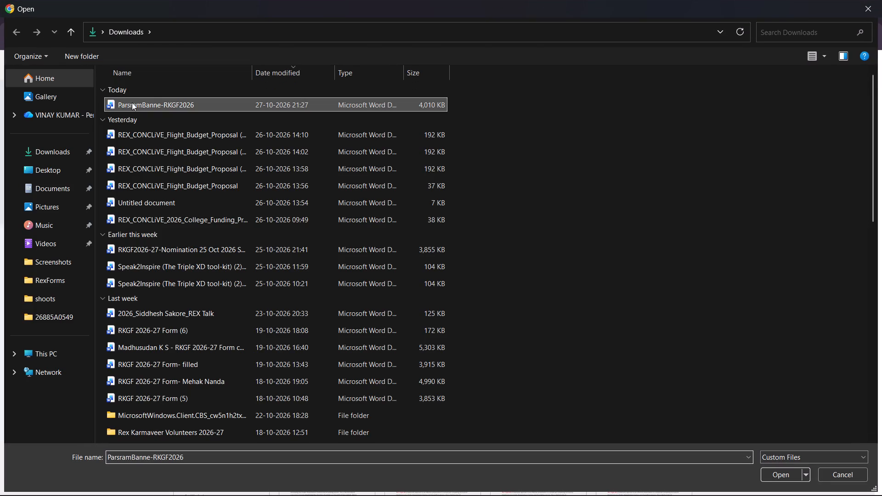
click(780, 474)
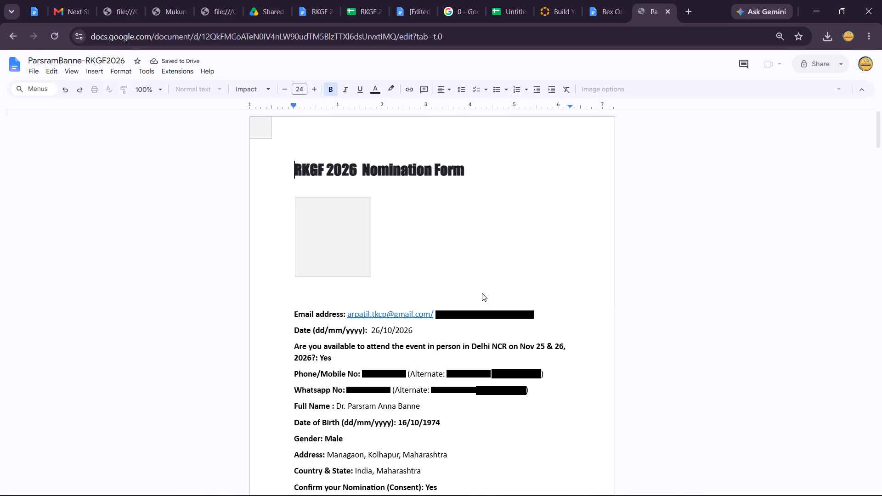
Copy the nominee's first email address from the RKGF 2026 nomination form, without the trailing slash.
scroll(482, 293, down, 2)
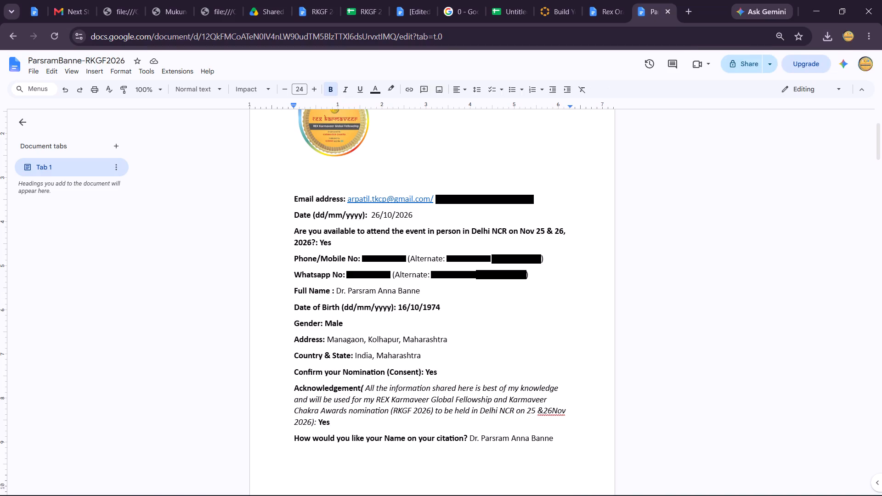
drag(345, 203, 432, 204)
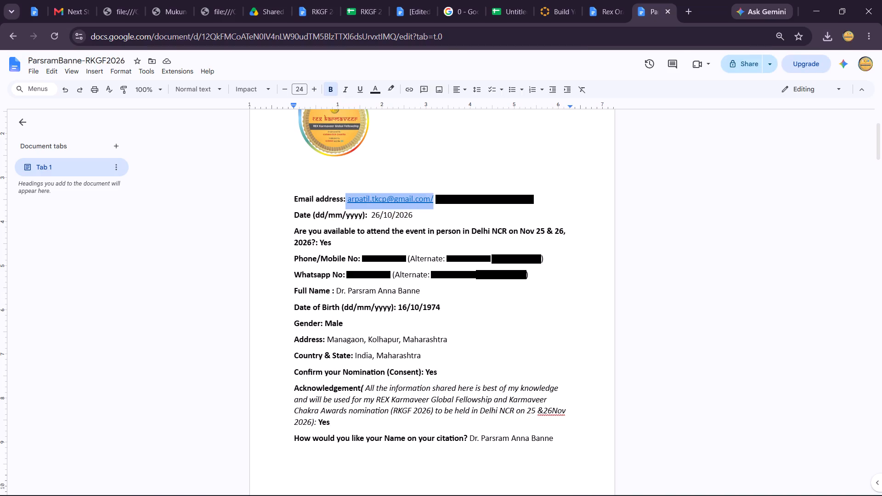
drag(432, 204, 426, 201)
drag(426, 201, 433, 201)
click(379, 222)
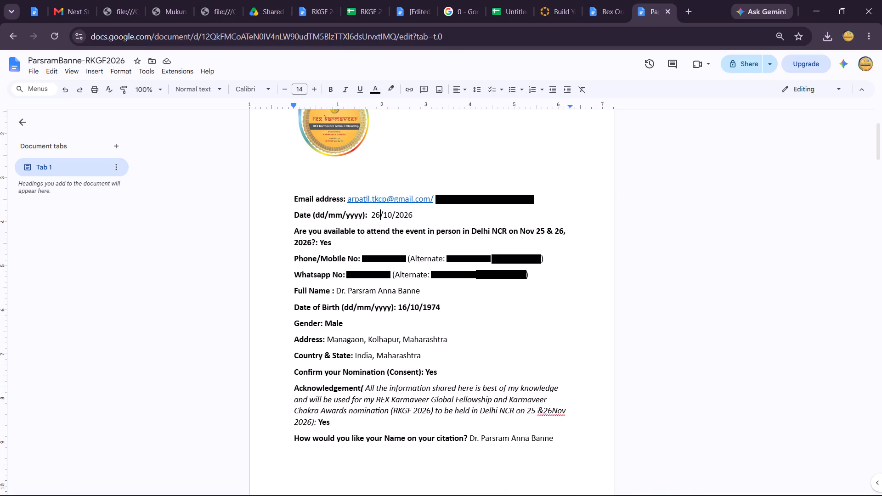
drag(347, 198, 430, 199)
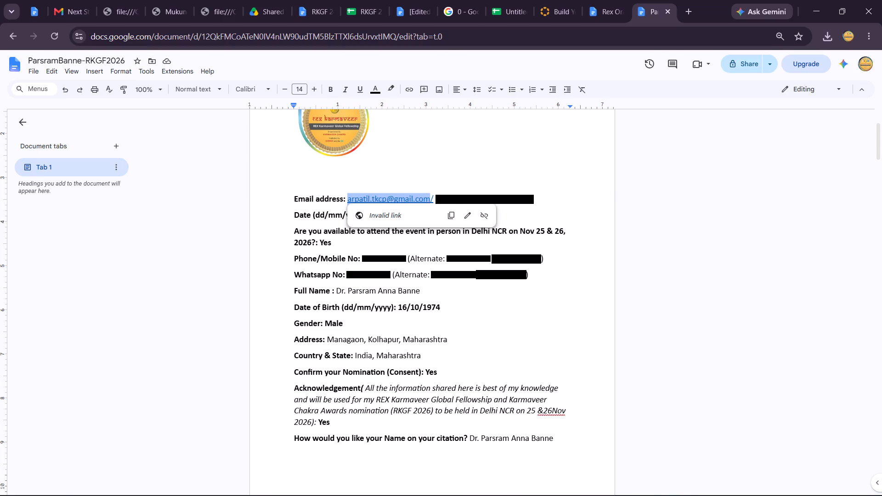
drag(430, 199, 429, 199)
key(ctrl+c)
Switch to the Rex 2026-27 Master List and search all sheets for the copied email address.
key(alt+Tab)
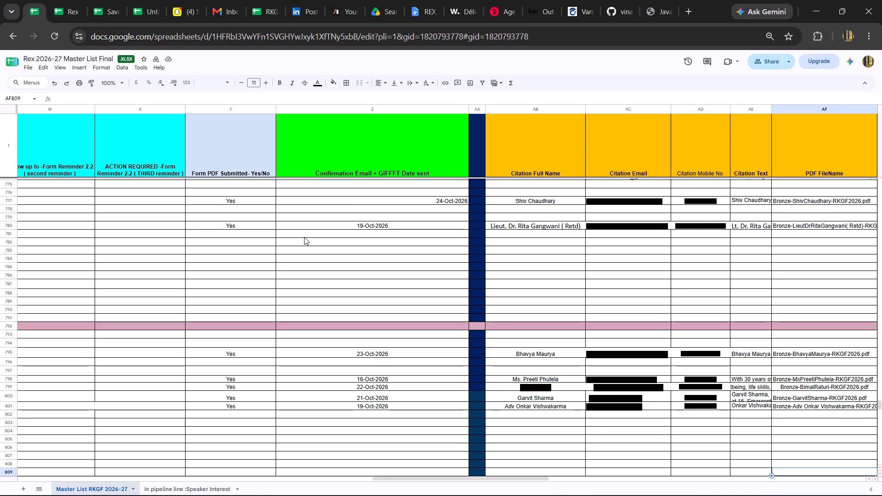
click(343, 278)
key(ctrl+h)
key(ctrl+v)
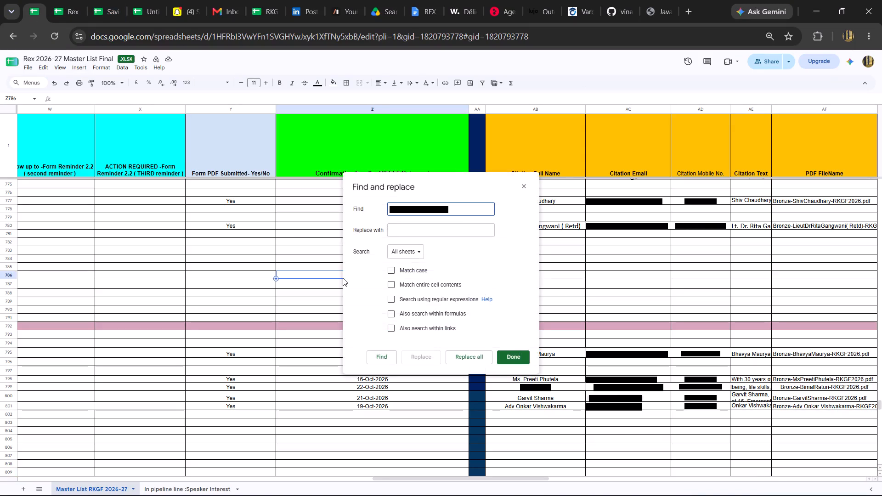
key(Return)
key(grave)
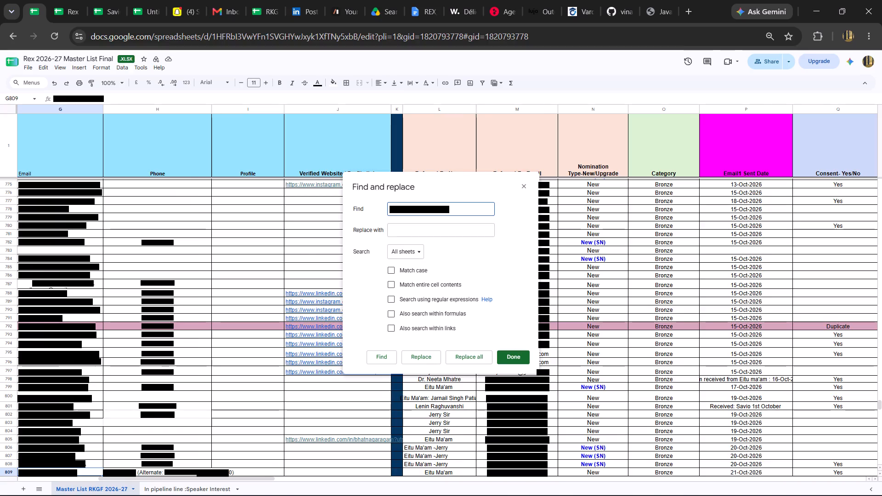
key(Return)
key(Return)
key(Return)
key(Escape)
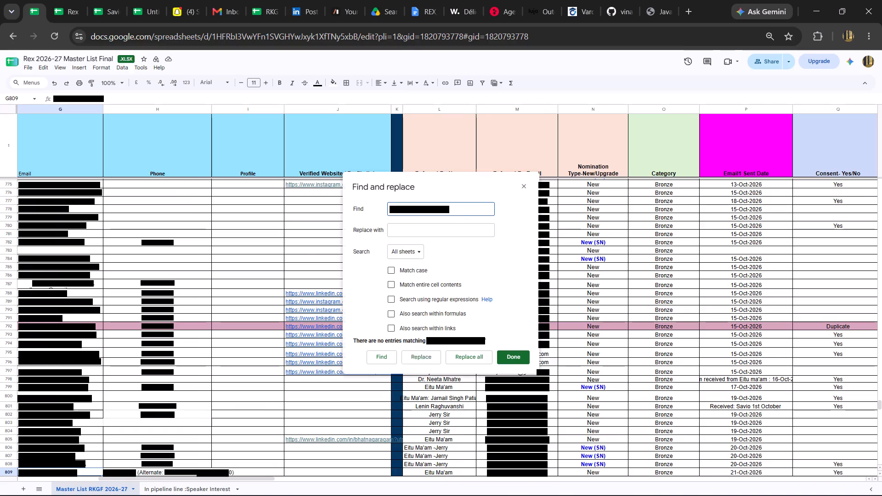
Go along the nominee's row 809 from the Email column, past the consent and form-sent dates, to the third form reminder column.
key(Right)
key(Right)
key(Right)
key(Right)
key(Right)
key(Right)
key(Right)
key(Right)
key(Right)
key(Right)
key(Right)
key(Right)
key(Right)
key(Right)
key(Right)
key(Right)
key(Right)
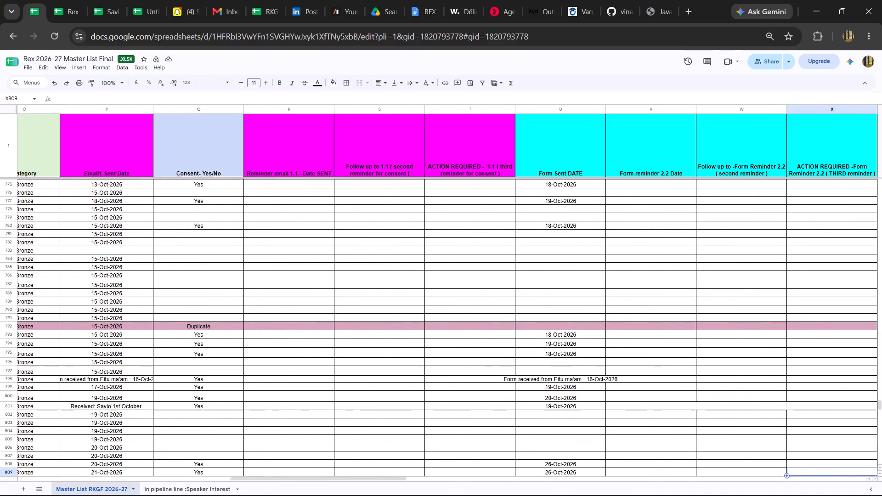
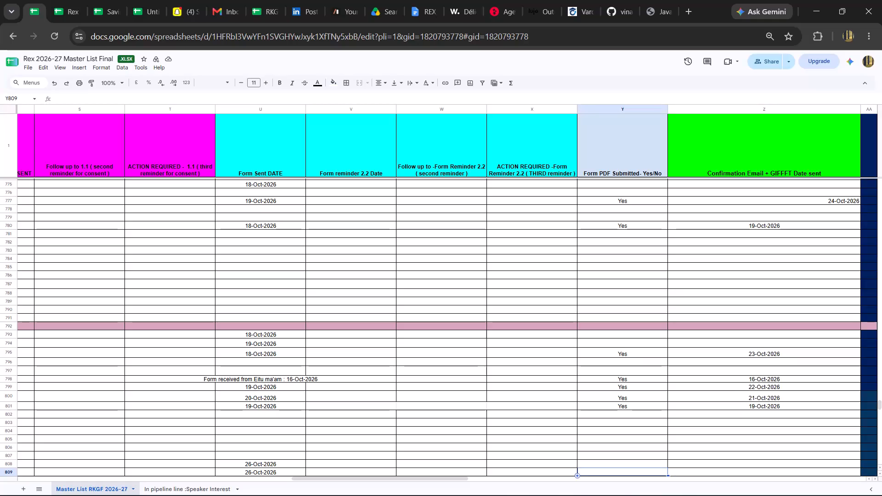
Enter Yes in the Form PDF Submitted column of the nominee's row 809.
text(Yes)
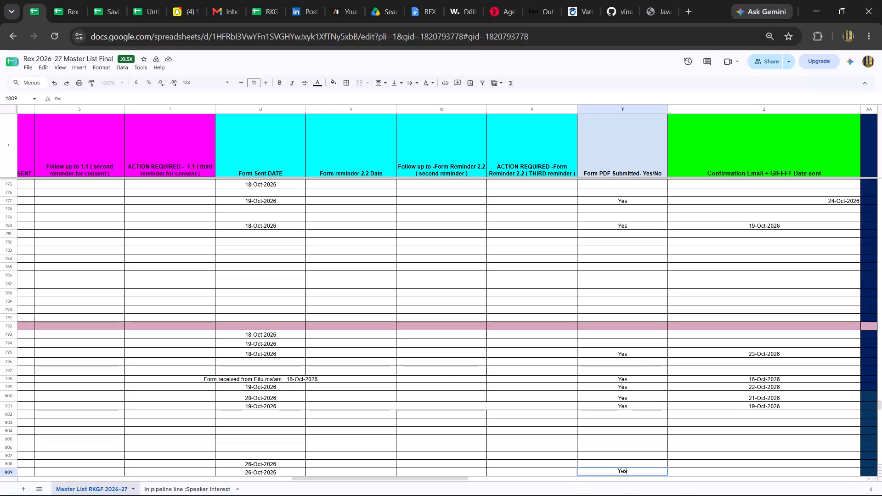
key(Right)
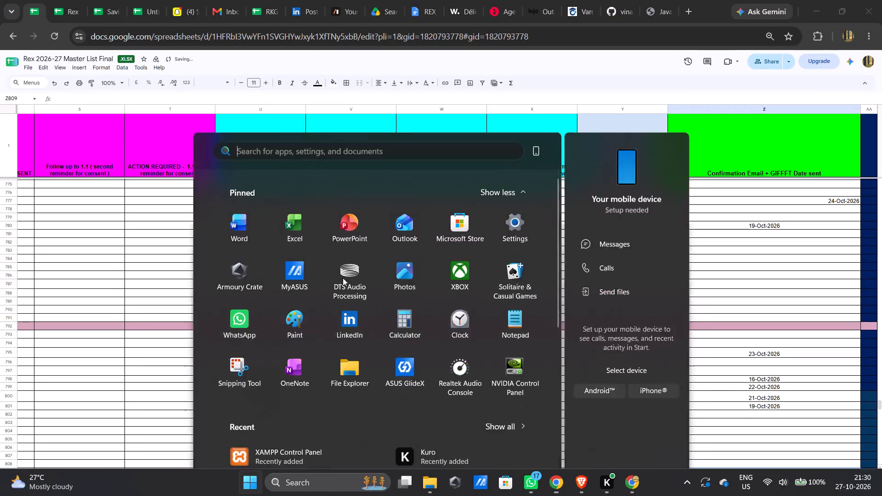
Enter 27-Oct-2026 as the Confirmation Email + GIFFFT sent date in the nominee's row 809.
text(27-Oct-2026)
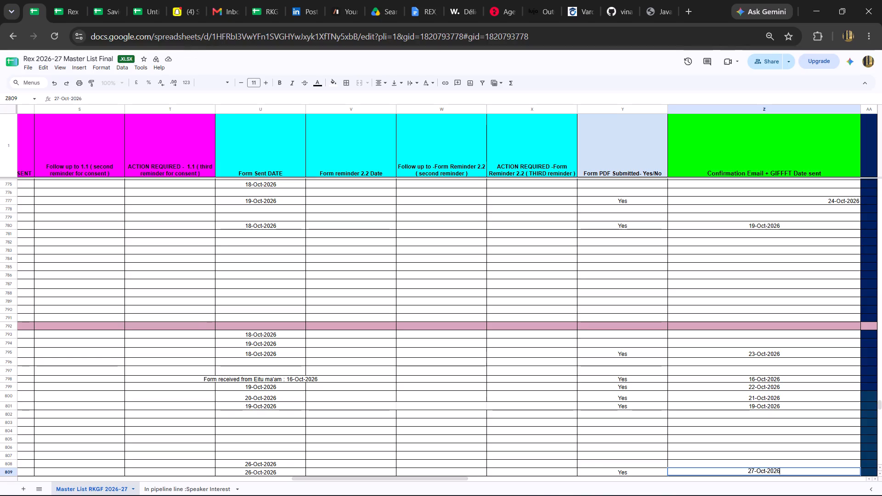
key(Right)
Paste the copied email address into the Citation Email cell of the nominee's row 809.
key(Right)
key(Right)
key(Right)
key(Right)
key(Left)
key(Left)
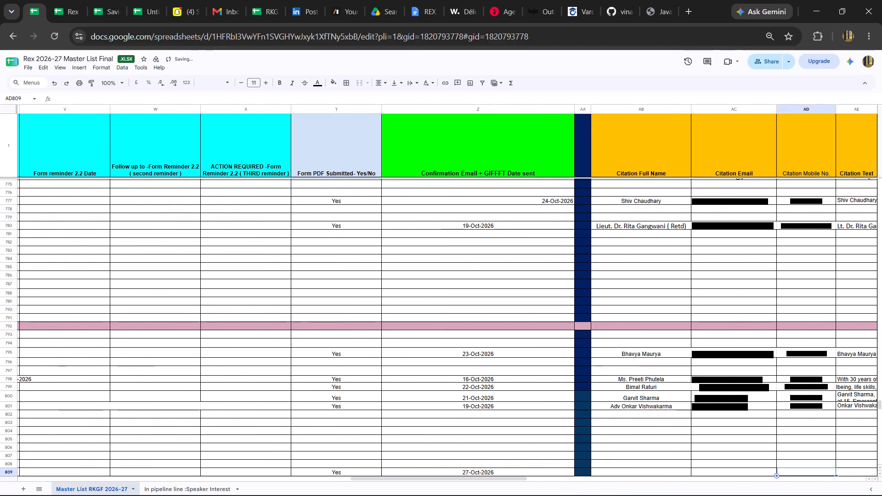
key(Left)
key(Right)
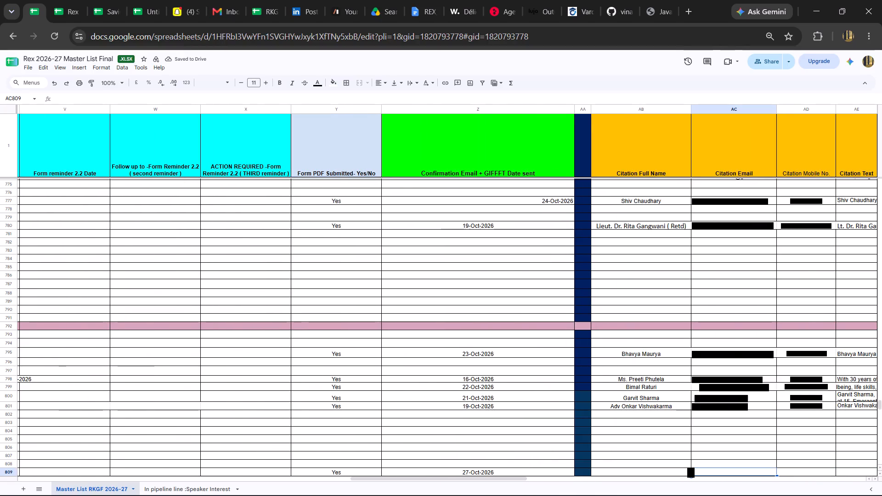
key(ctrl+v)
Copy the nominee's preferred citation name from the RKGF 2026 nomination form into the Citation Full Name cell of row 809.
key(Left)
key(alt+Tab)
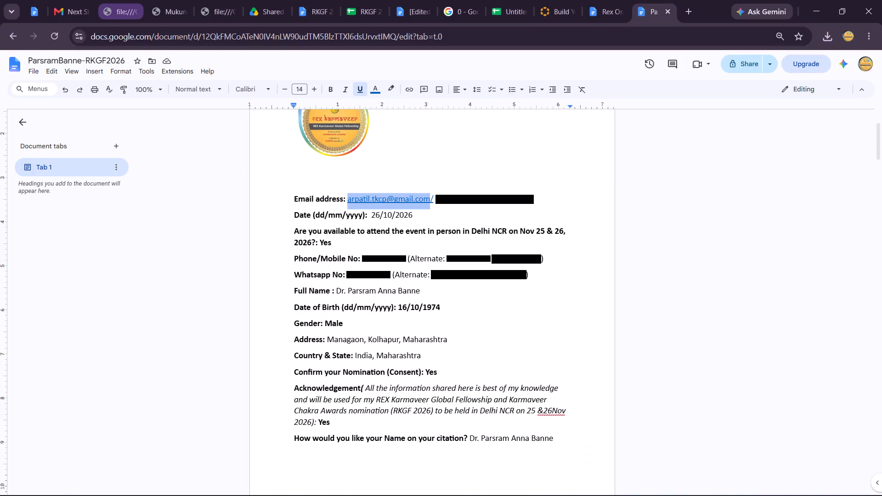
scroll(339, 310, down, 2)
drag(469, 309, 550, 309)
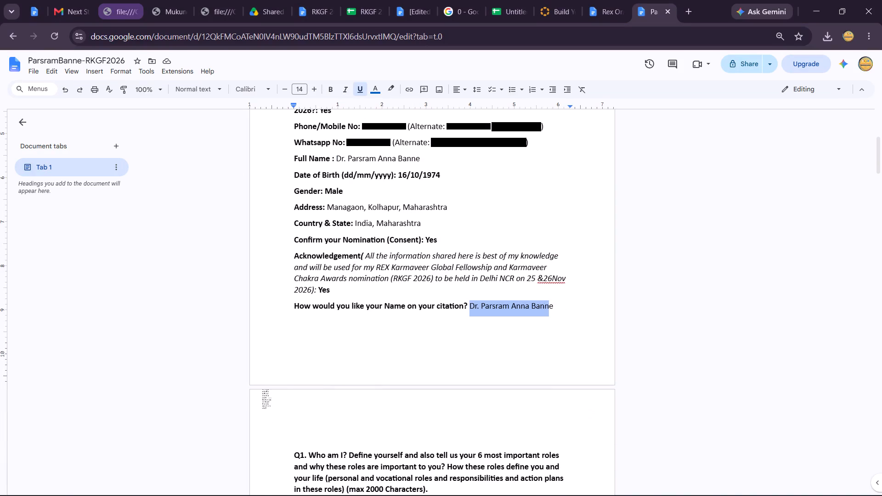
drag(550, 309, 554, 309)
key(ctrl+c)
key(alt+Tab)
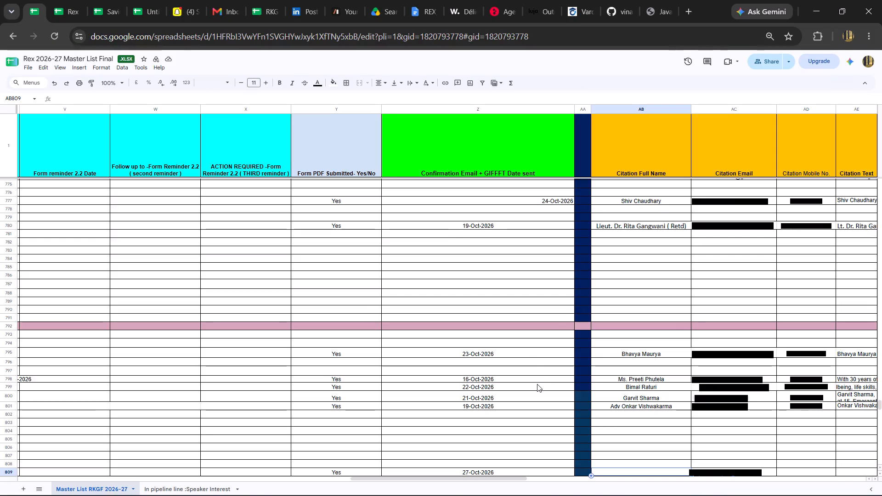
key(Left)
key(Right)
key(ctrl+v)
Select the Citation Text cell of the nominee's row 809 and switch back to the RKGF 2026 nomination form.
key(Right)
key(Right)
key(Right)
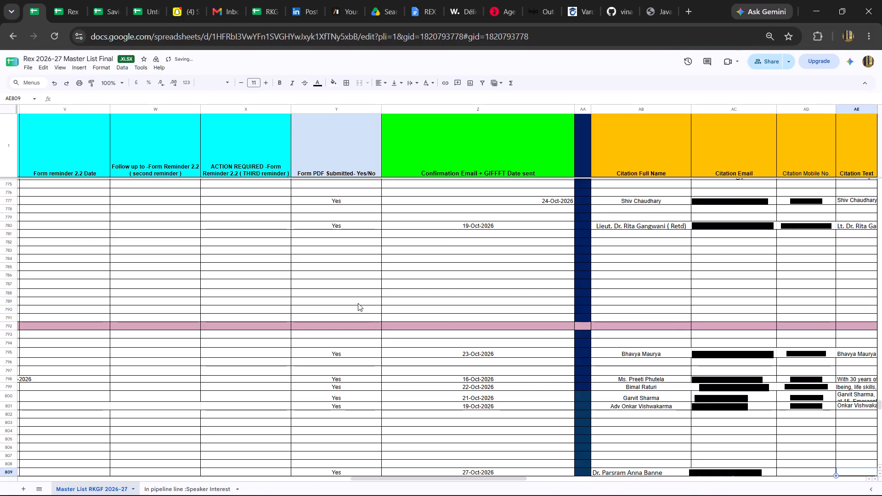
key(alt+Tab)
key(alt+Tab)
key(alt+Tab)
alt+click(354, 295)
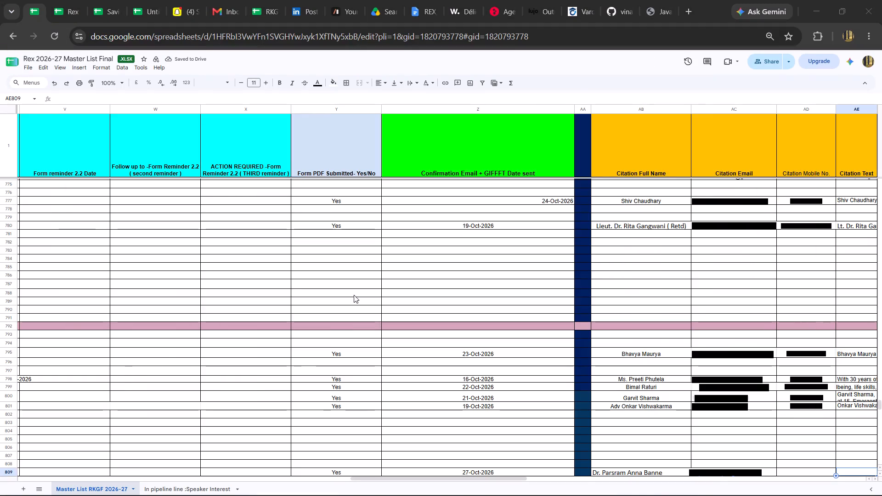
key(alt+Tab)
key(alt+Tab)
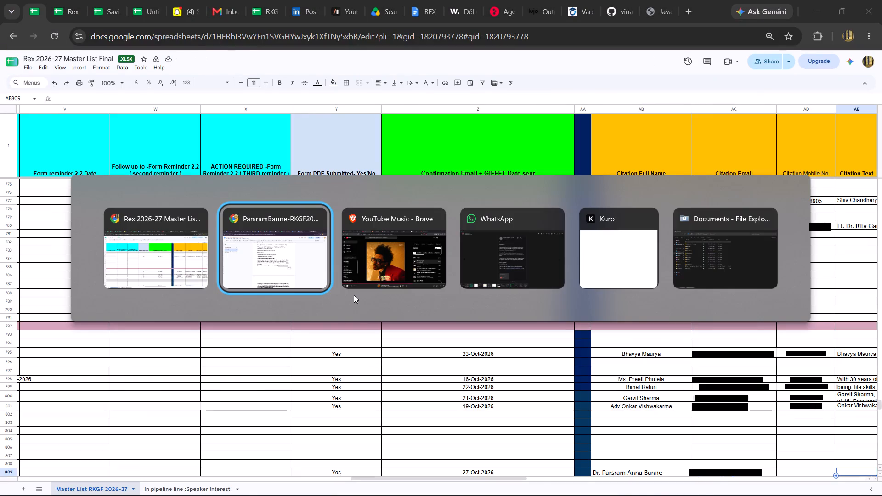
key(alt+Tab)
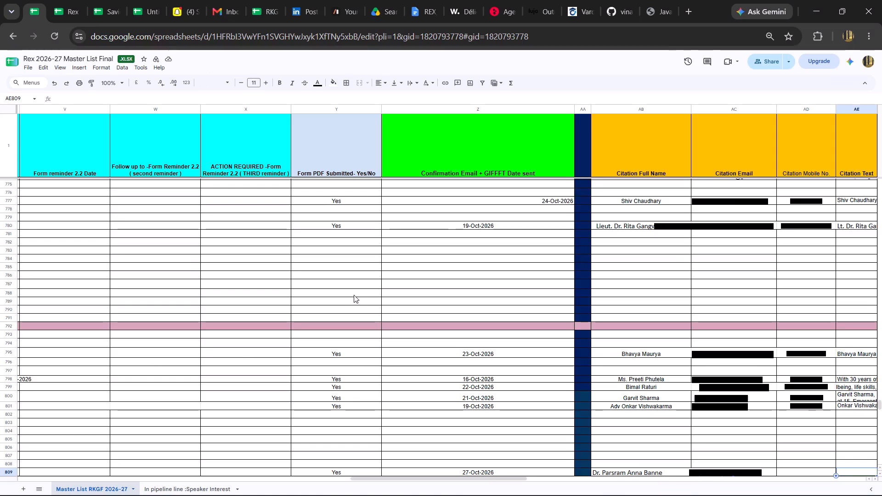
Copy the nominee's primary mobile number from the nomination form document and switch back to the master list.
scroll(354, 295, left, 3)
key(alt+Tab)
scroll(356, 199, up, 1)
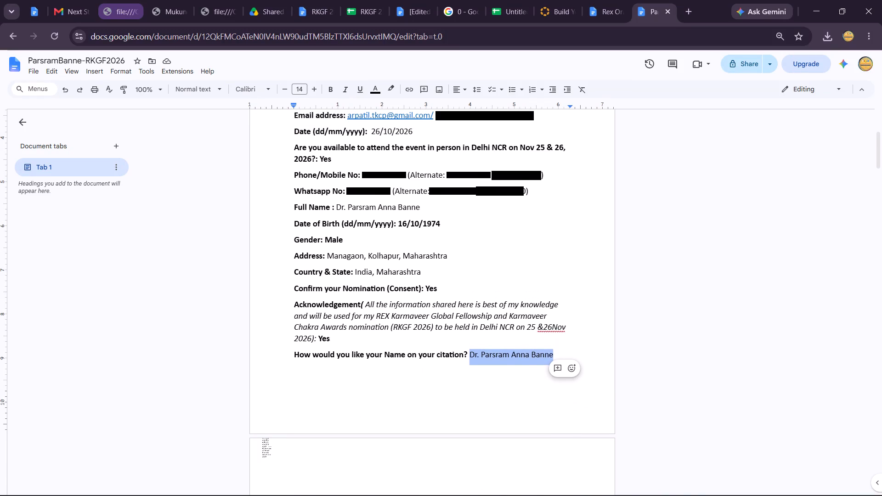
drag(361, 177, 405, 176)
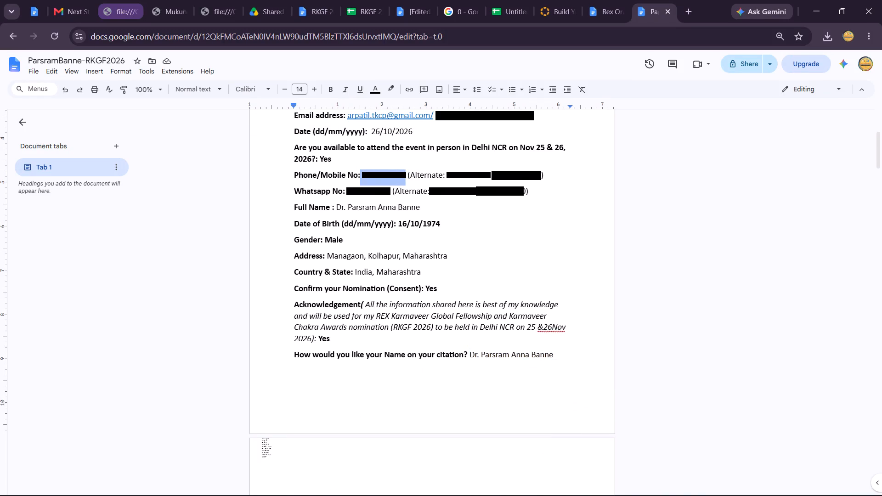
drag(405, 176, 404, 176)
key(ctrl+c)
key(alt+Tab)
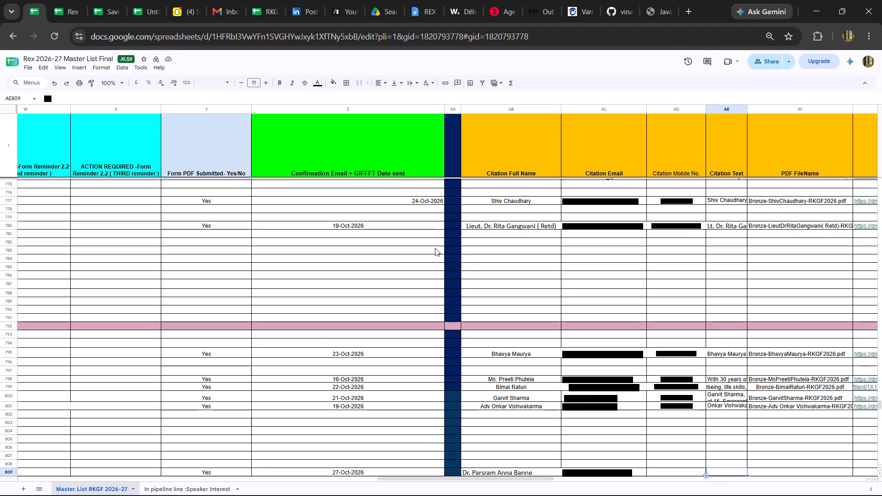
Paste the copied mobile number into the Citation Mobile No. column of the nominee's row 809.
key(Left)
key(ctrl+v)
key(Right)
Copy the Q17 brief profile summary from the nomination form document into the Citation Text column of the nominee's row 809.
key(alt+Tab)
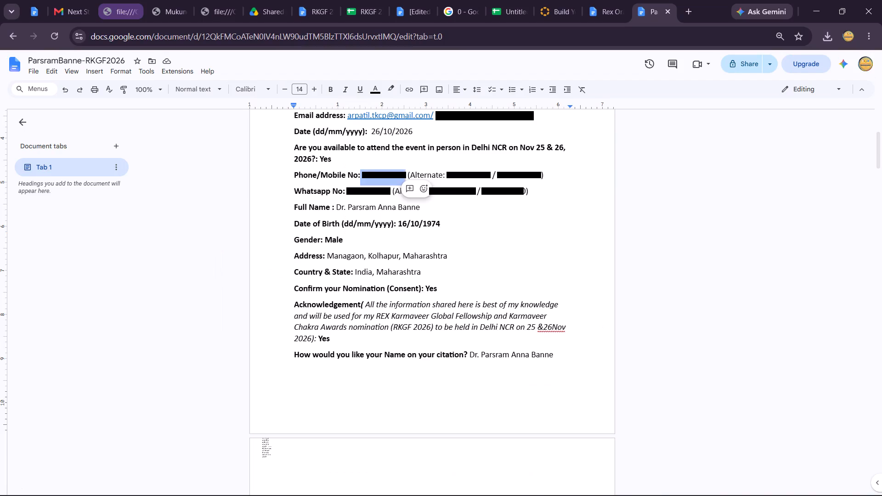
click(436, 290)
key(alt+Tab)
scroll(436, 290, down, 1)
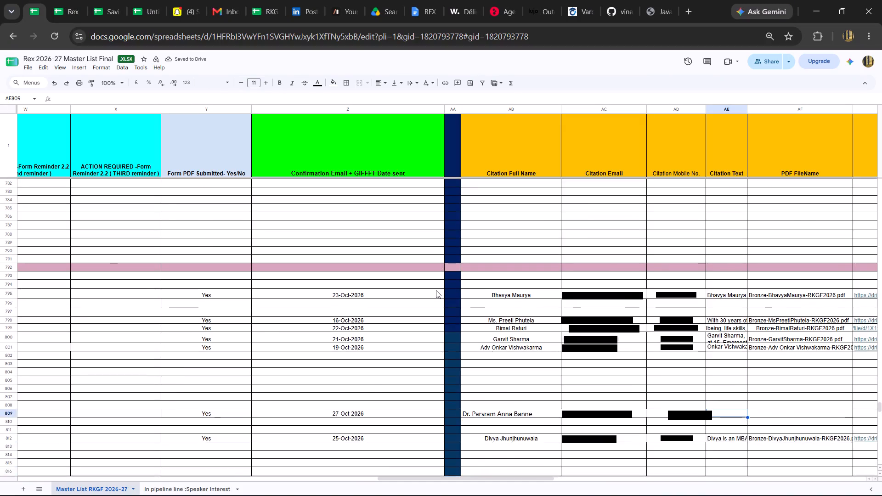
scroll(436, 290, left, 2)
key(alt+Tab)
scroll(436, 290, down, 3)
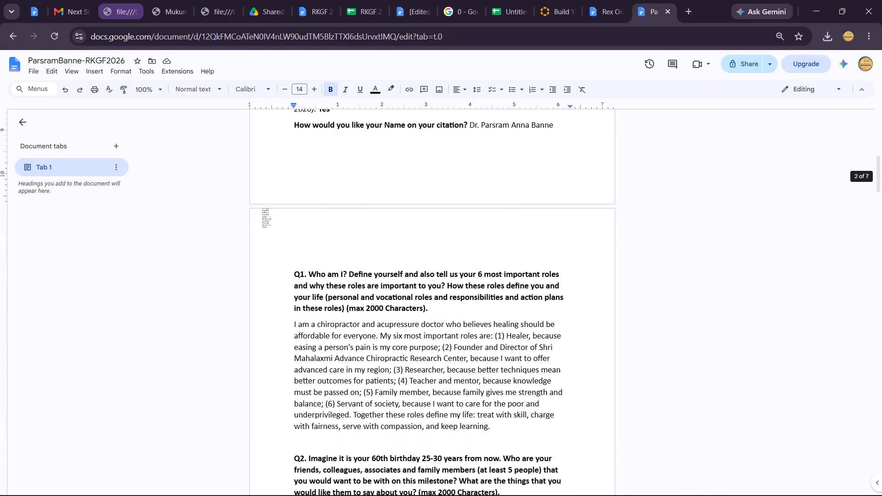
scroll(288, 314, down, 11)
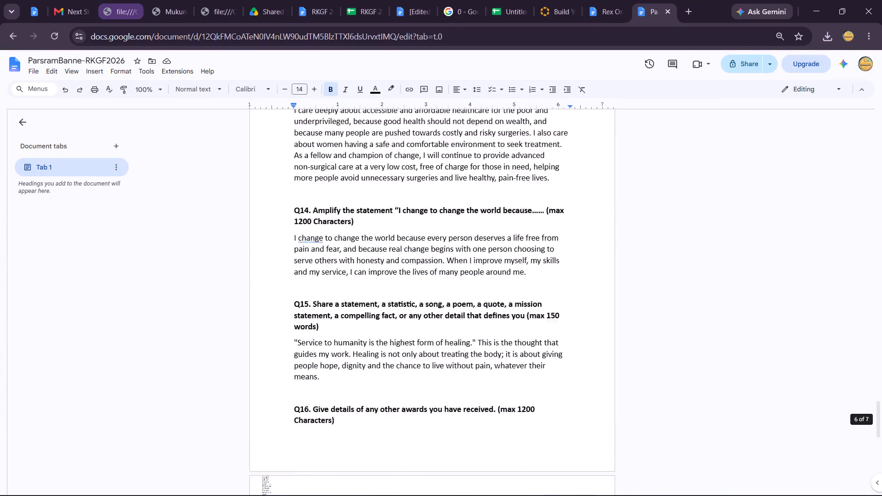
scroll(288, 314, up, 1)
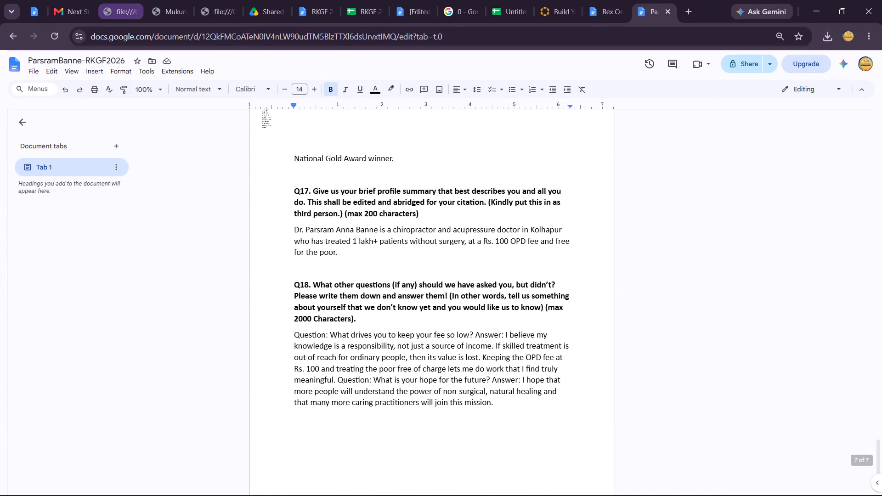
drag(340, 251, 290, 235)
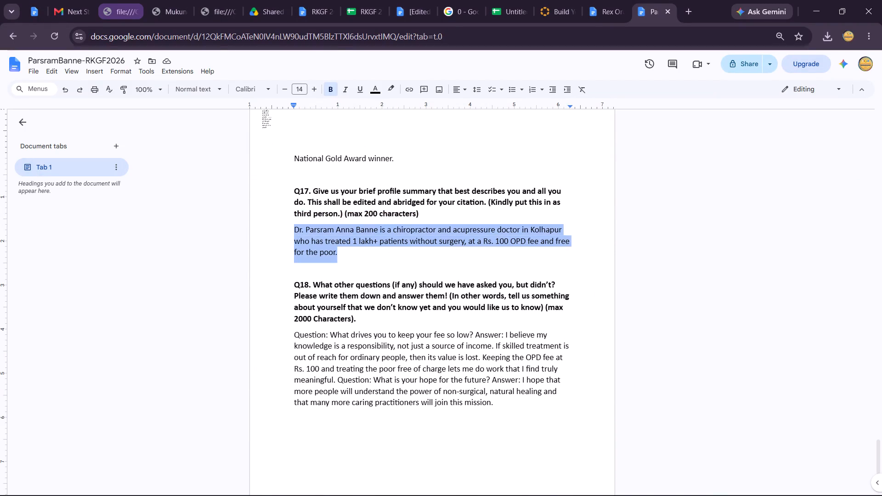
drag(290, 235, 291, 231)
key(ctrl+c)
key(alt+Tab)
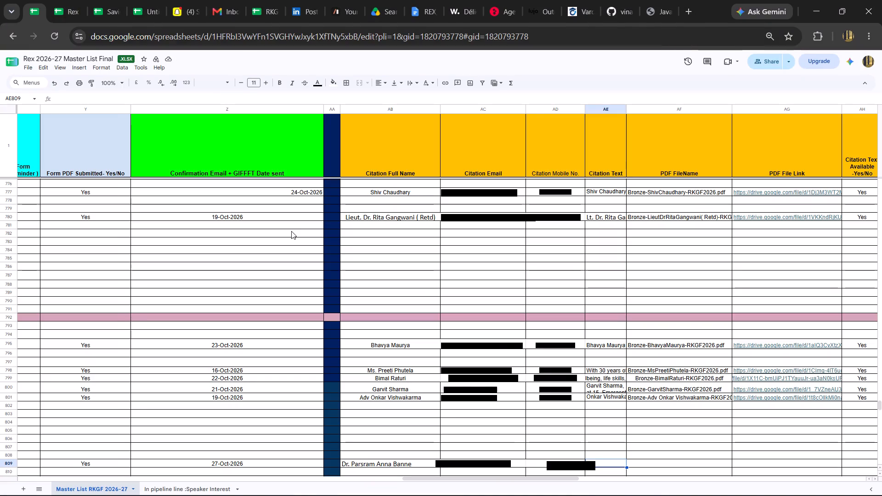
key(ctrl+v)
key(Right)
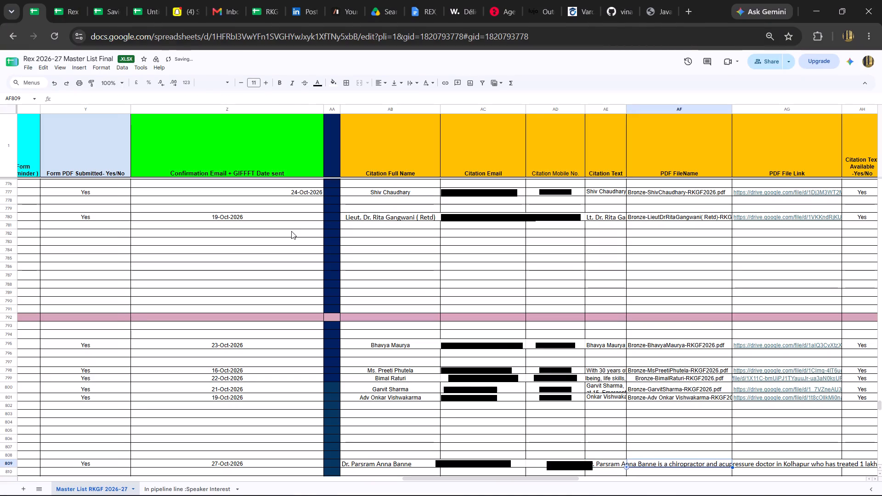
Copy the nominee's Citation Full Name from row 809 and switch to the Untitled spreadsheet.
key(Left)
key(Left)
key(Left)
key(Left)
key(ctrl+c)
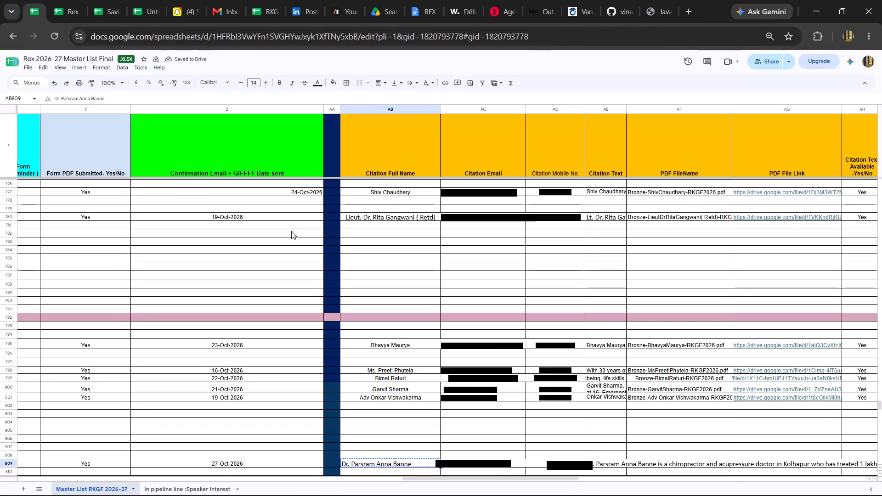
key(ctrl+Tab)
key(ctrl+Tab)
key(ctrl+Tab)
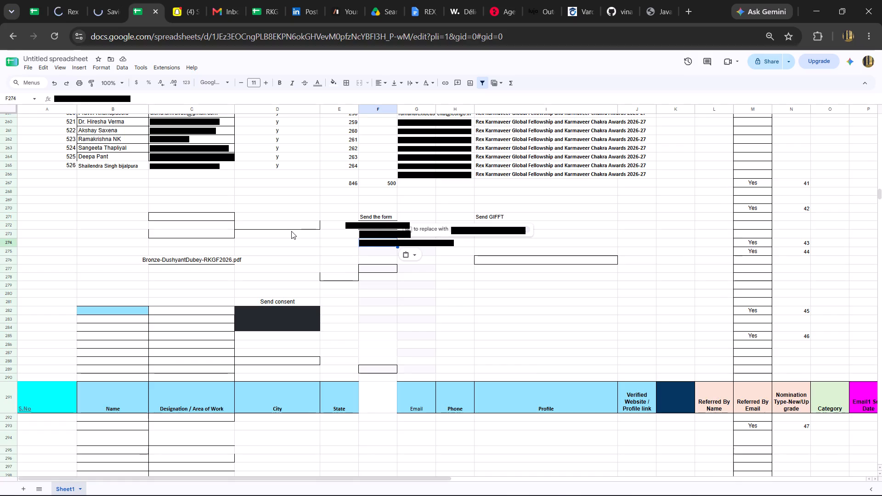
Replace the name part of the Bronze-…-RKGF2026.pdf file name in C276 with the copied name, without spaces or full stop, and copy the whole file name.
click(193, 262)
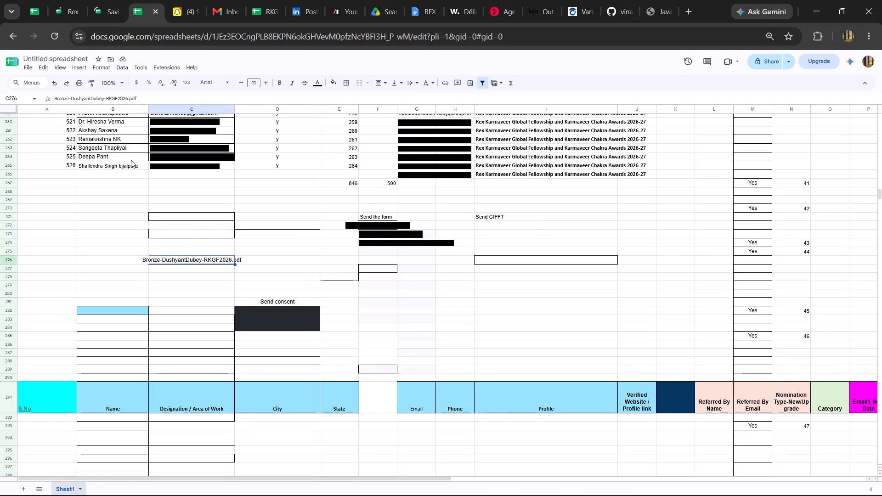
double_click(87, 101)
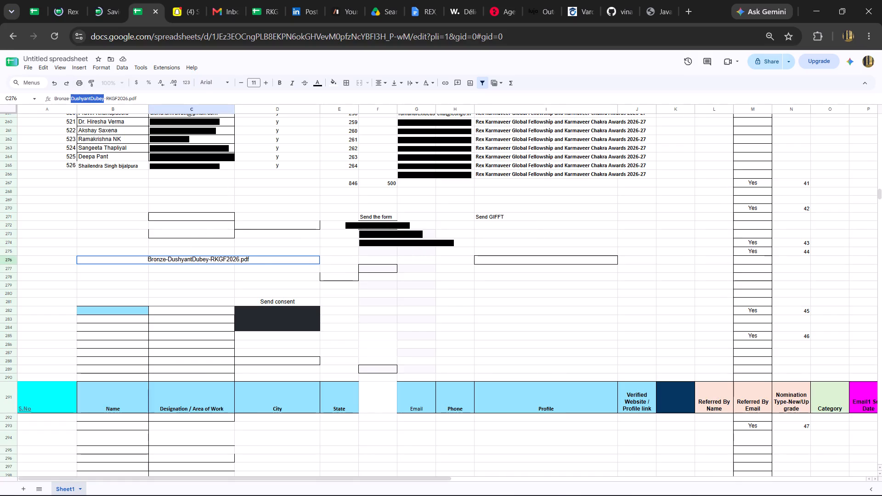
key(ctrl+v)
key(ctrl+Left)
key(BackSpace)
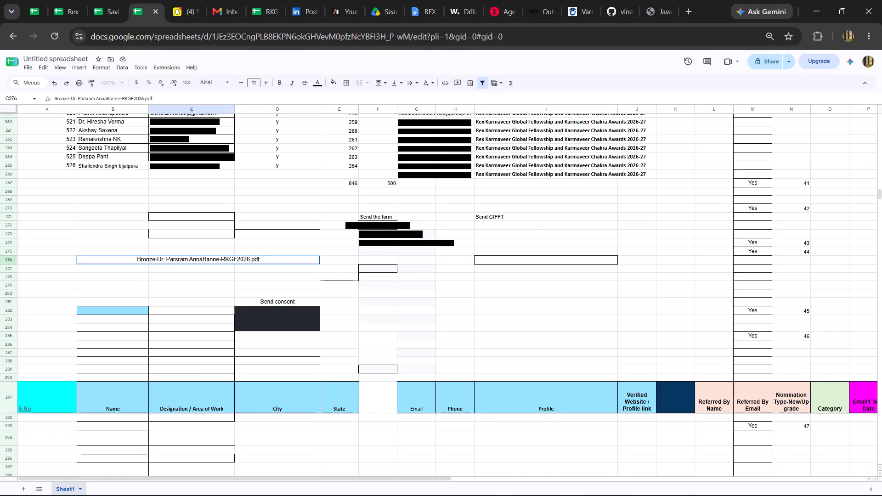
key(ctrl+Left)
key(BackSpace)
key(ctrl+Left)
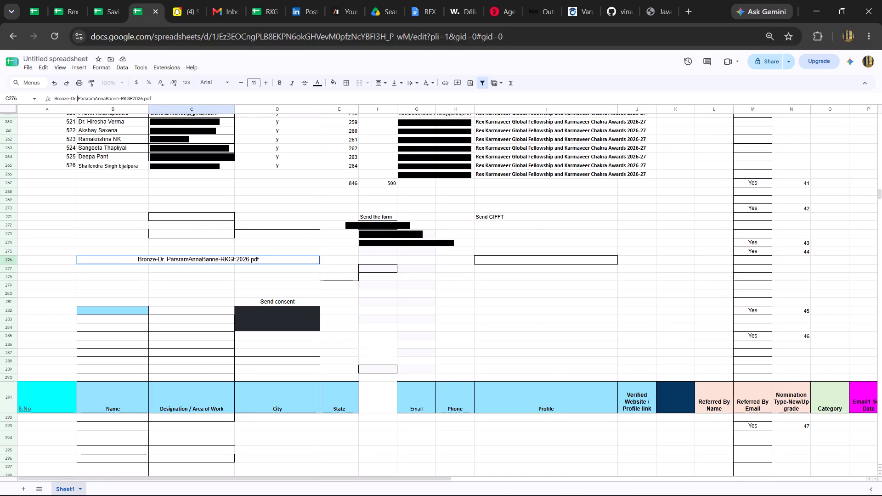
key(BackSpace)
key(BackSpace)
key(ctrl+a)
key(ctrl+c)
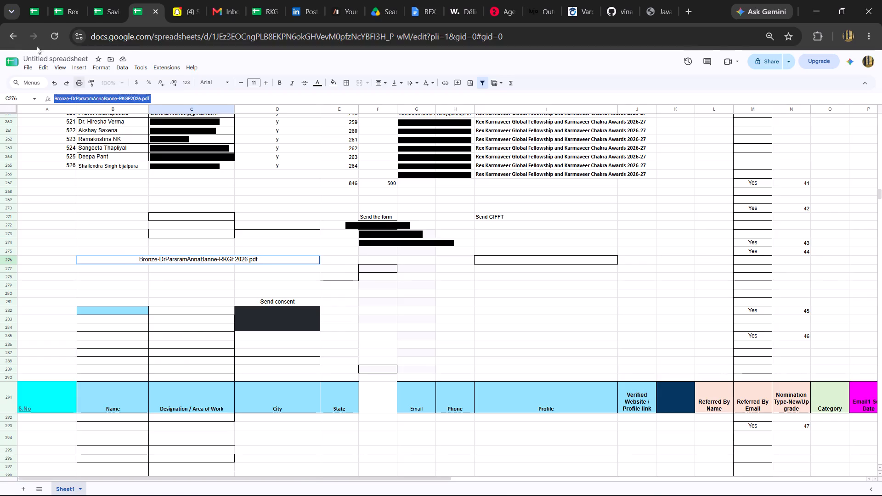
Paste the copied file name into the PDF FileName column of row 809 in the Rex 2026-27 Master List.
click(30, 14)
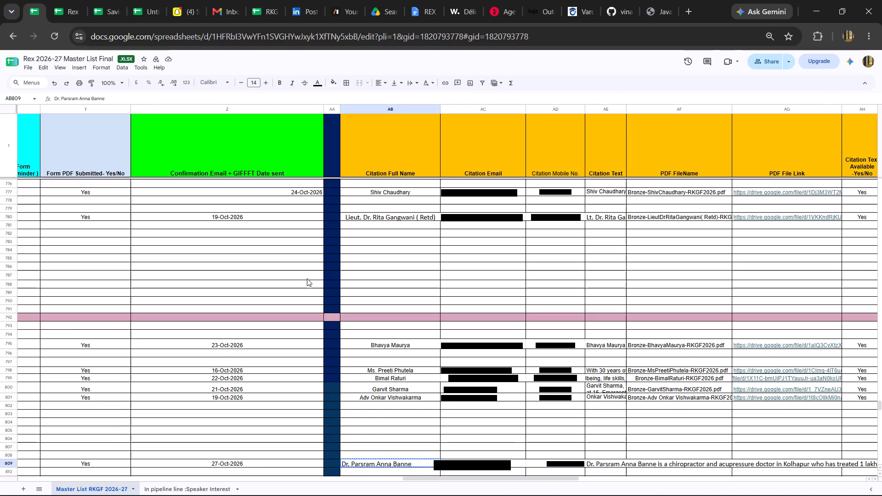
key(Right)
key(Right)
key(Right)
key(Right)
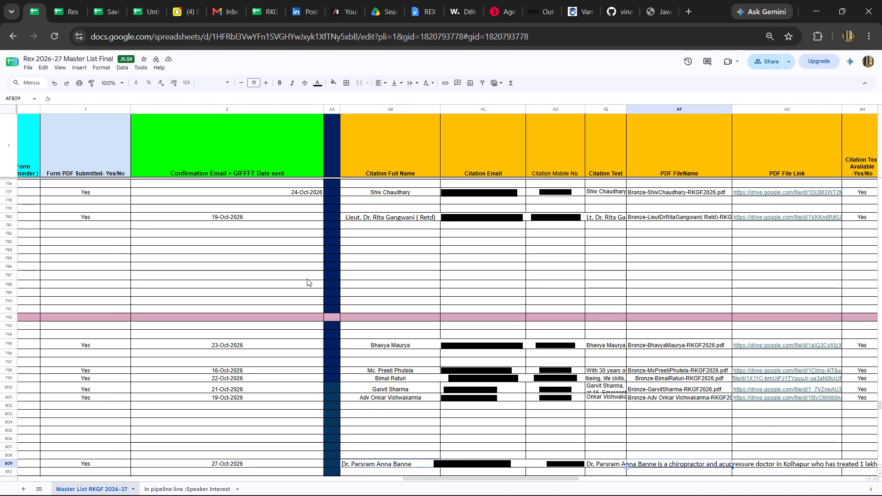
key(ctrl+v)
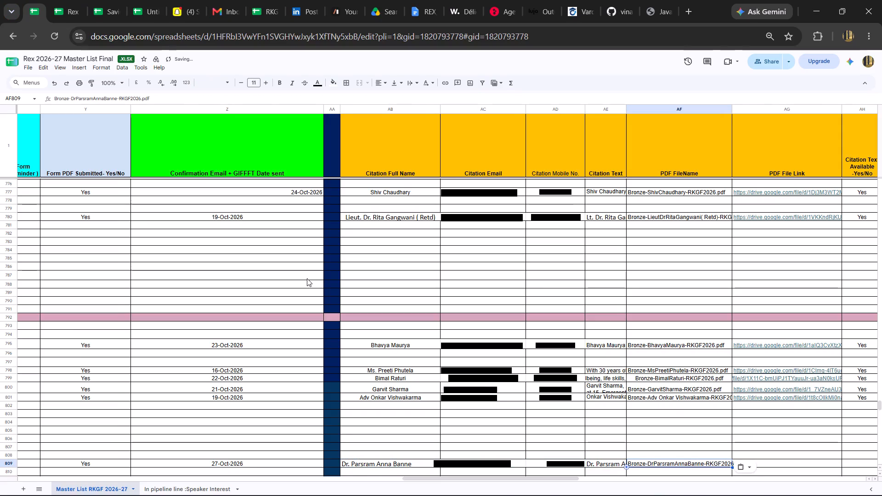
Switch back to the nominee's nomination form document.
key(alt+Tab)
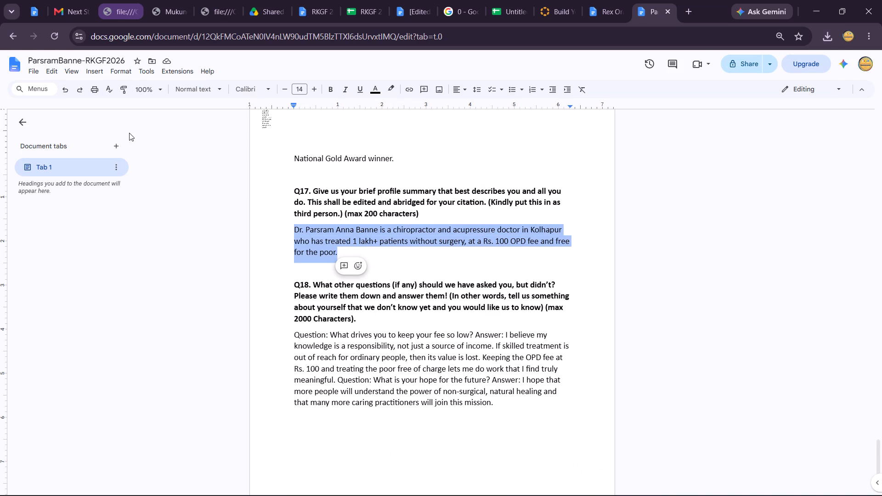
Download the nominee's nomination form document as a PDF.
click(33, 70)
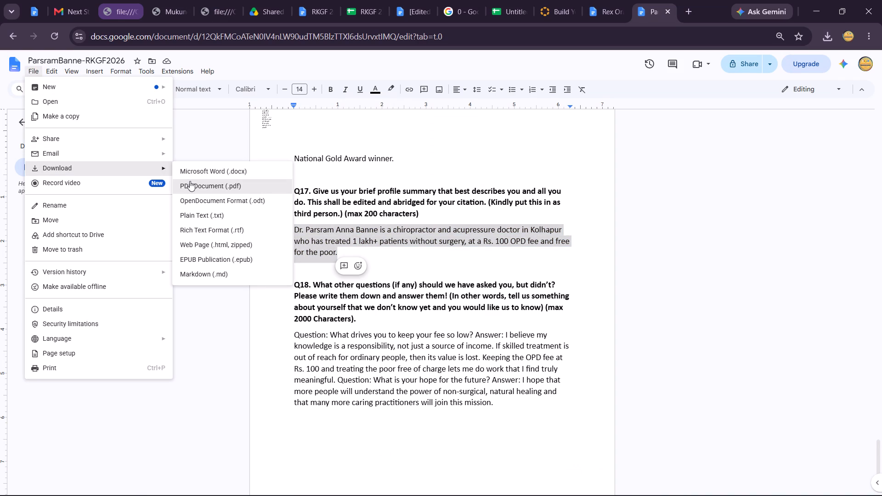
click(190, 181)
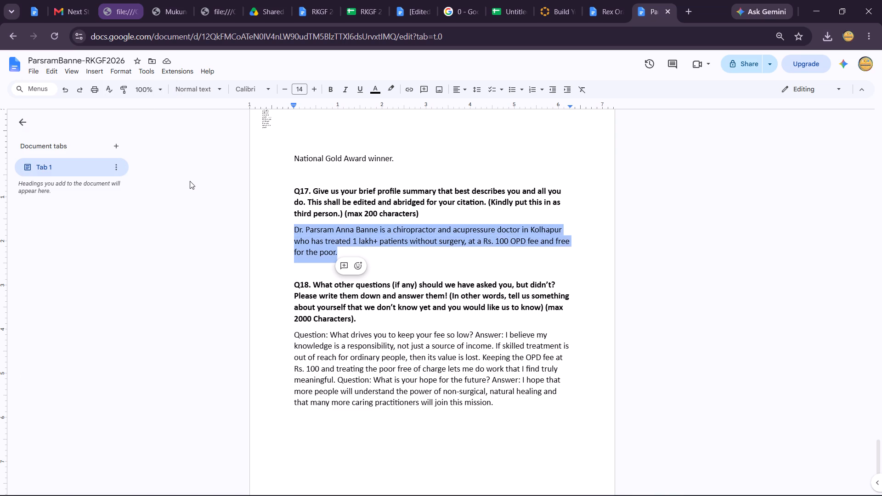
In File Explorer's Downloads folder, rename the new PDF with the copied Bronze-prefixed, RKGF2026-suffixed nominee file name, leaving off the .pdf extension.
key(alt+Tab)
key(alt+Tab)
key(alt+Tab)
key(alt+Tab)
key(alt+Tab)
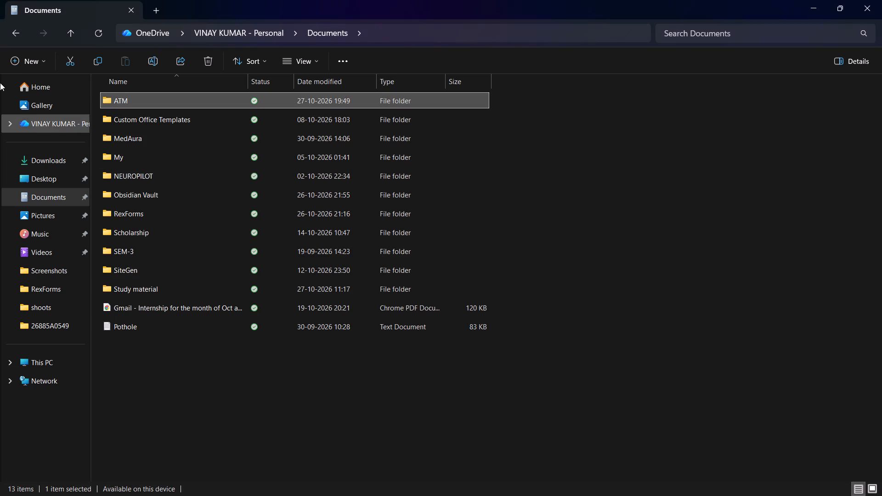
click(49, 161)
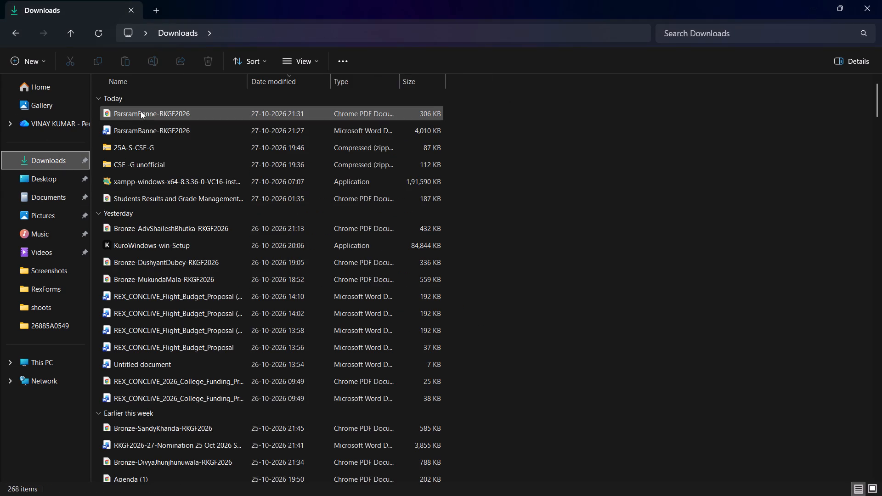
right_click(141, 111)
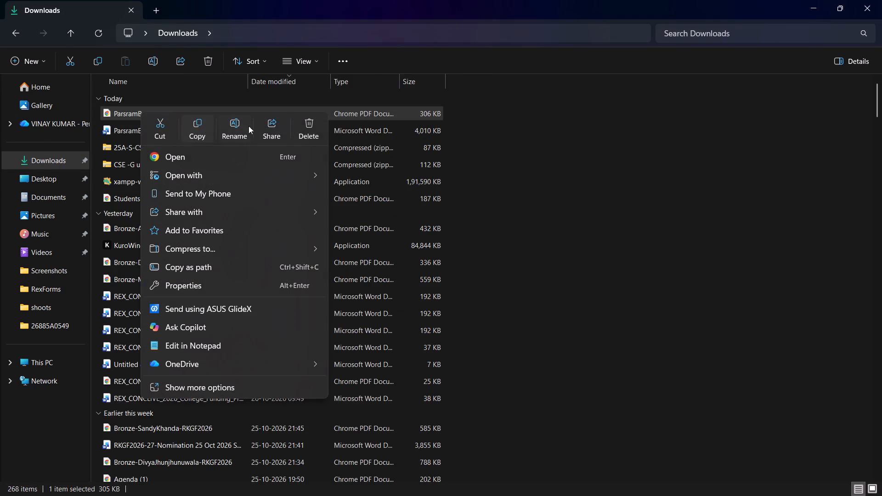
click(245, 125)
key(ctrl+v)
key(BackSpace)
key(BackSpace)
key(BackSpace)
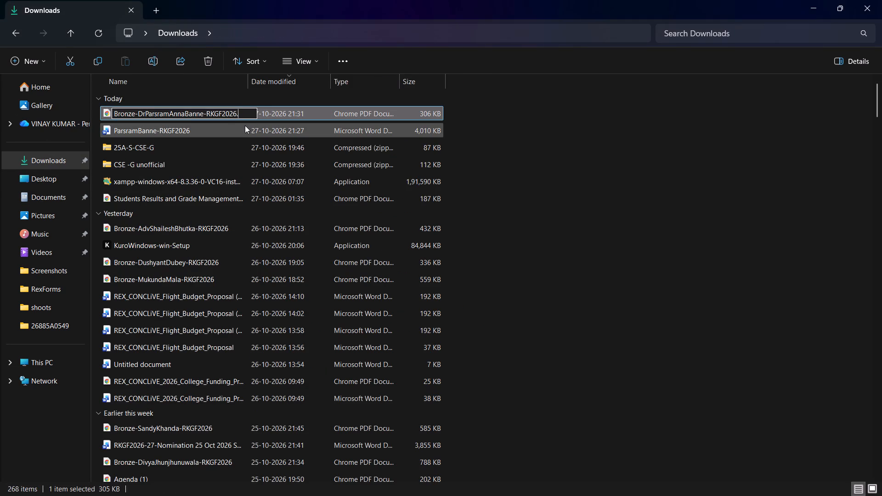
key(BackSpace)
key(Return)
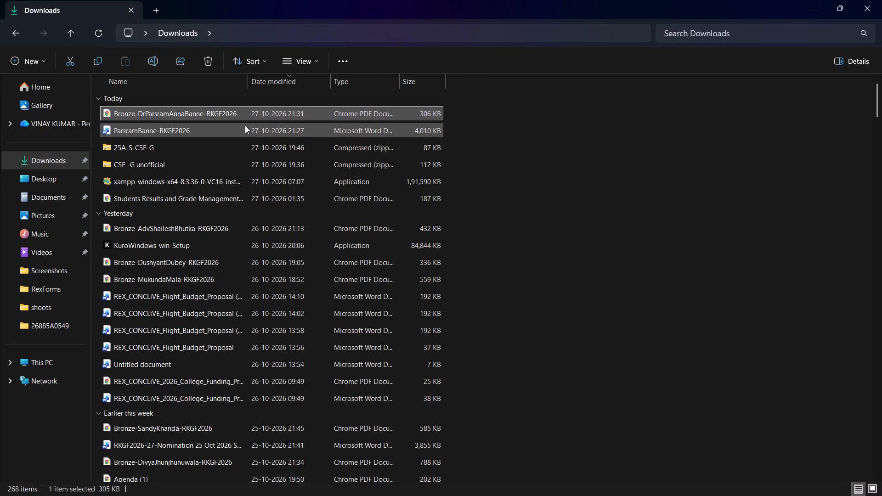
Copy the renamed PDF from Downloads into the RexForms folder and locate it there.
right_click(222, 115)
click(281, 133)
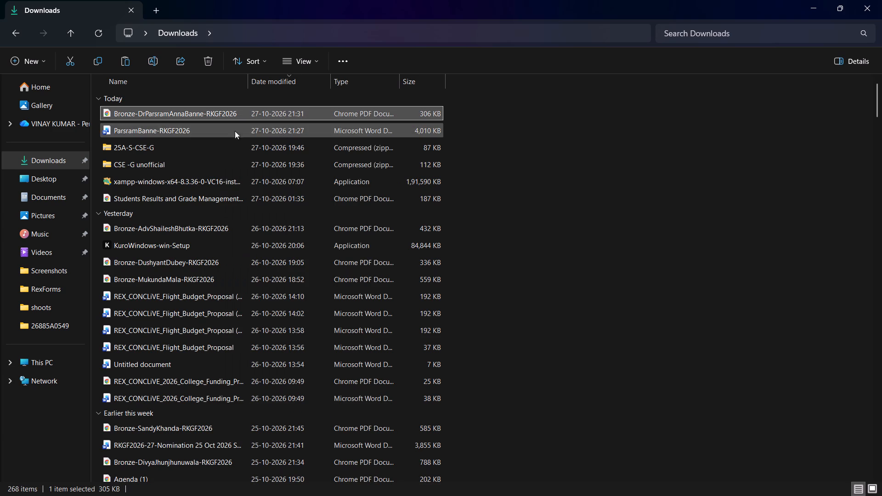
click(46, 287)
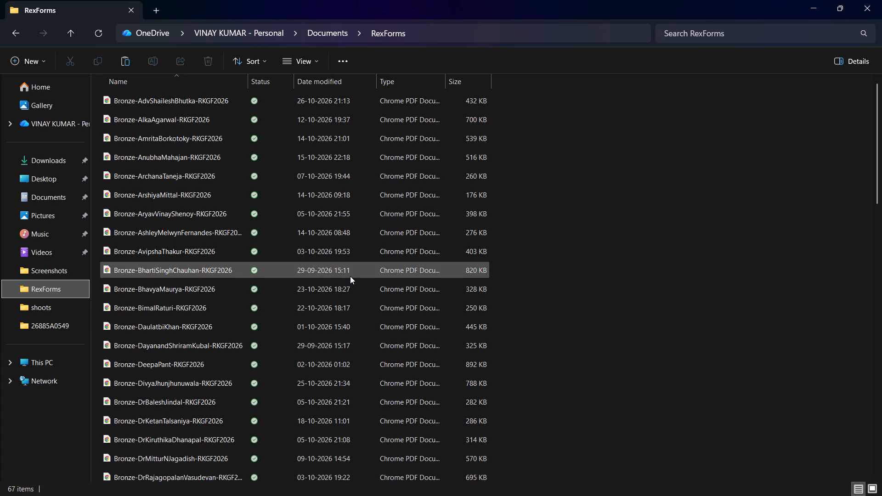
key(ctrl+v)
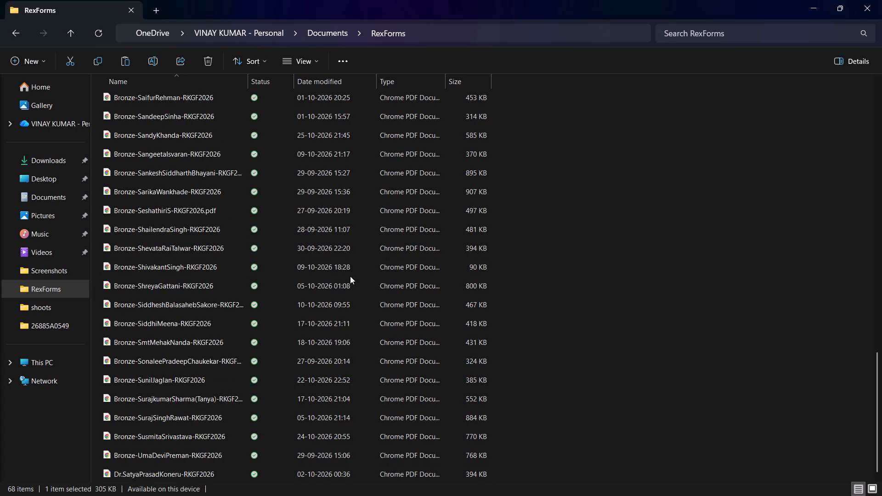
scroll(350, 276, up, 7)
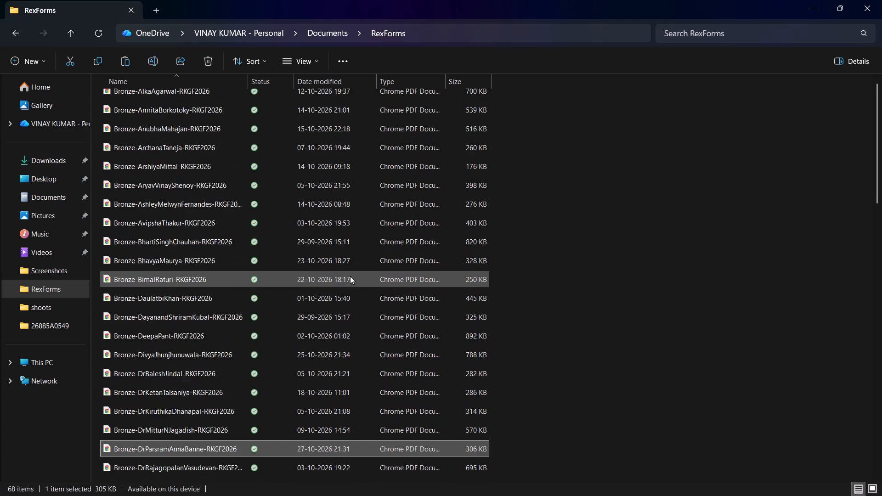
scroll(350, 276, down, 1)
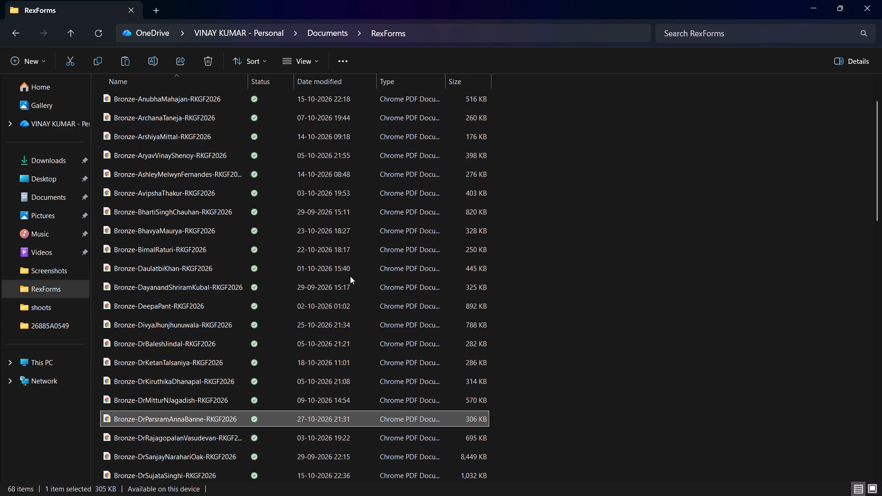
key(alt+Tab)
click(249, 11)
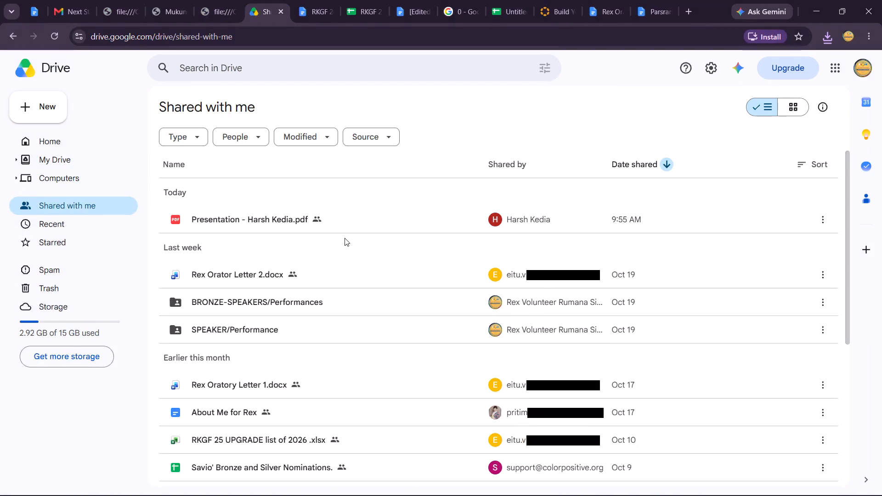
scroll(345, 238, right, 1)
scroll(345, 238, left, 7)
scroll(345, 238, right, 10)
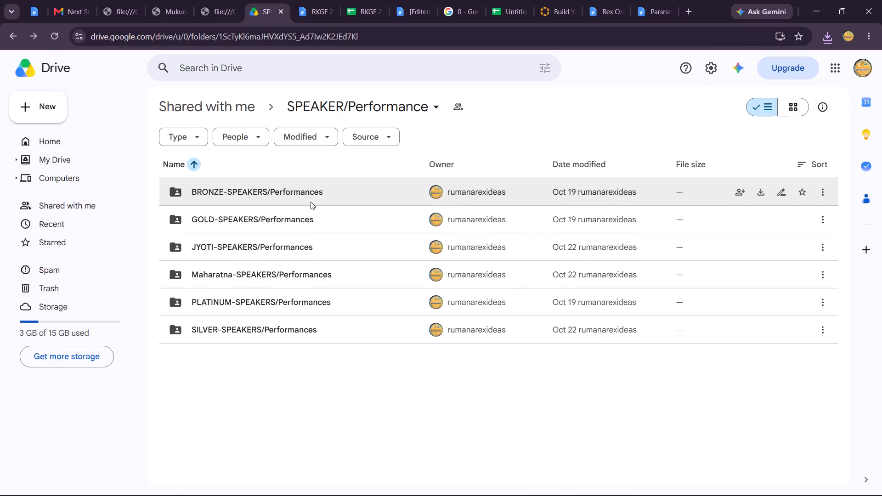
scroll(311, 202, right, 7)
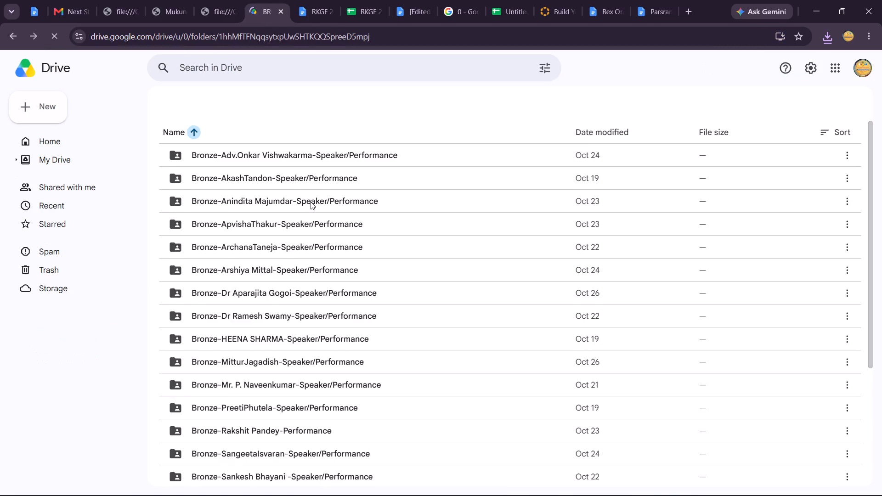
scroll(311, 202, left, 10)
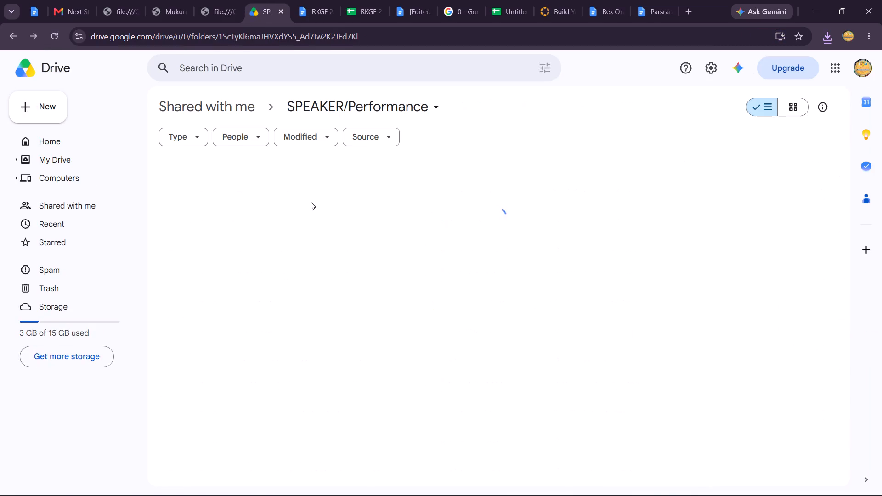
Switch to the master list's browser window, move its Drive tab beside the spreadsheet tabs, and go back to the shared Bronze folder.
key(alt+Tab)
key(alt+Tab)
key(alt+Tab)
key(alt+Tab)
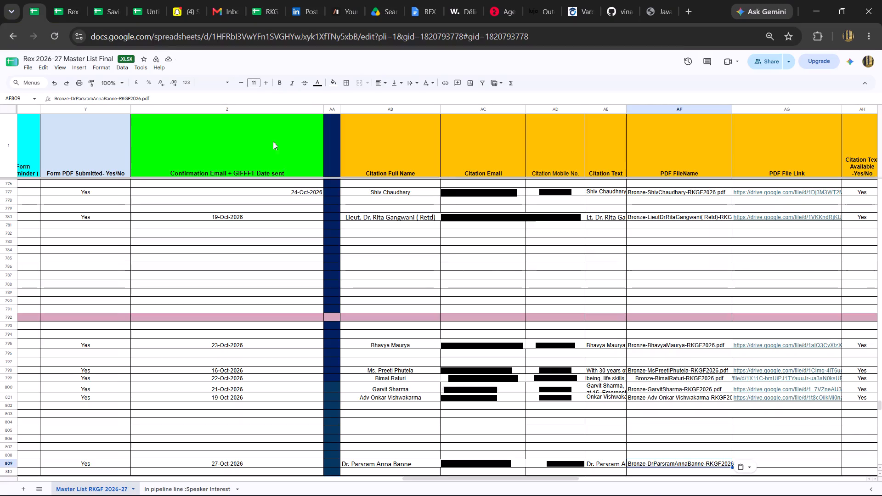
click(384, 6)
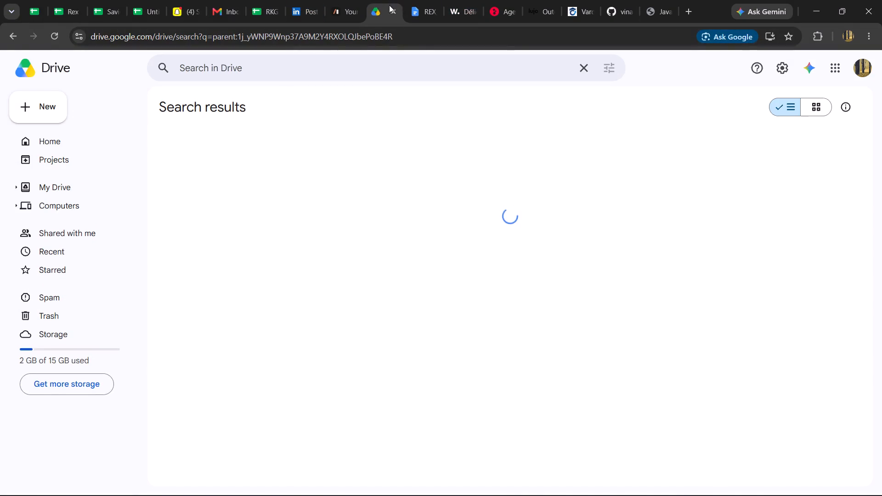
drag(380, 12, 169, 18)
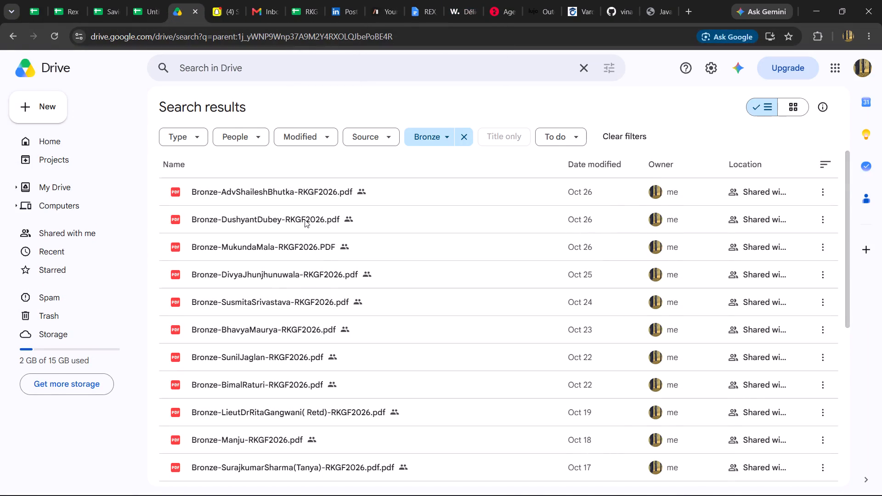
scroll(362, 229, right, 10)
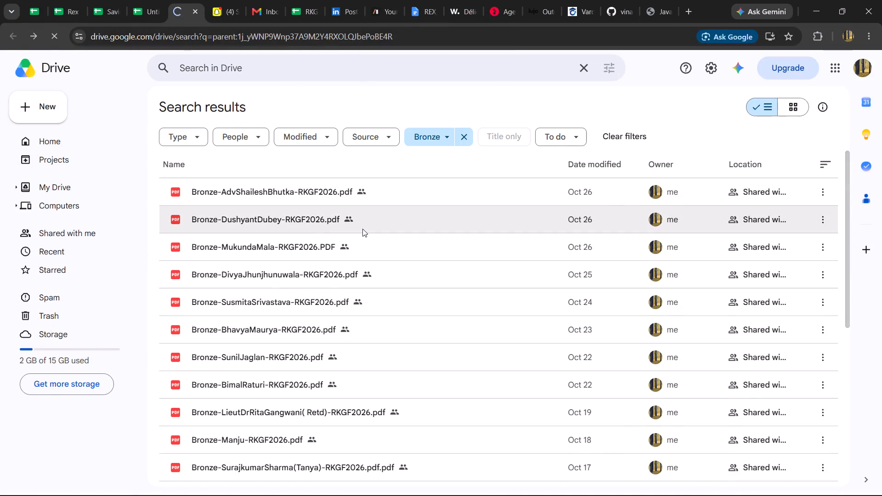
right_click(362, 229)
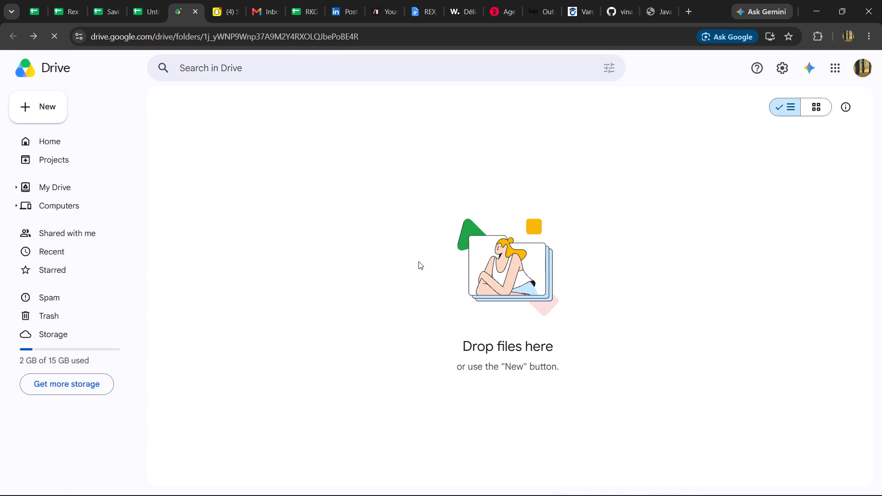
Upload the nominee's renamed PDF from the RexForms folder to the shared Bronze folder.
right_click(401, 270)
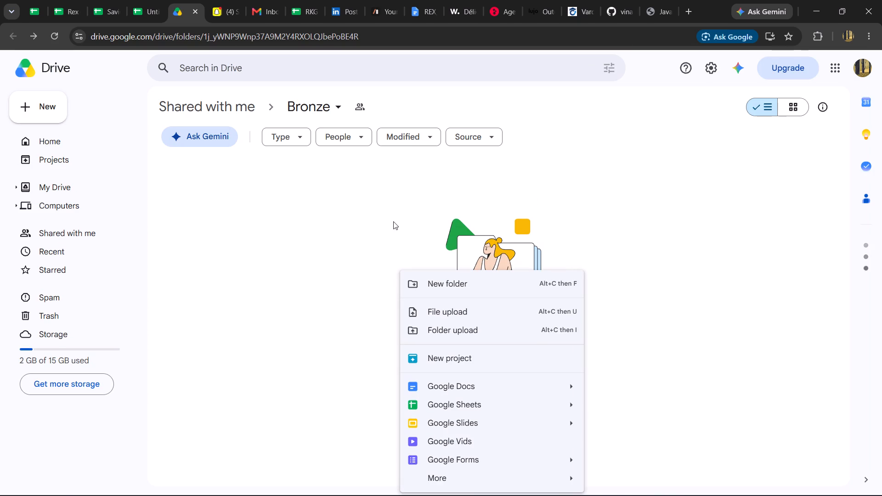
click(444, 304)
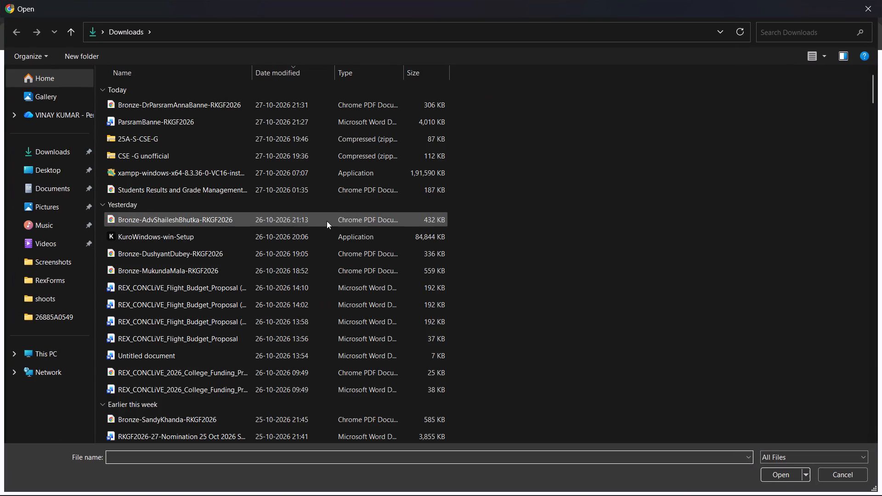
click(57, 284)
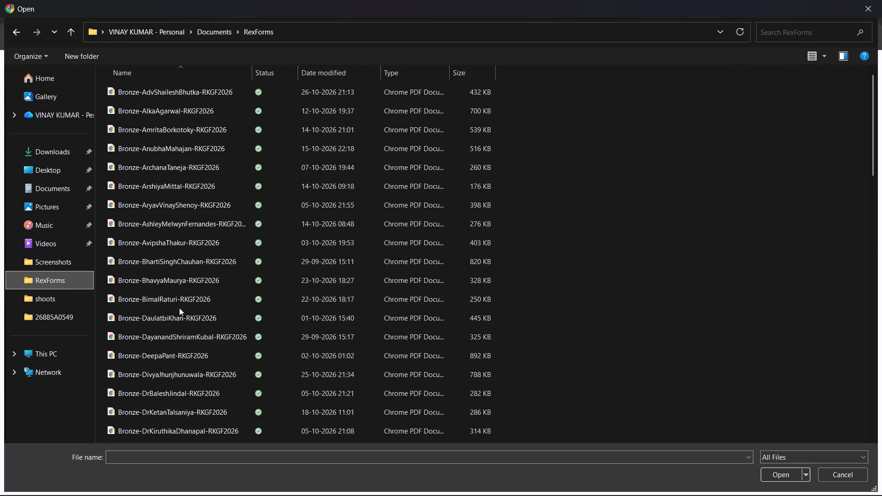
scroll(175, 366, down, 2)
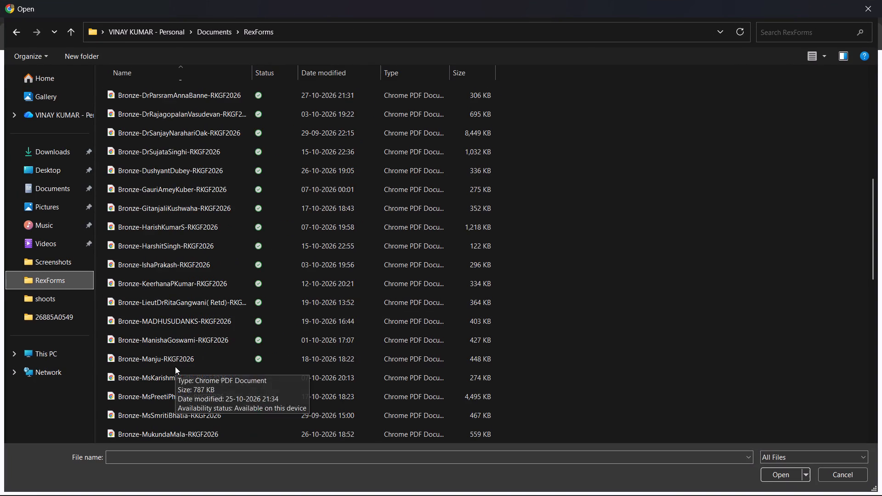
scroll(175, 366, up, 1)
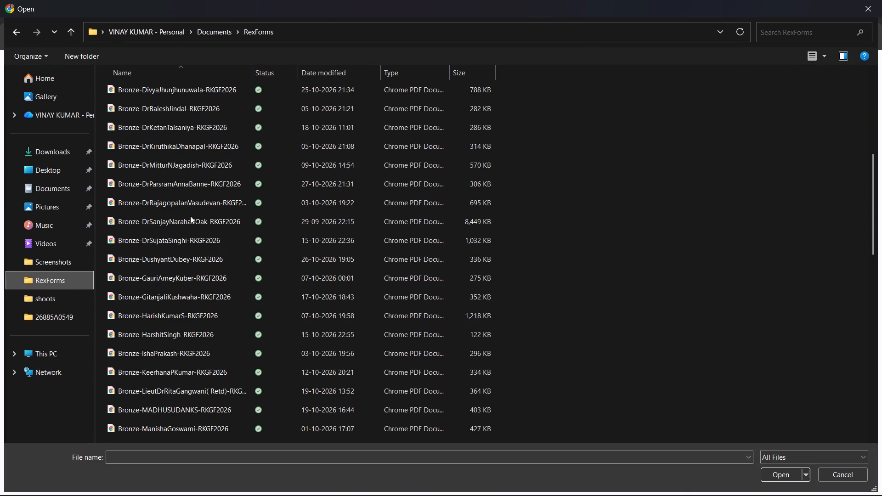
click(192, 186)
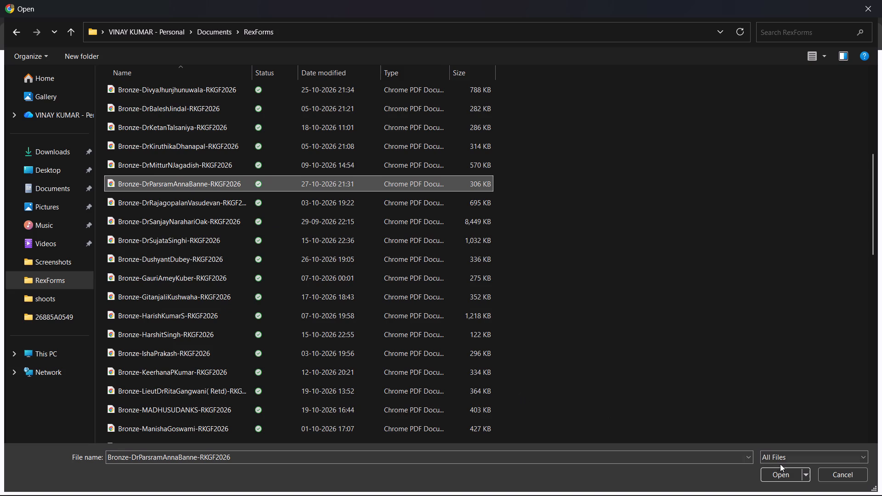
click(780, 476)
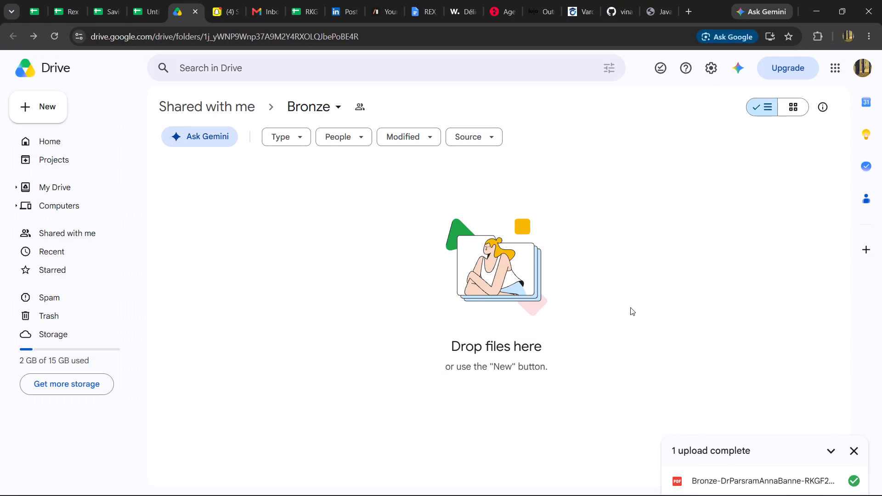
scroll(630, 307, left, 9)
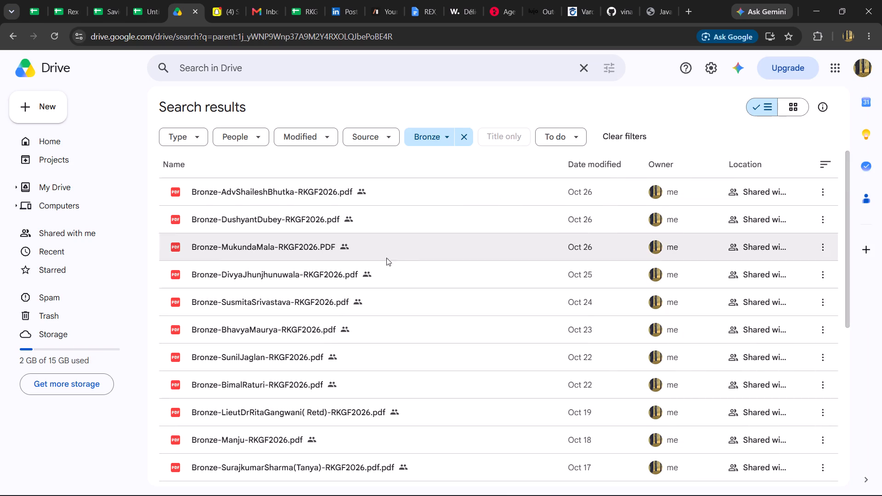
Locate the nominee's newly uploaded PDF in the shared Bronze folder and copy its sharing link.
scroll(381, 378, down, 4)
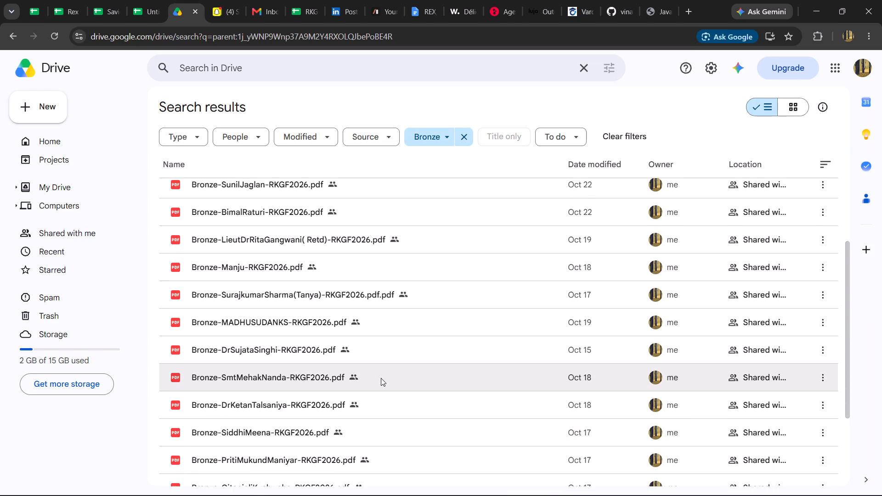
scroll(381, 378, down, 2)
scroll(381, 378, up, 5)
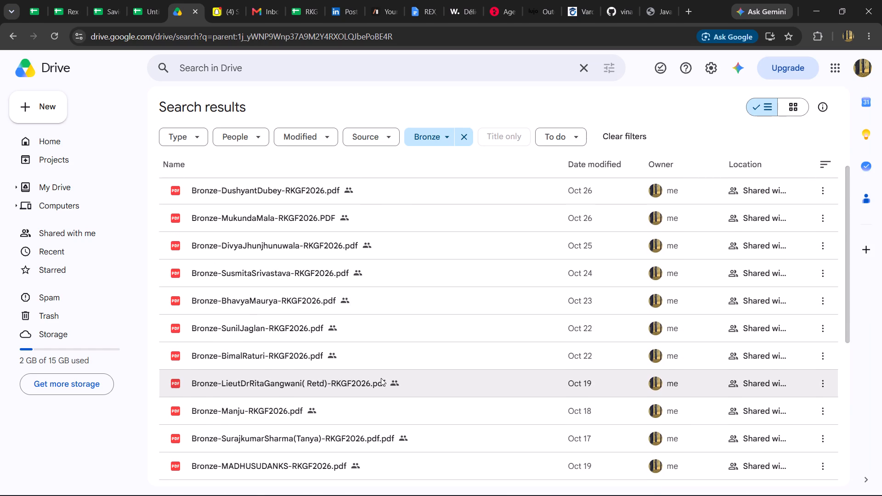
scroll(381, 378, up, 3)
scroll(381, 378, down, 7)
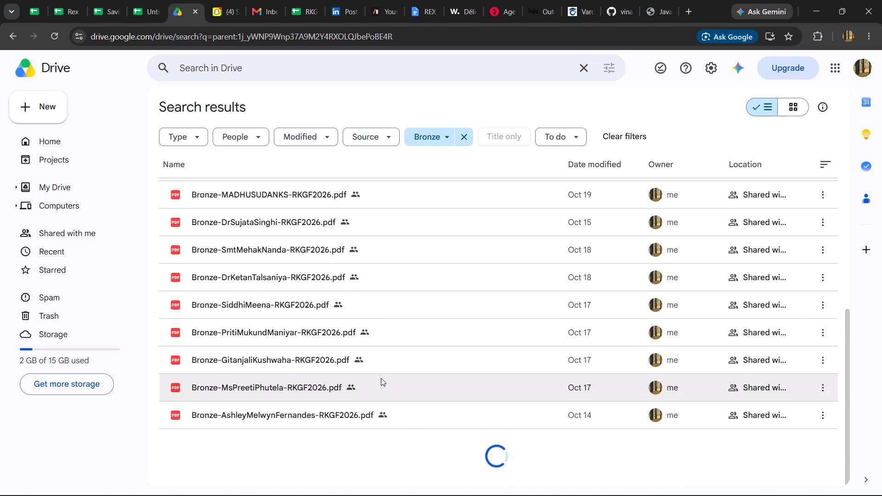
scroll(381, 378, down, 4)
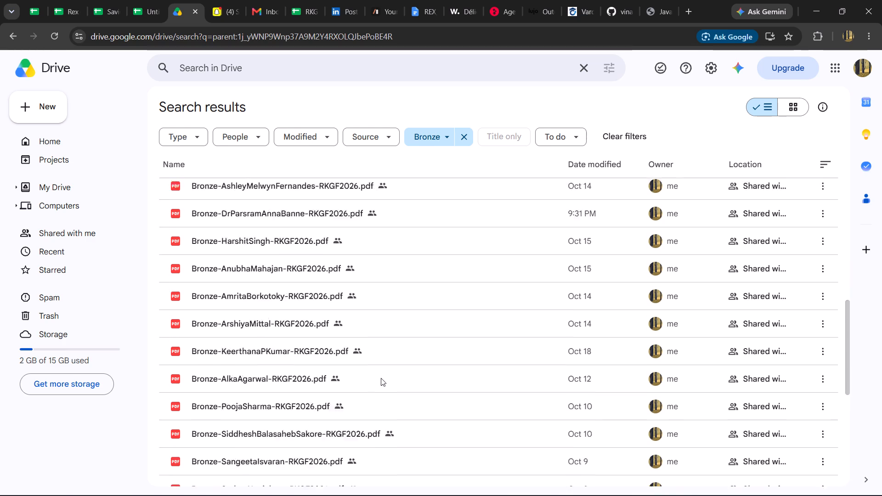
scroll(381, 378, down, 1)
scroll(381, 378, up, 3)
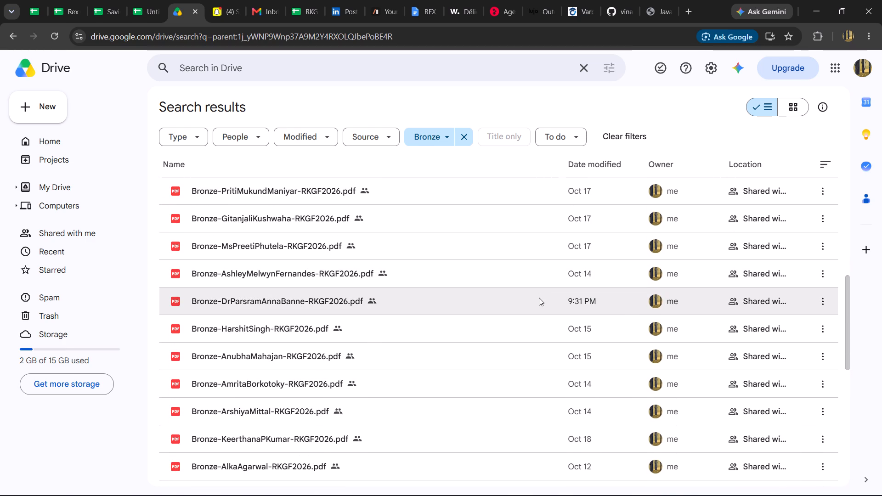
click(818, 302)
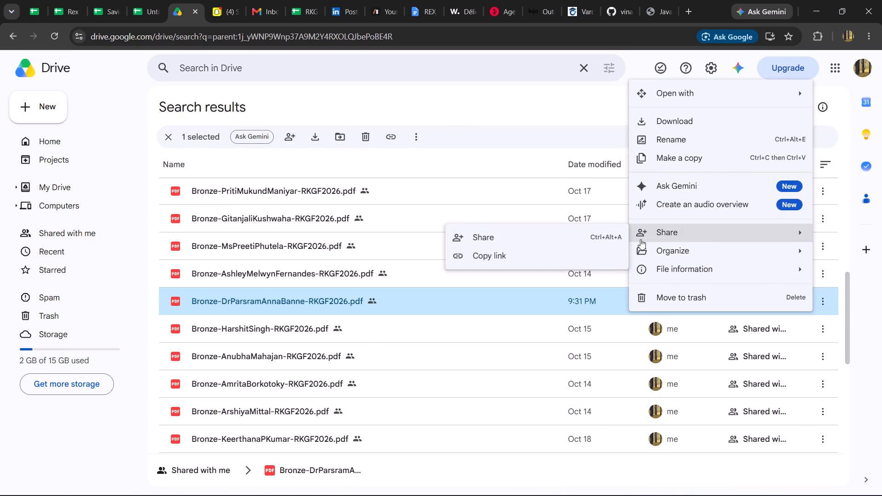
click(573, 257)
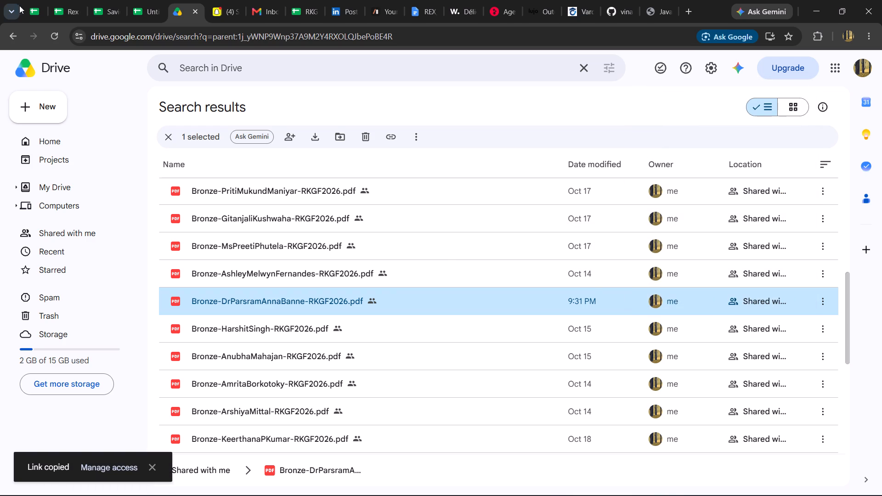
In the master list's row 809, paste the copied PDF file link and set Citation Text Available to Yes.
click(30, 11)
key(Right)
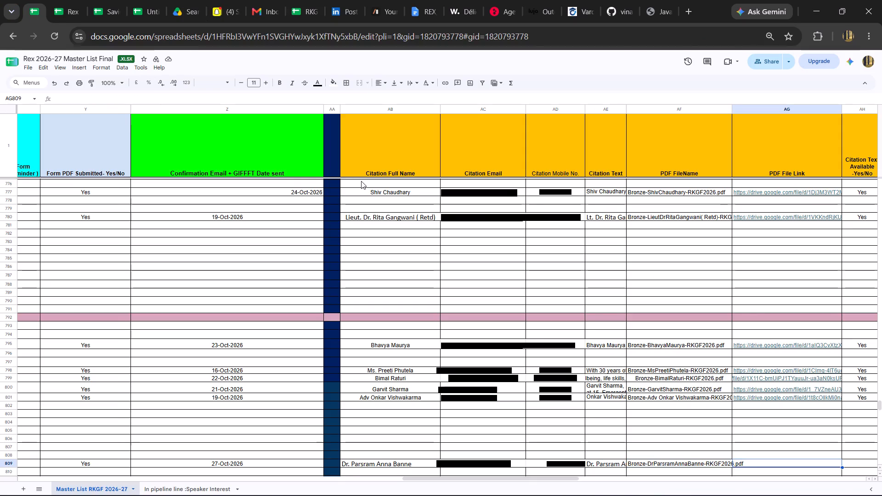
key(ctrl+v)
key(Right)
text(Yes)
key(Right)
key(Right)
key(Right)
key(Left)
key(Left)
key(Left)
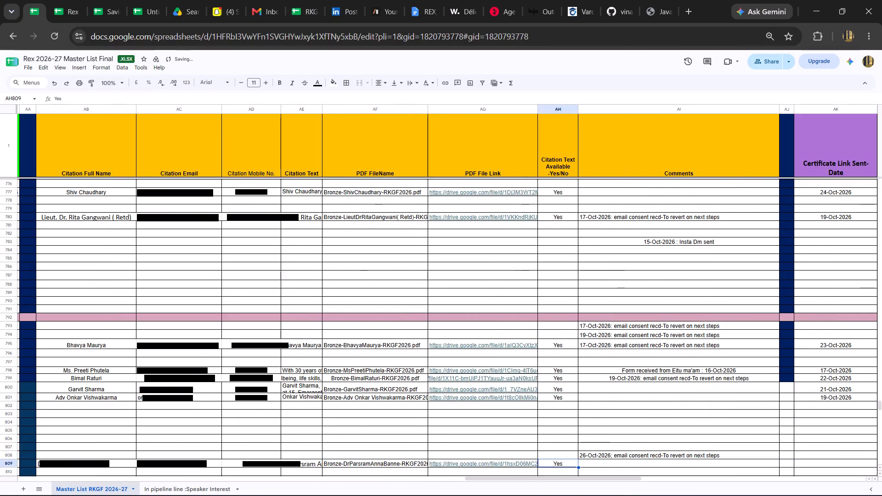
Enter the comment "27-Oct-2026: Form recieved" for the nominee in row 809.
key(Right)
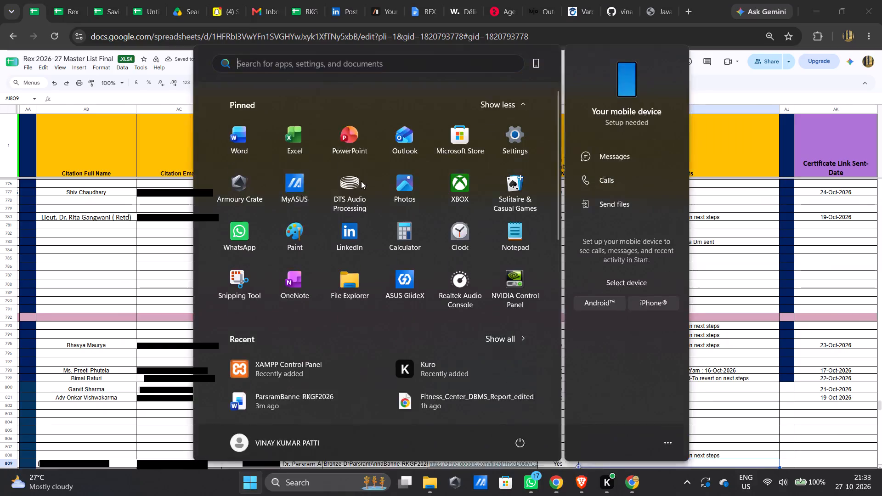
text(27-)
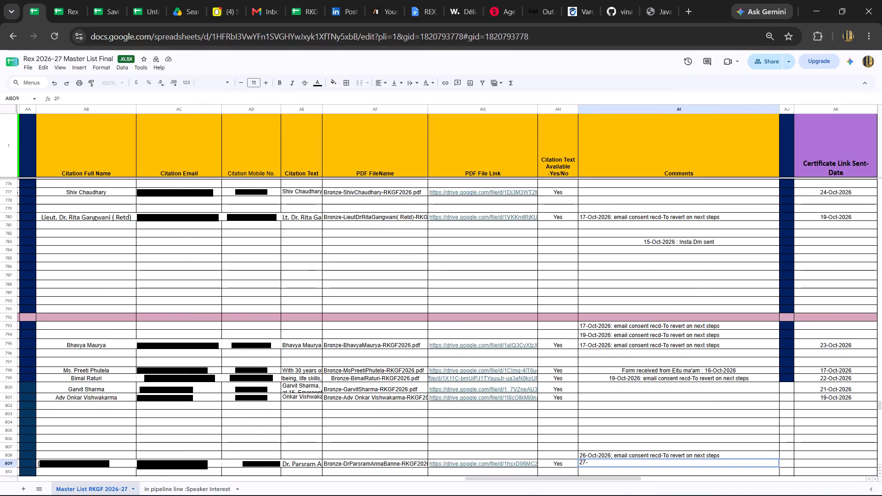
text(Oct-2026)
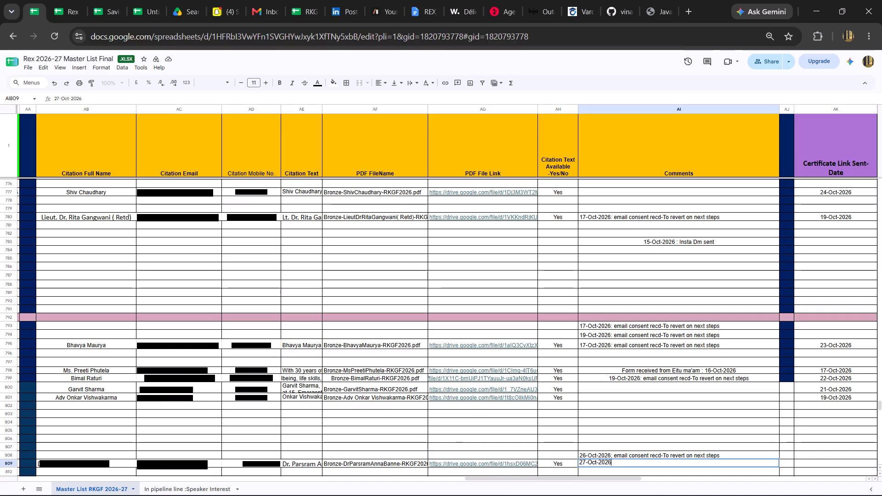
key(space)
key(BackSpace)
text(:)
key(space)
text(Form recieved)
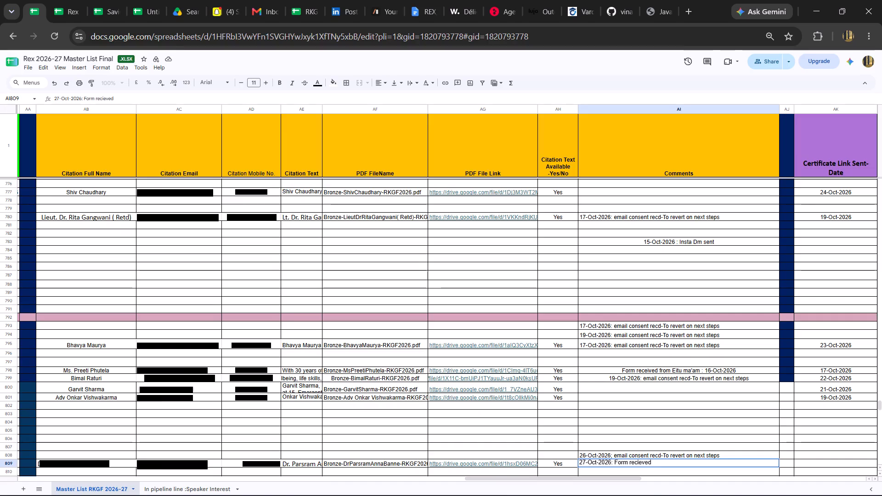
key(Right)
Record the certificate link in row 809 as sent, with date 27-Oct-2026 and status Yes.
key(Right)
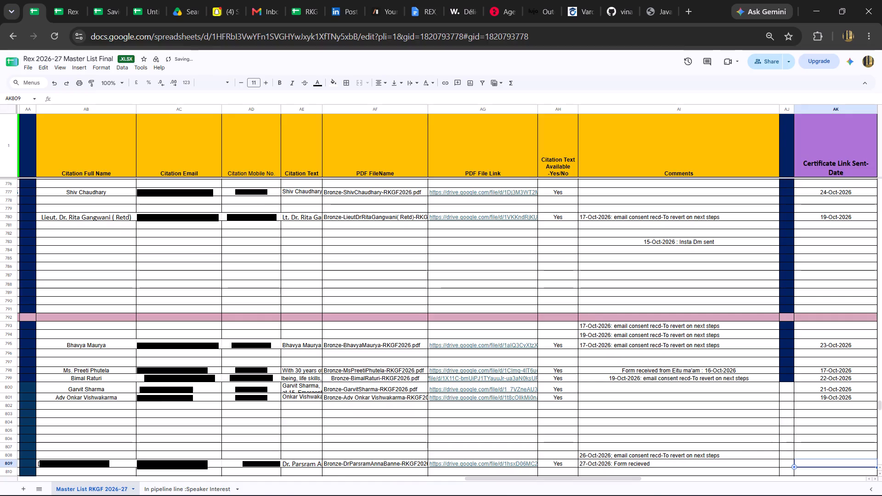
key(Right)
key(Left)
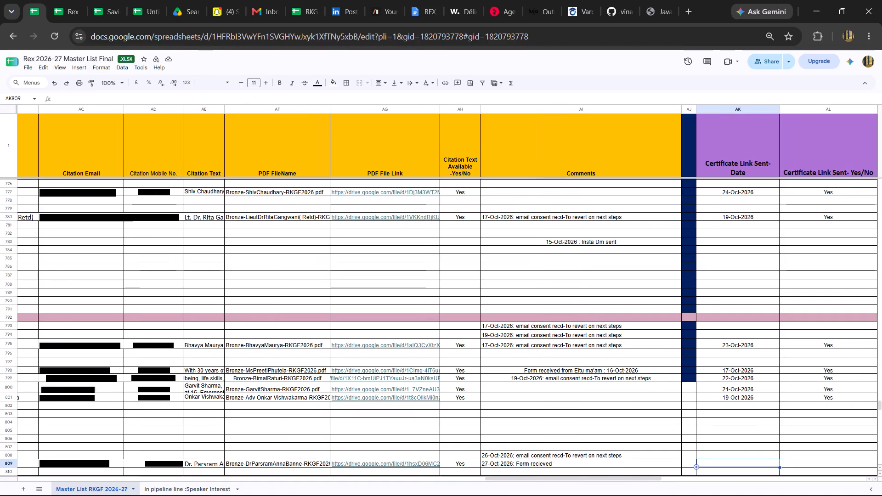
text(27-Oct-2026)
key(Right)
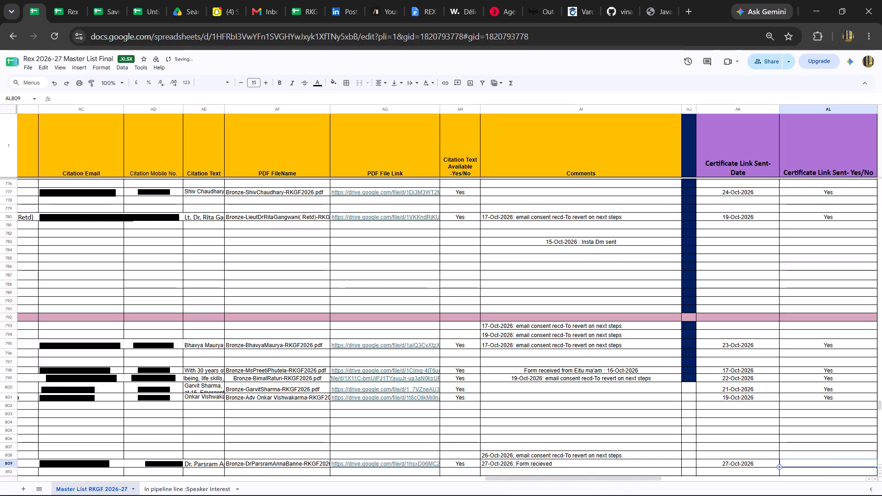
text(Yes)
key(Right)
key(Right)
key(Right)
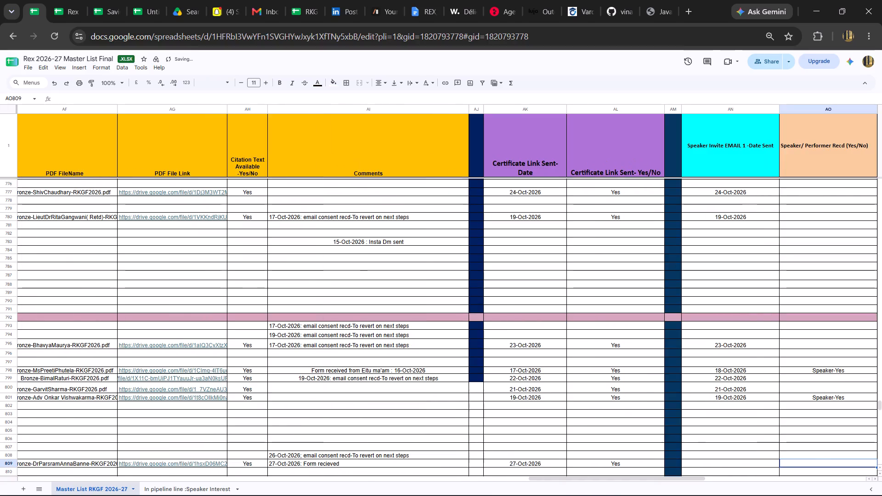
Copy the nominee's citation email from row 809 into the Untitled spreadsheet's cell directly under Send GIFFT.
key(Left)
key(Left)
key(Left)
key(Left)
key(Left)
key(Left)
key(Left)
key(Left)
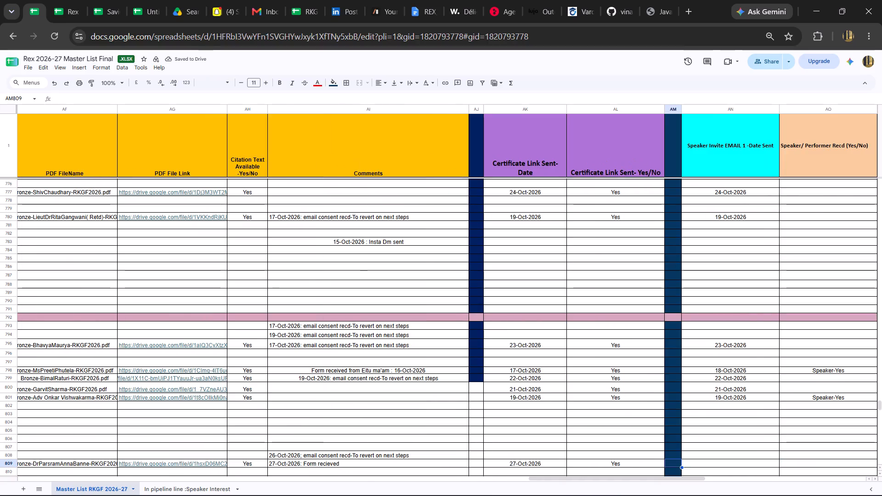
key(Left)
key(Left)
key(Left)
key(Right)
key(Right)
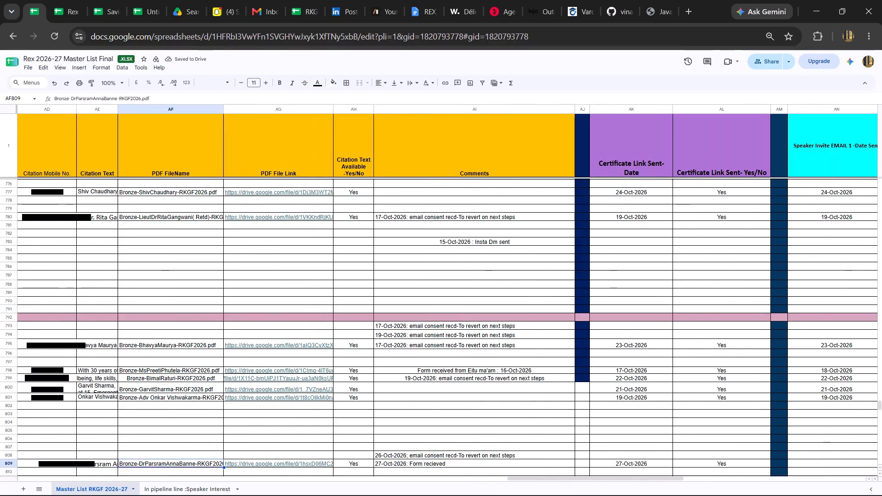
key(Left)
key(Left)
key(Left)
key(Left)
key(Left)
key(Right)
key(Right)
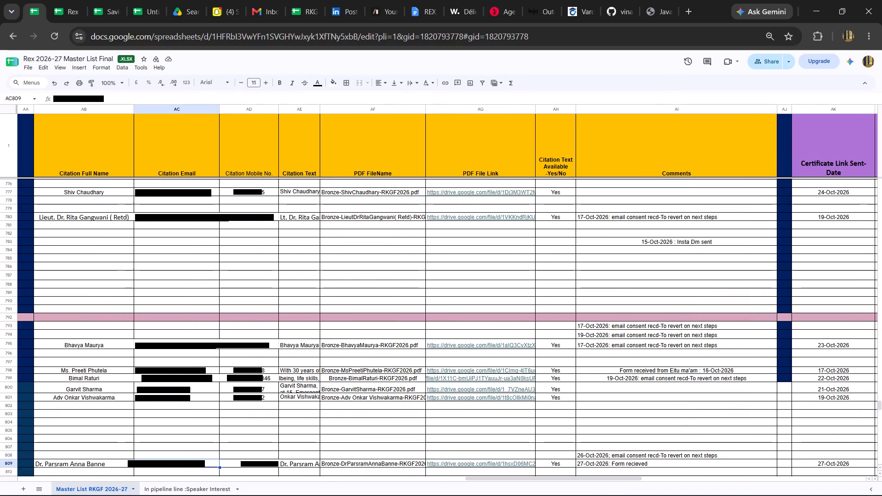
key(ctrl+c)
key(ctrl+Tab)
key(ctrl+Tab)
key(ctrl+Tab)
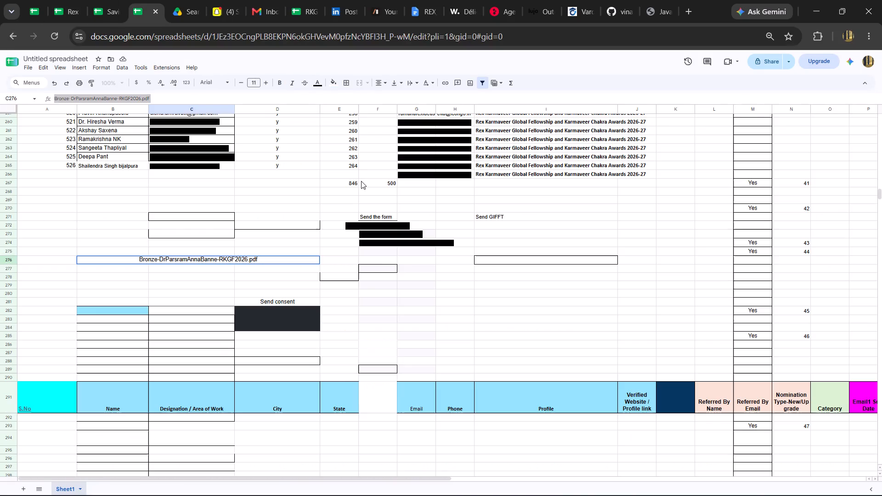
click(497, 223)
key(ctrl+v)
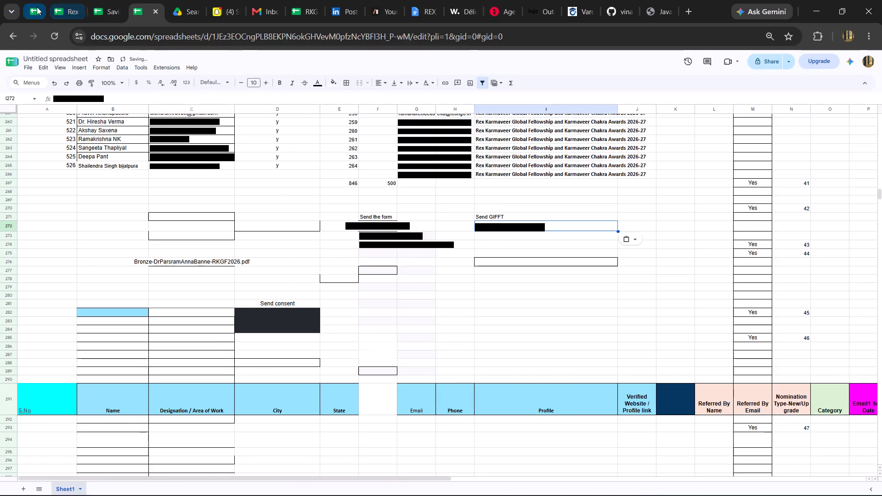
Copy the nominee's citation full name from master list row 809 into J272 of the untitled spreadsheet, beside the Send GIFFT entry.
click(36, 7)
key(Left)
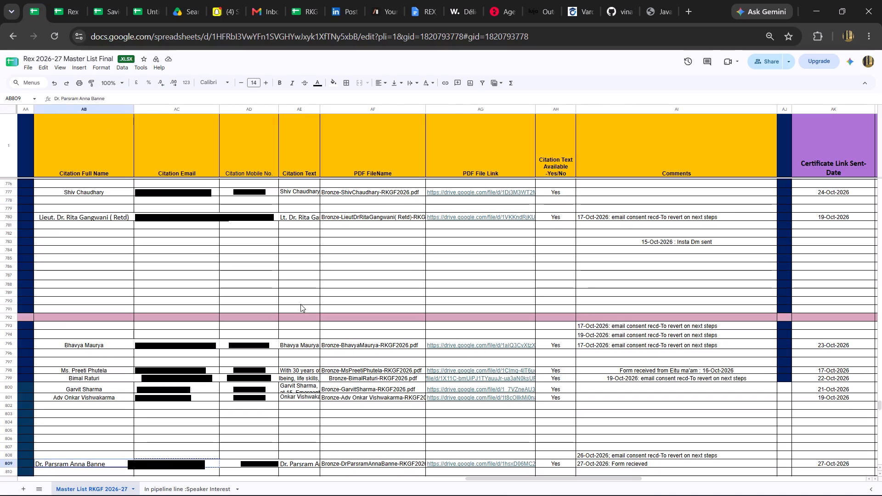
key(ctrl+c)
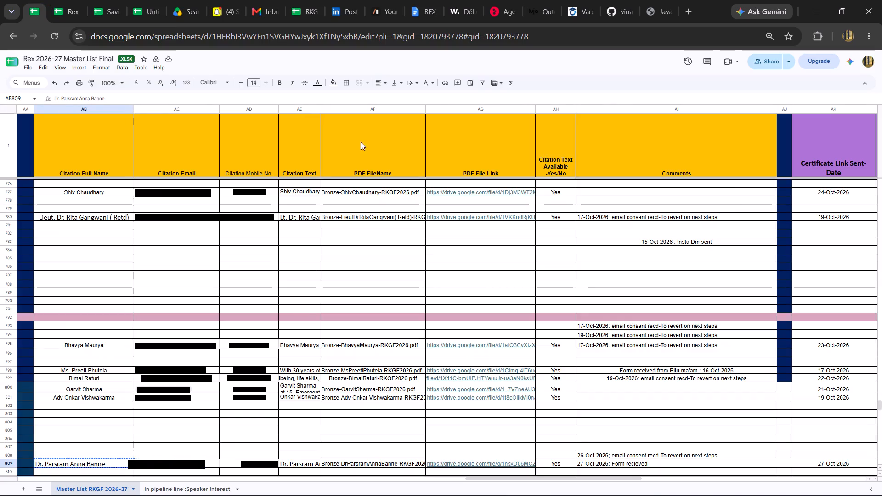
click(148, 11)
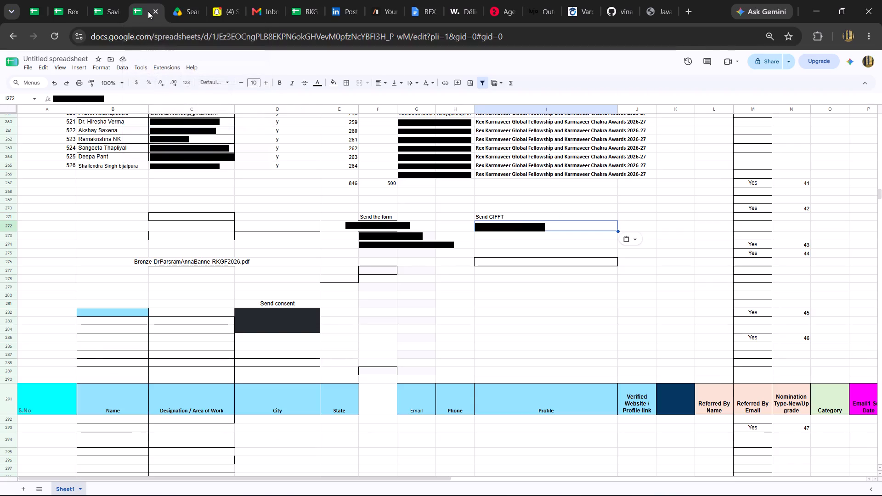
key(Right)
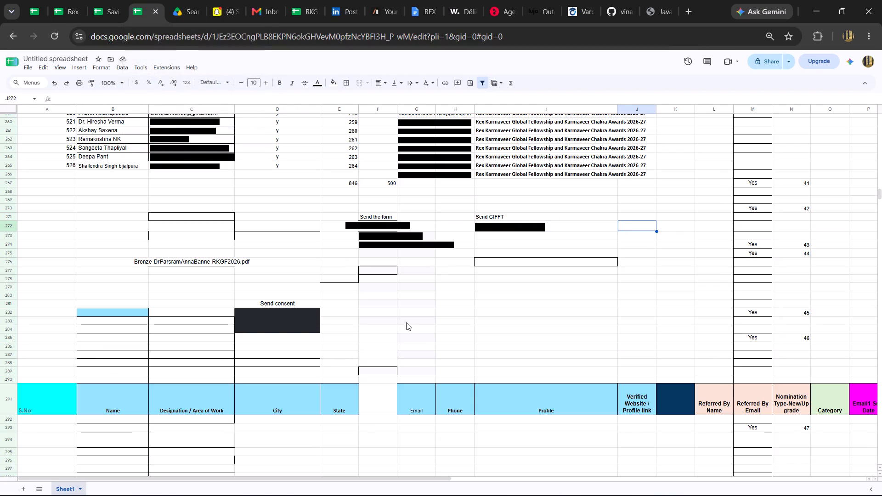
key(ctrl+v)
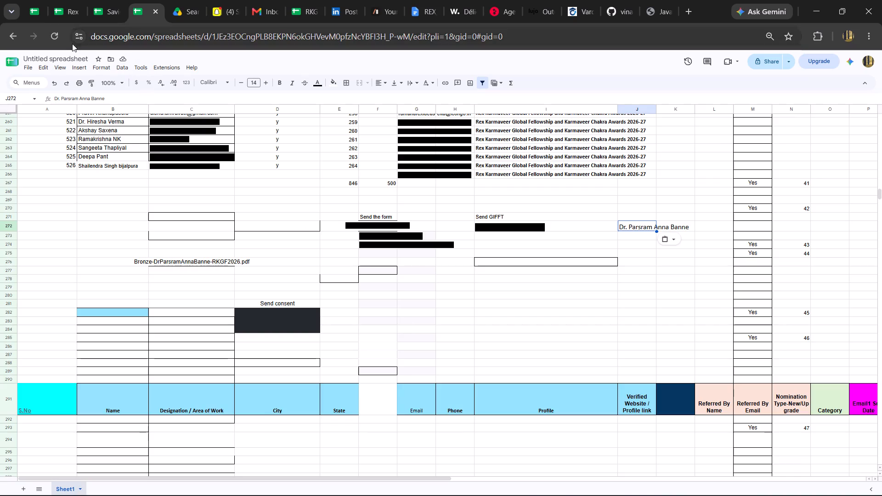
Return to the master list and go to the nominee's Form PDF Submitted cell in row 809.
click(38, 11)
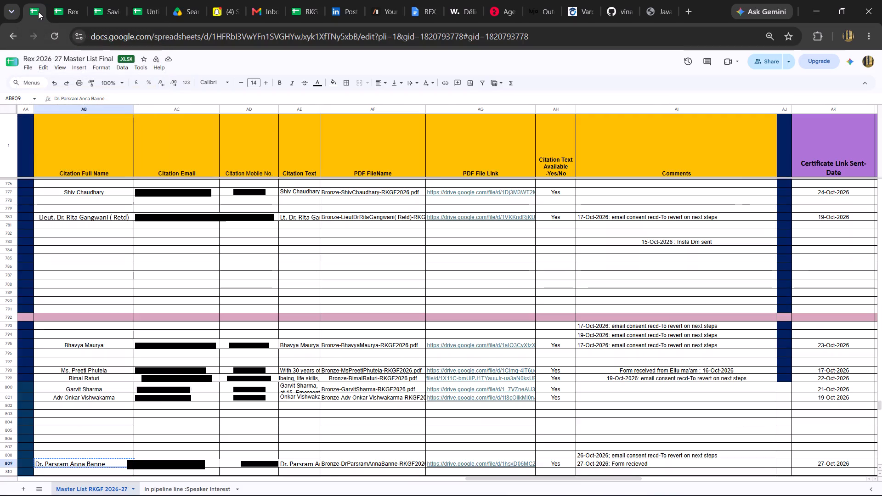
key(Left)
key(Left)
key(Left)
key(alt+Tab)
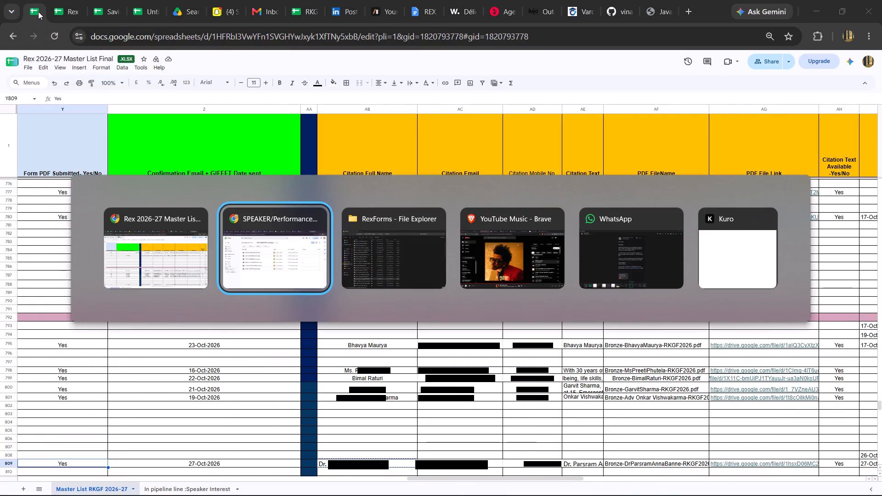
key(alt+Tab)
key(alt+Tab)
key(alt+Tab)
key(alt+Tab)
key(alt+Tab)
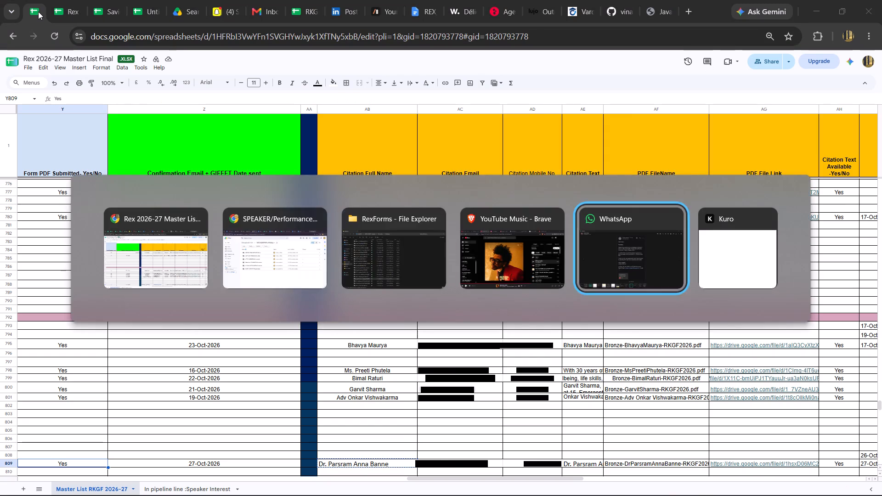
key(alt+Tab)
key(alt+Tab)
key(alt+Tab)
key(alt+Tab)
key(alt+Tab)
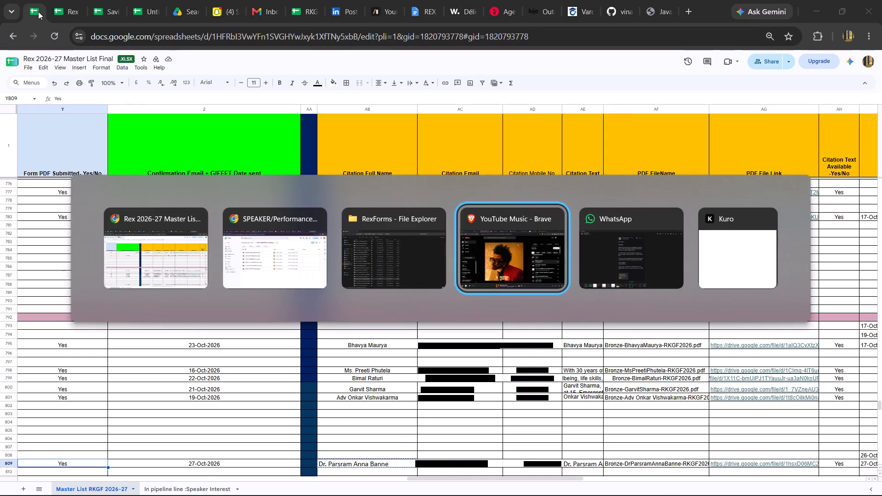
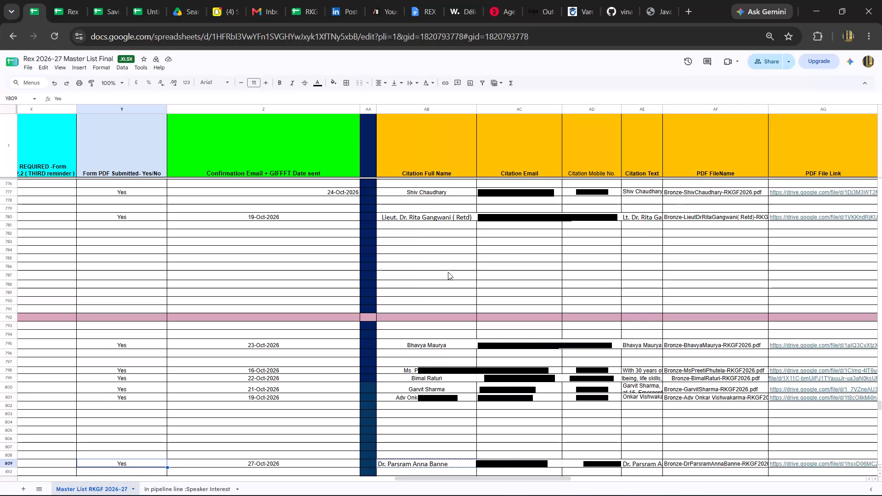
Go to the nominee's Citation Full Name cell in row 809 of the master list.
key(Right)
key(Right)
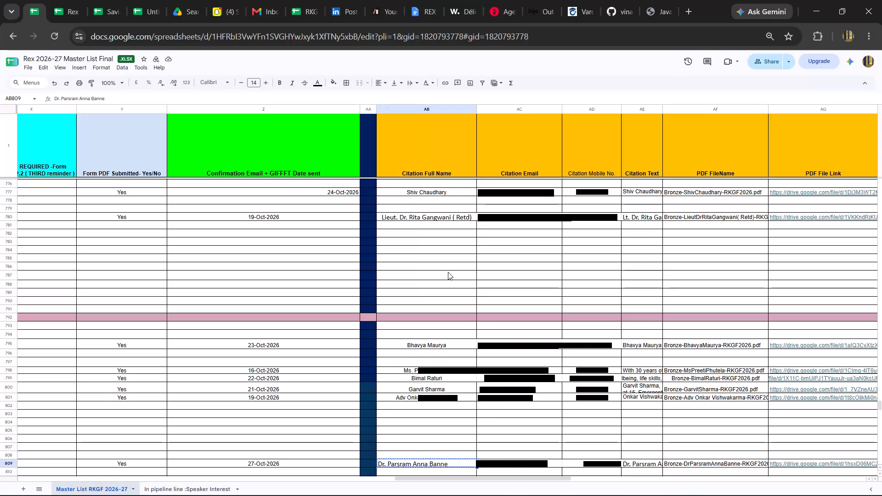
Review the nominee's entries in row 809 of the master list, from Form PDF Submitted through the citation columns to Certificate Link Sent-Date.
click(511, 463)
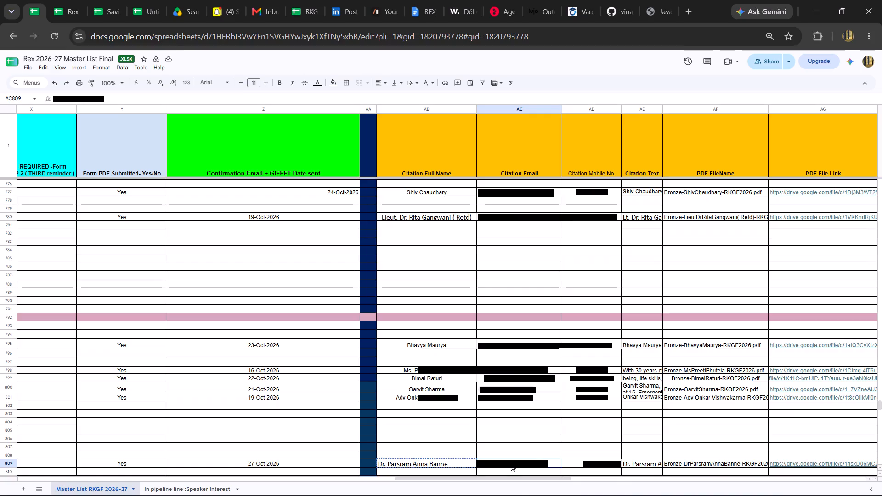
key(Right)
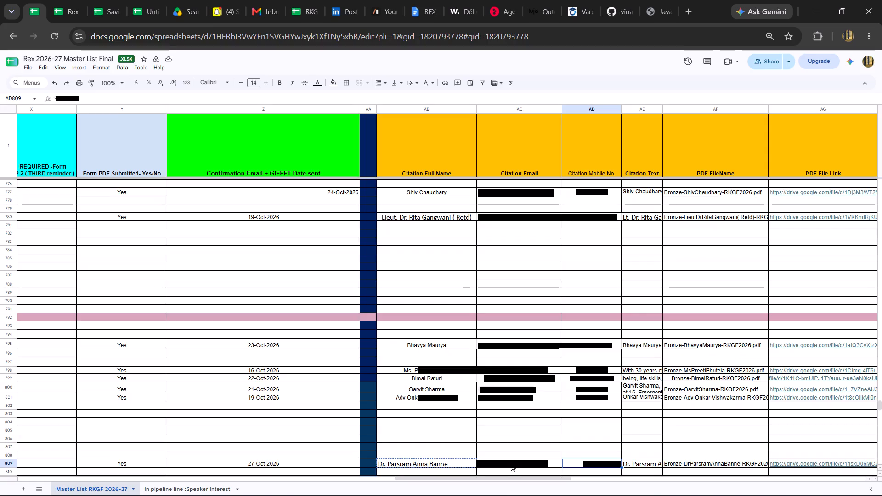
key(Left)
key(Left)
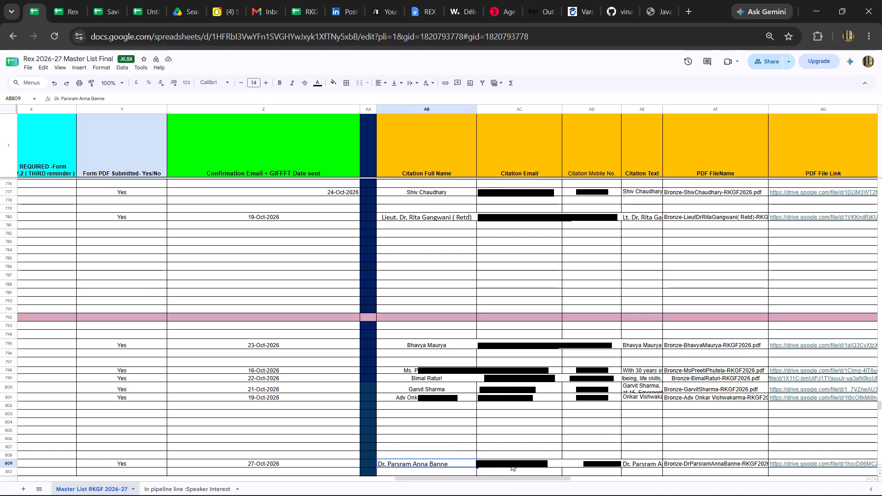
key(Left)
key(Right)
key(Right)
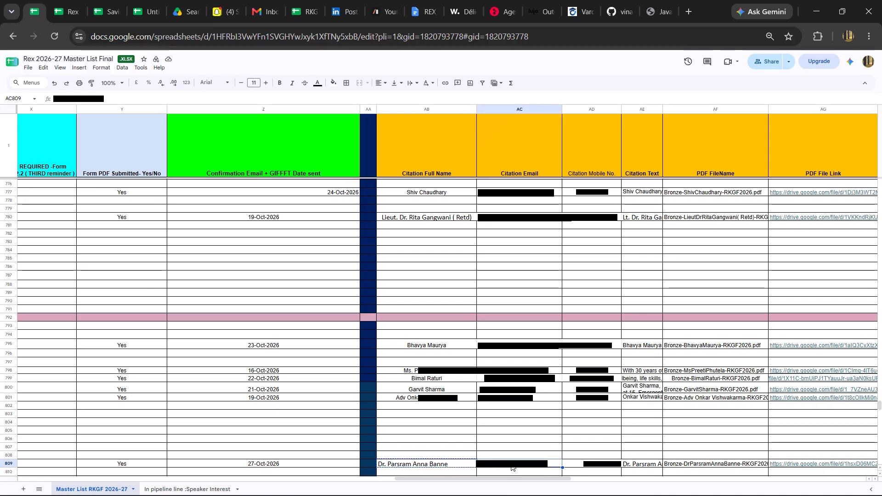
key(Right)
key(Right)
key(Right)
key(Right)
key(Right)
key(Right)
key(Right)
key(Right)
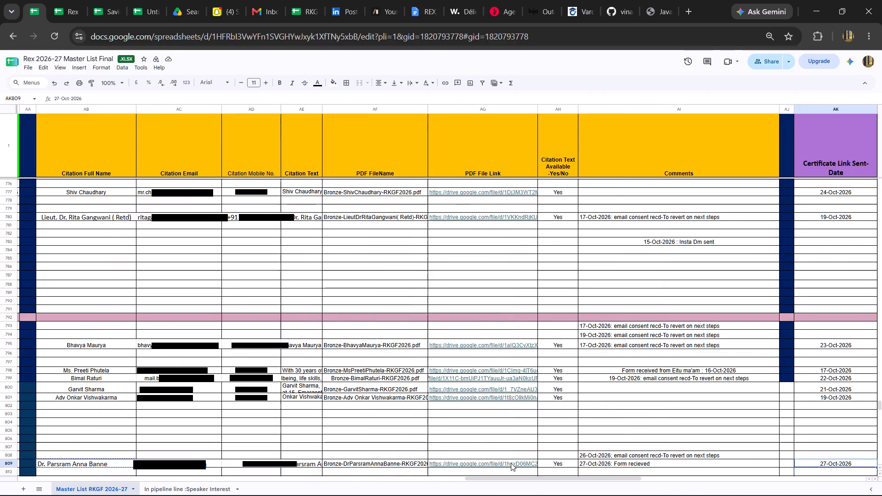
key(Left)
key(Left)
key(Left)
key(Left)
key(Left)
key(Left)
key(Left)
key(Left)
key(Left)
key(Left)
key(Left)
key(Left)
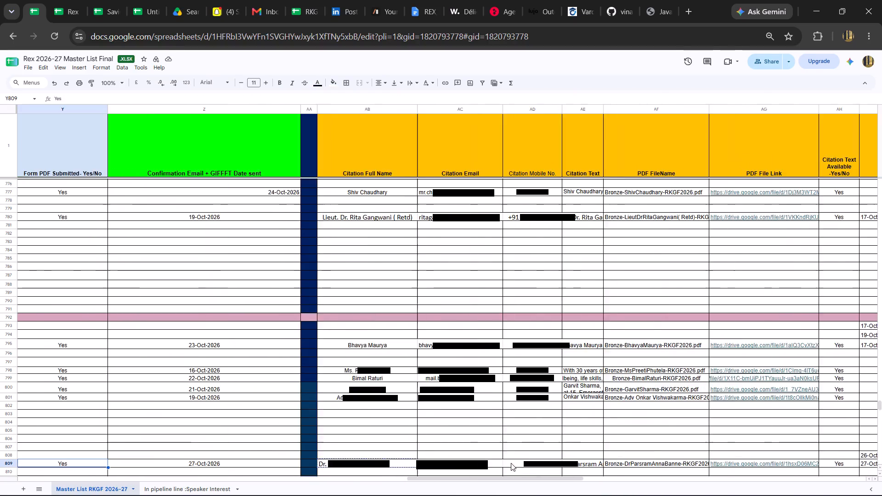
key(Left)
key(Right)
key(Right)
key(Right)
key(Right)
key(Right)
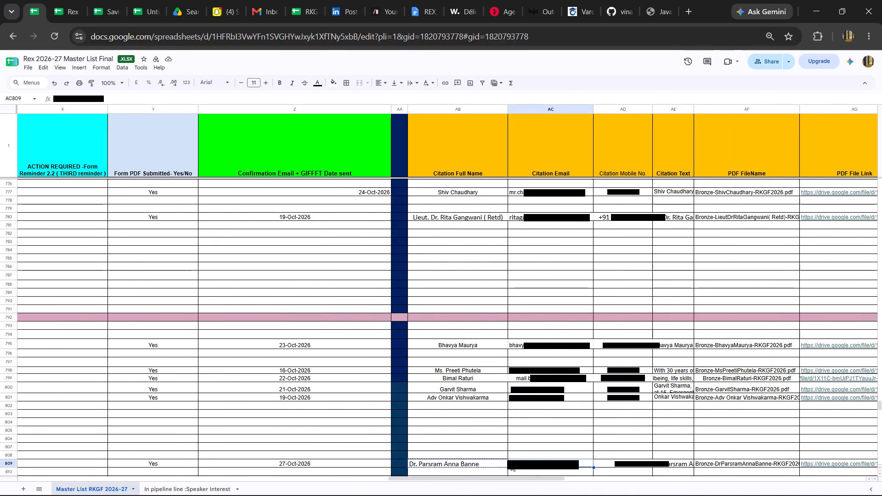
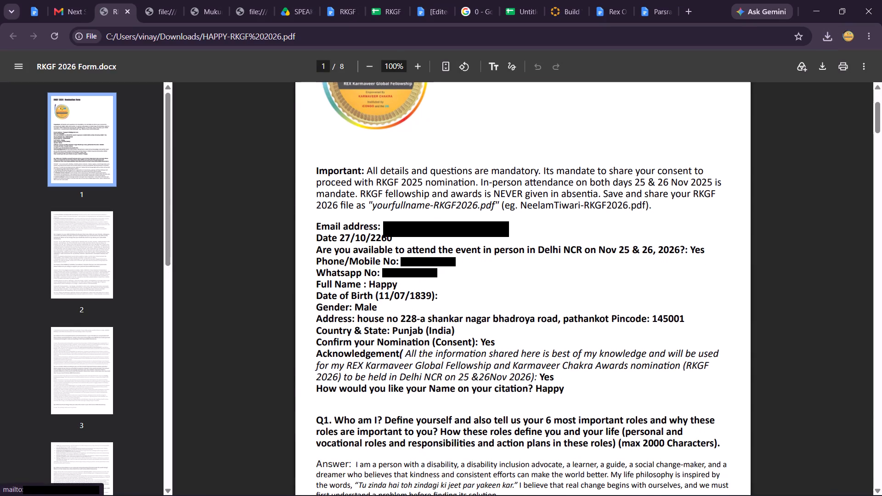
Copy the nominee's email address from page 1 of the RKGF 2026 nomination form PDF and switch to the other window.
drag(503, 225, 505, 231)
drag(505, 231, 407, 224)
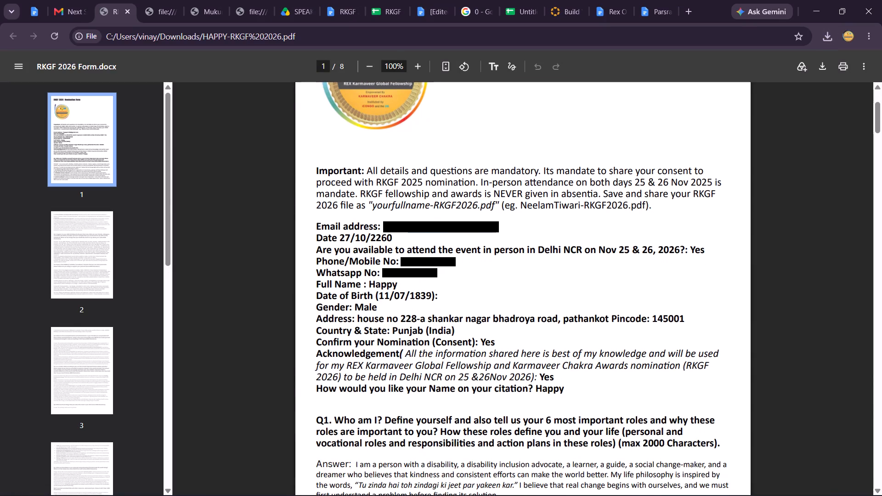
drag(407, 224, 387, 226)
key(ctrl+c)
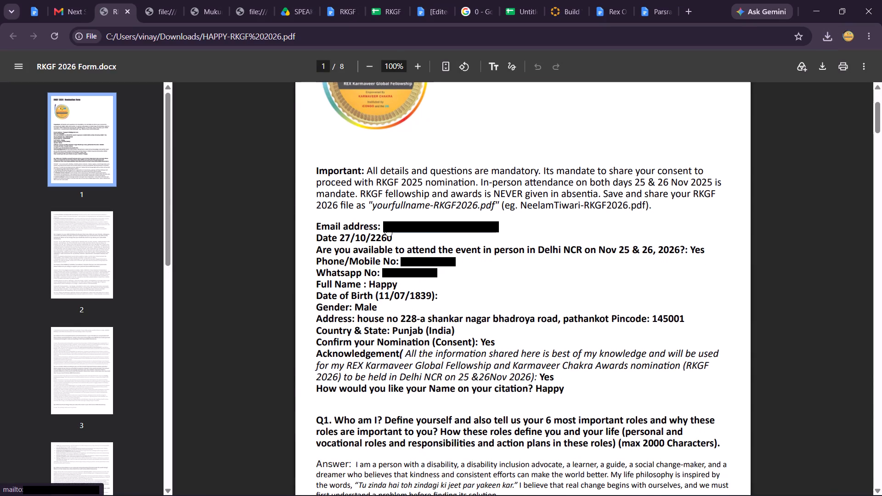
key(alt+Tab)
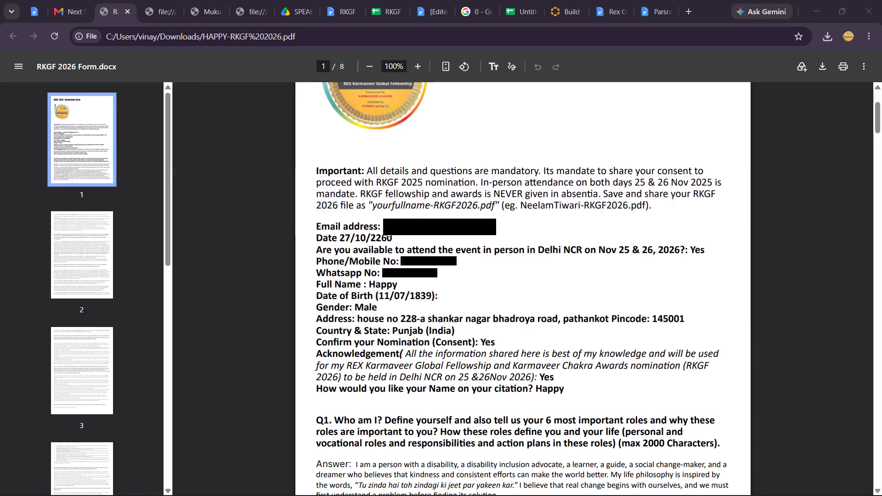
Find the nominee's row in the master list by searching for the email address copied from the form.
key(ctrl+h)
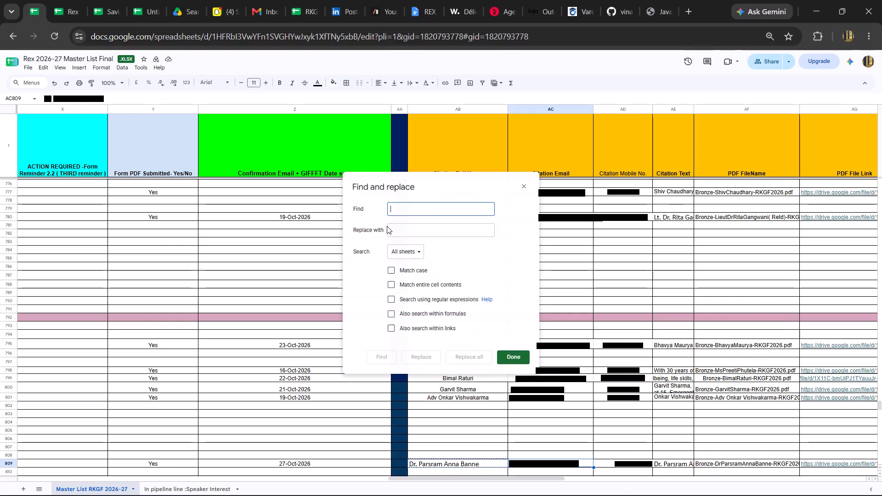
key(ctrl+v)
key(Return)
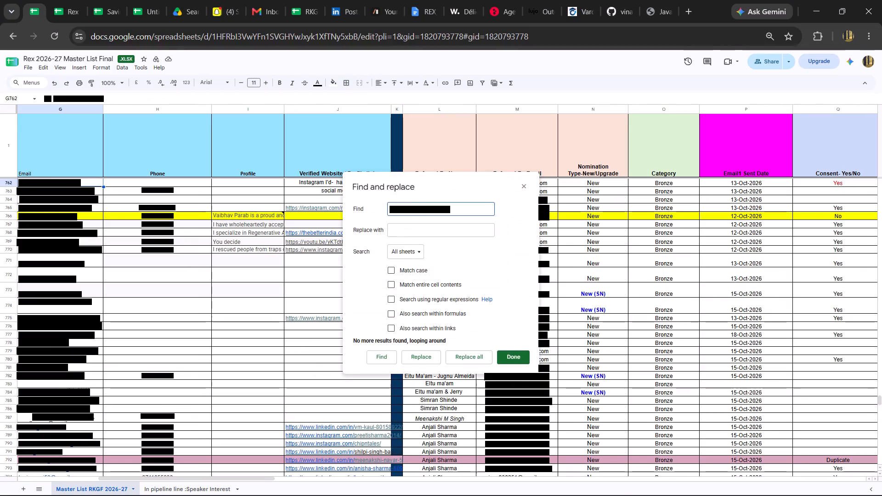
click(527, 184)
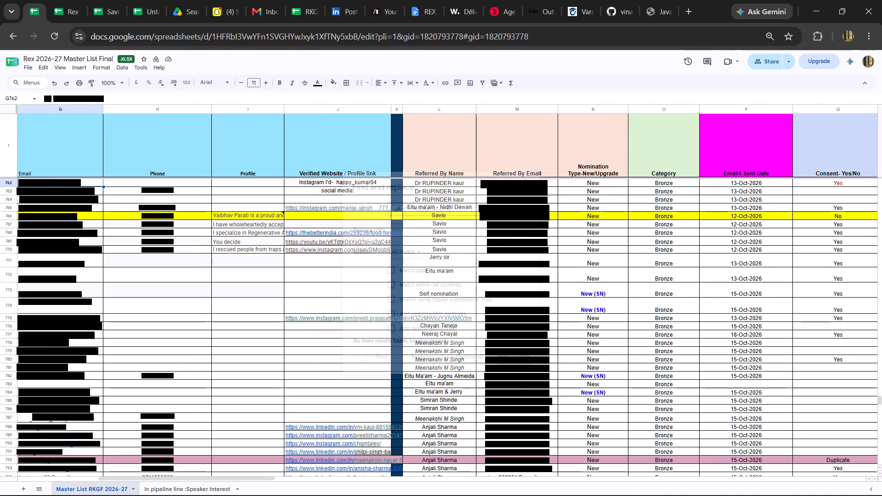
Set Form PDF Submitted to Yes for the nominee in row 762.
key(Right)
key(Right)
key(Right)
key(Right)
key(Right)
key(Right)
key(Right)
key(Right)
key(Right)
key(Right)
key(Right)
key(Right)
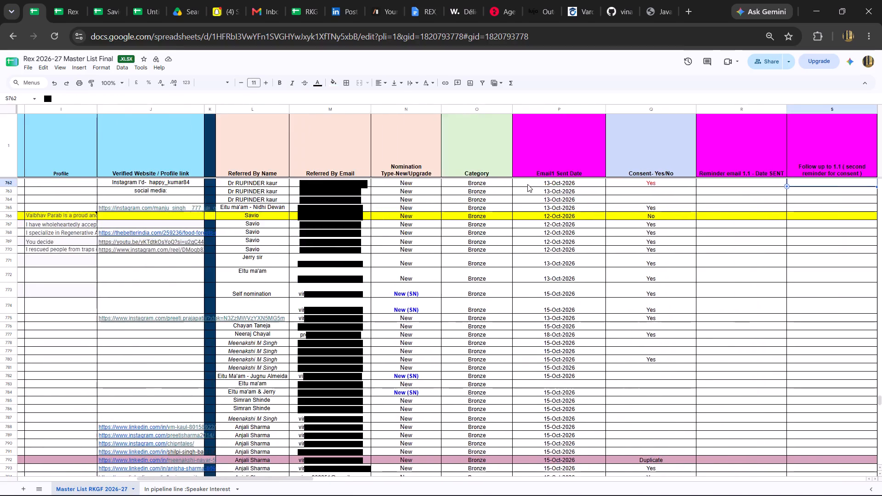
key(Right)
key(Left)
key(Left)
key(Left)
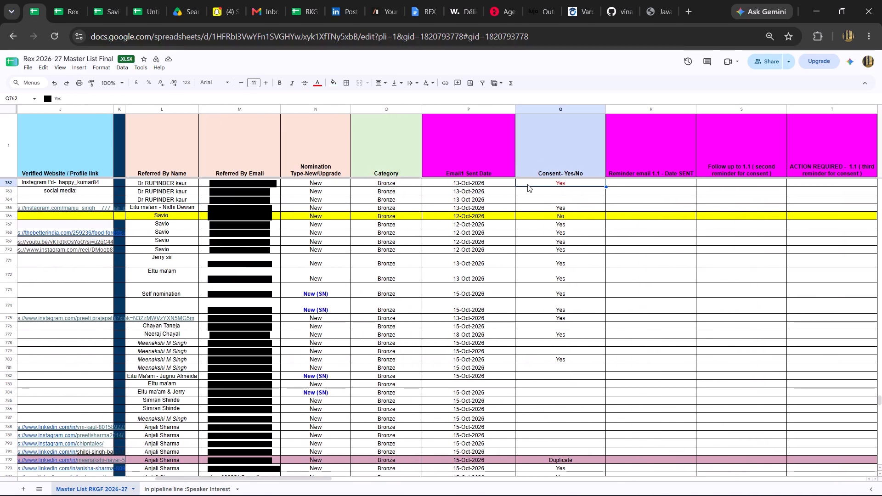
key(Right)
key(Right)
key(Right)
key(Right)
key(Right)
key(Right)
key(Right)
key(Left)
key(Left)
key(Left)
key(Left)
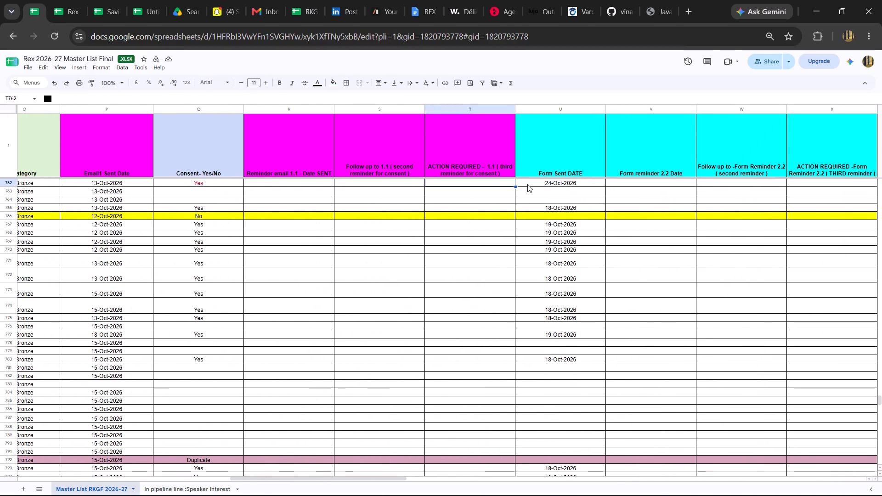
key(Right)
key(Right)
key(Right)
key(Right)
key(Right)
key(Right)
key(Right)
key(Left)
key(Left)
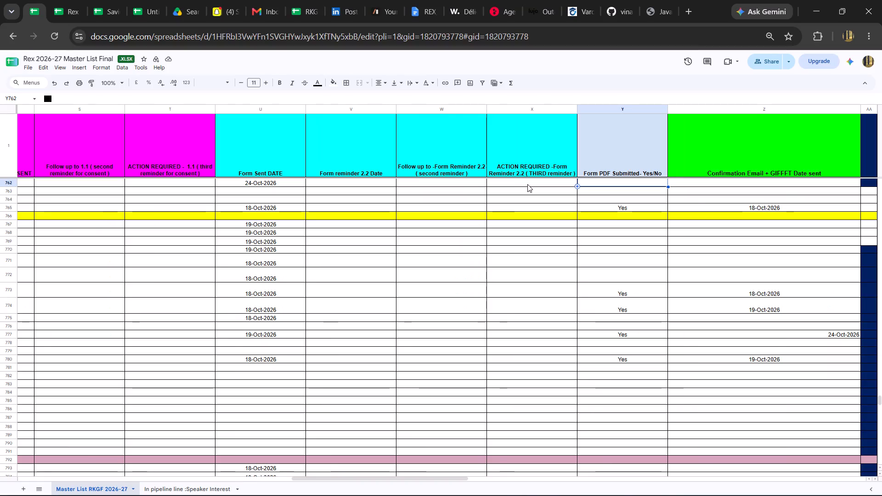
text(Yes)
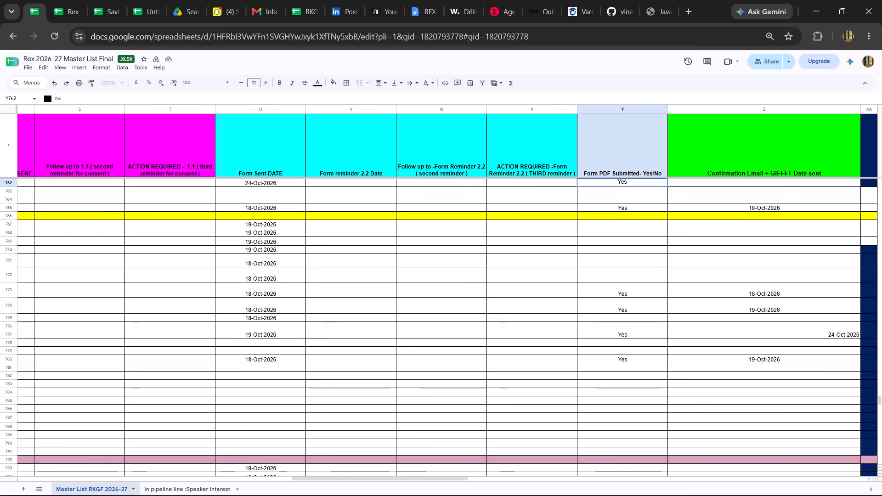
Enter 27-Oct-2026 as the date the confirmation email and GIFFT were sent in row 762.
key(Right)
text(26)
key(minus)
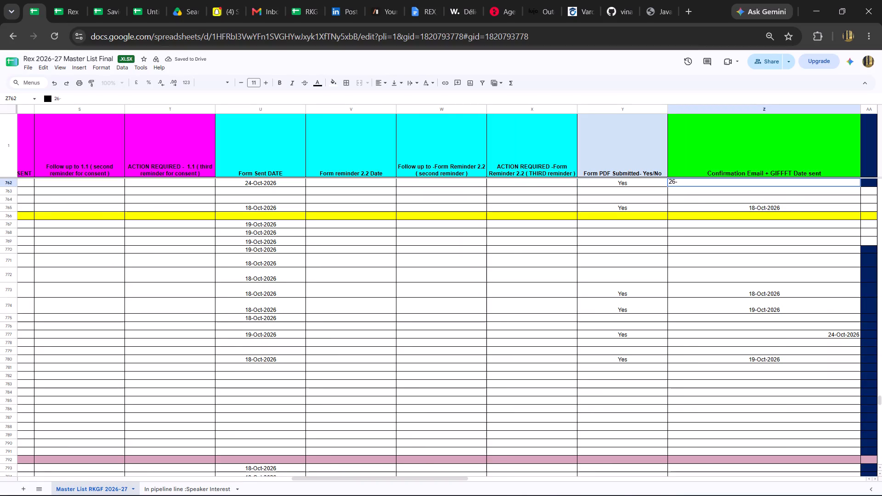
text(Oc)
key(BackSpace)
key(BackSpace)
key(BackSpace)
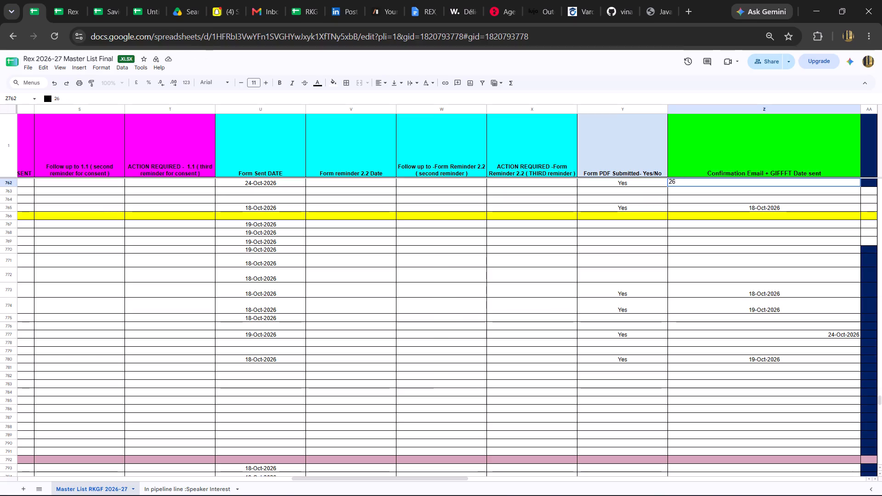
key(BackSpace)
text(7+)
key(BackSpace)
key(minus)
text(Oc)
text(t-2026)
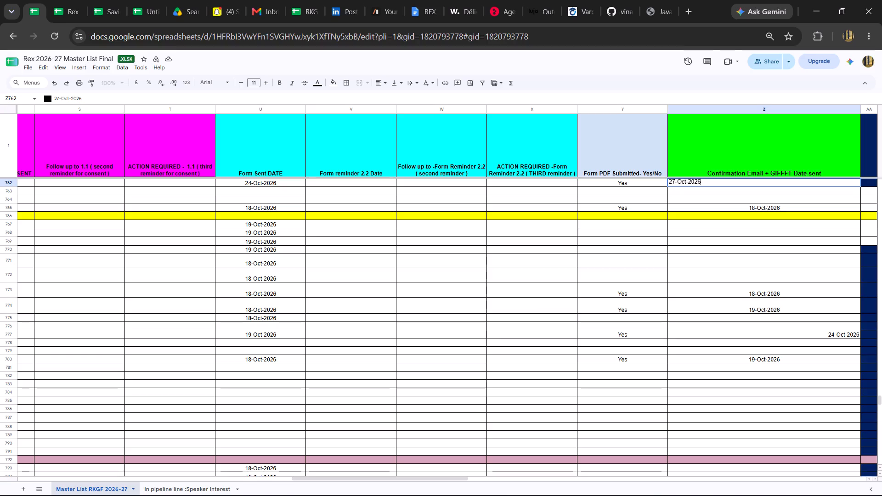
key(Right)
Paste the nominee's copied email address into the Citation Email cell of row 762.
key(Right)
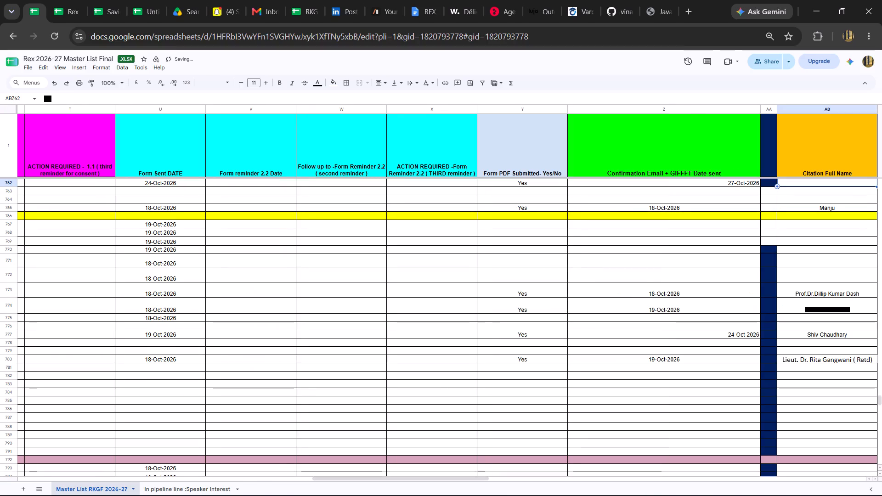
key(Right)
key(Right)
key(Right)
key(Right)
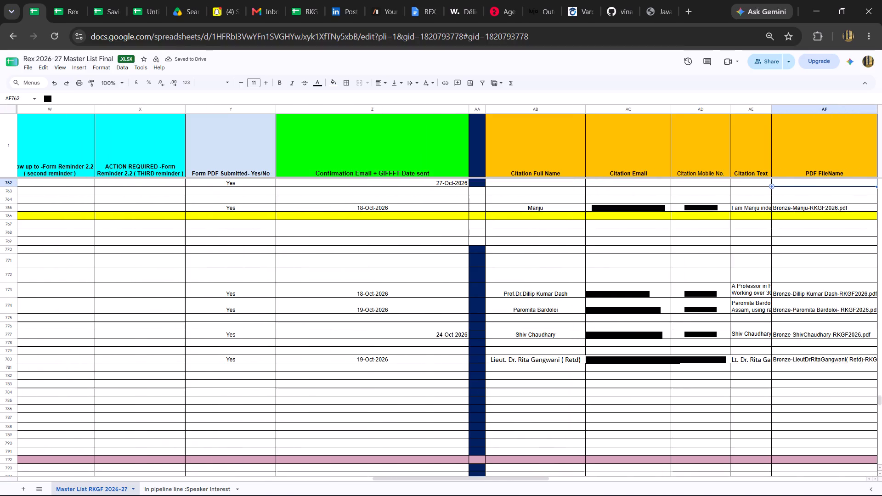
key(Left)
key(Left)
key(Left)
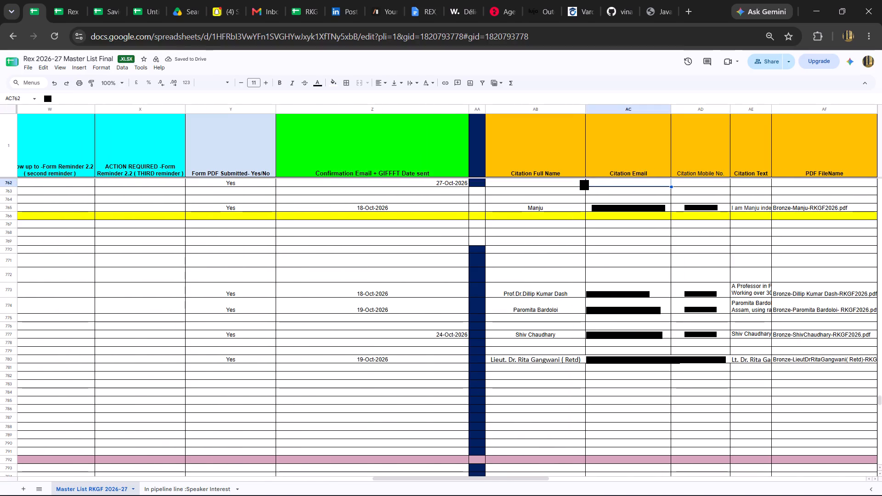
key(ctrl+v)
Go to the Citation Full Name cell in row 762 and check the form for the nominee's preferred citation name.
key(Left)
key(alt+Tab)
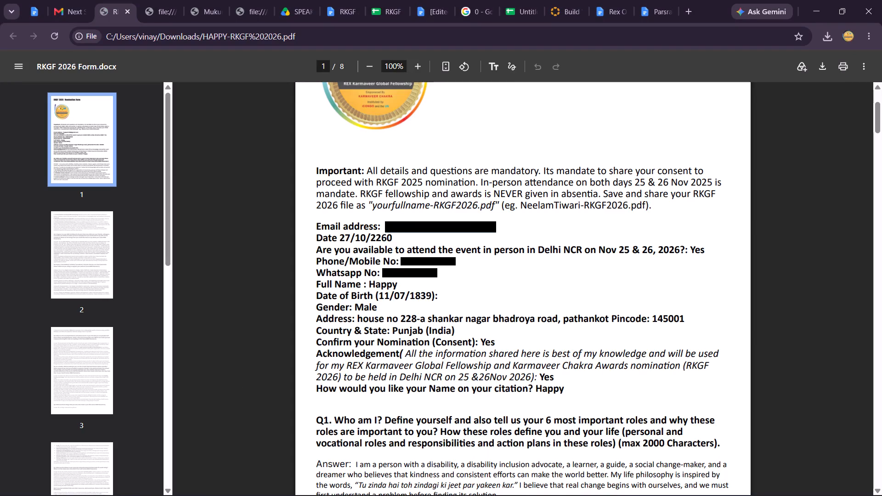
scroll(418, 298, down, 1)
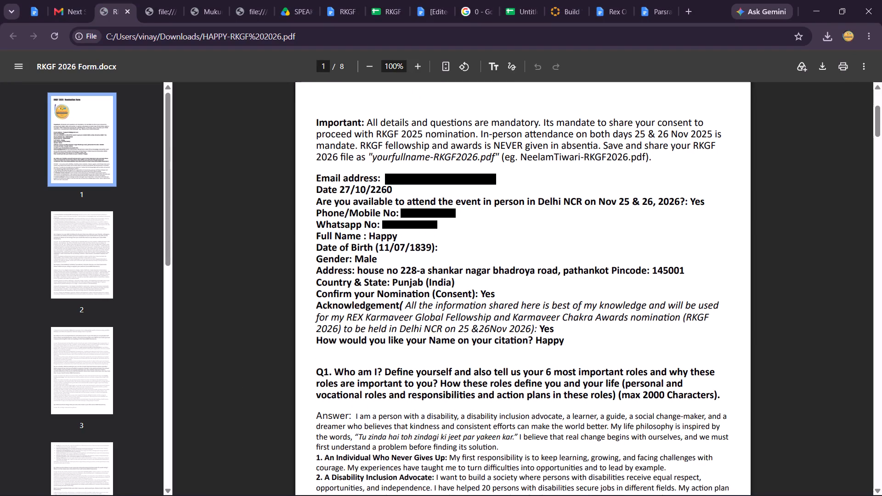
key(alt+Tab)
key(alt+Tab)
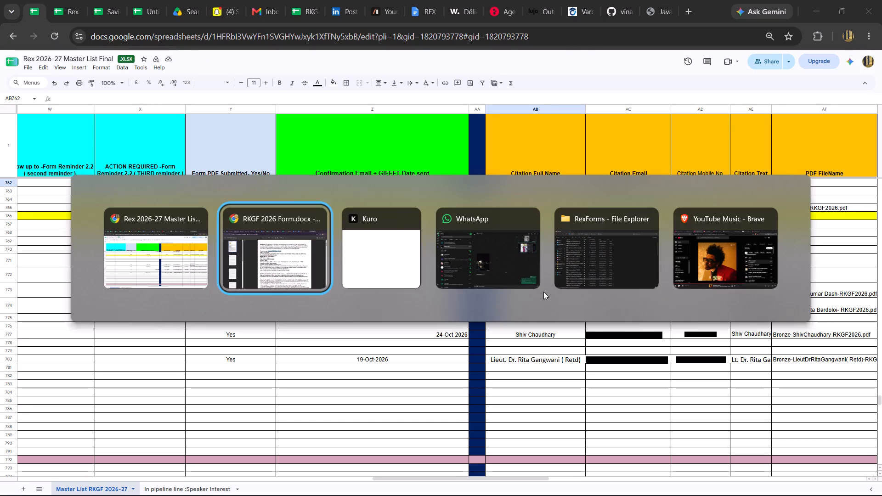
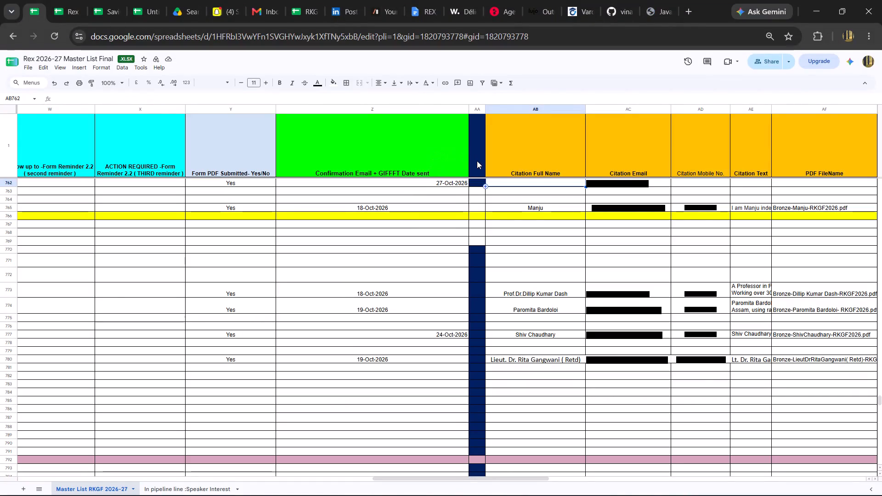
Enter the nominee's preferred citation name from the form in the Citation Full Name cell of row 762.
text(Happ)
key(y)
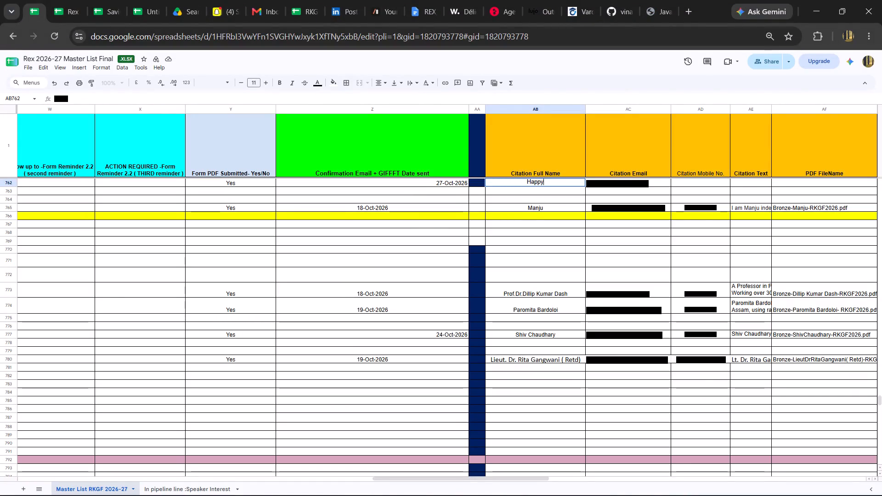
key(Right)
Copy the phone number from the nominee's PDF form into the Citation Mobile No. cell of row 762.
key(Right)
key(Right)
key(Right)
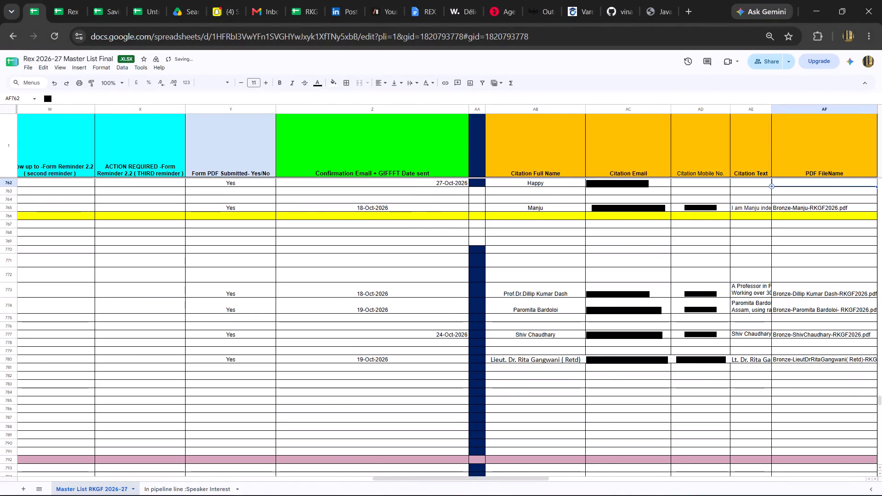
key(Right)
key(Right)
key(Left)
key(Left)
key(Left)
key(Left)
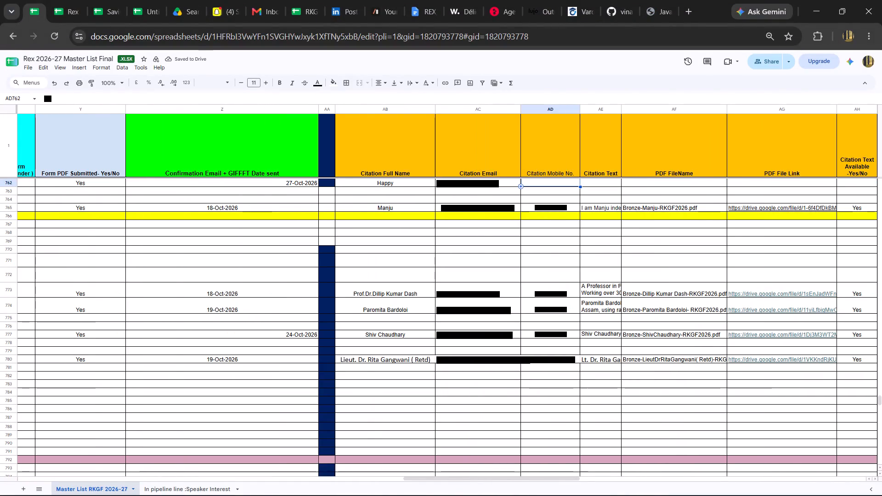
key(alt+Tab)
key(alt+Tab)
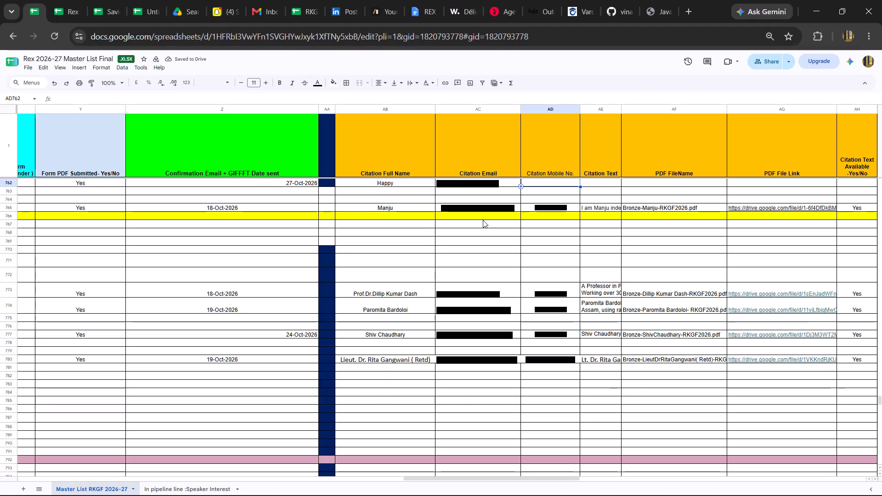
key(alt+Tab)
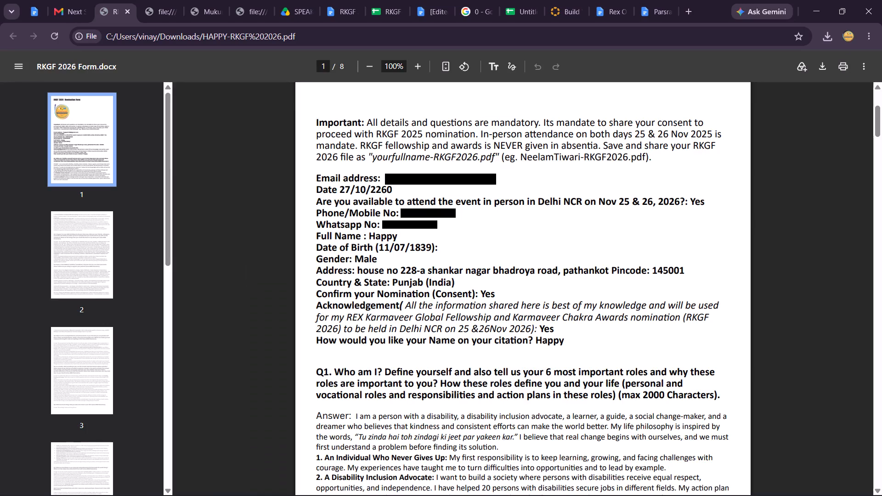
drag(401, 214, 452, 221)
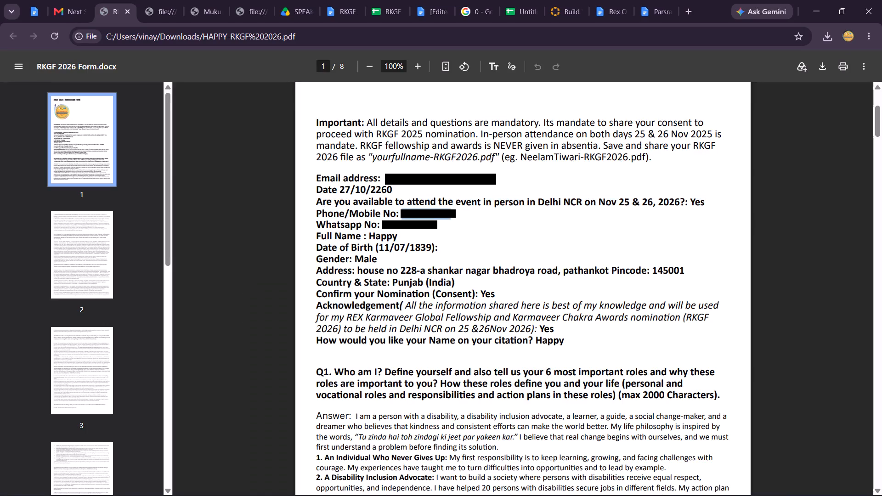
drag(452, 221, 458, 218)
key(ctrl+c)
key(alt+Tab)
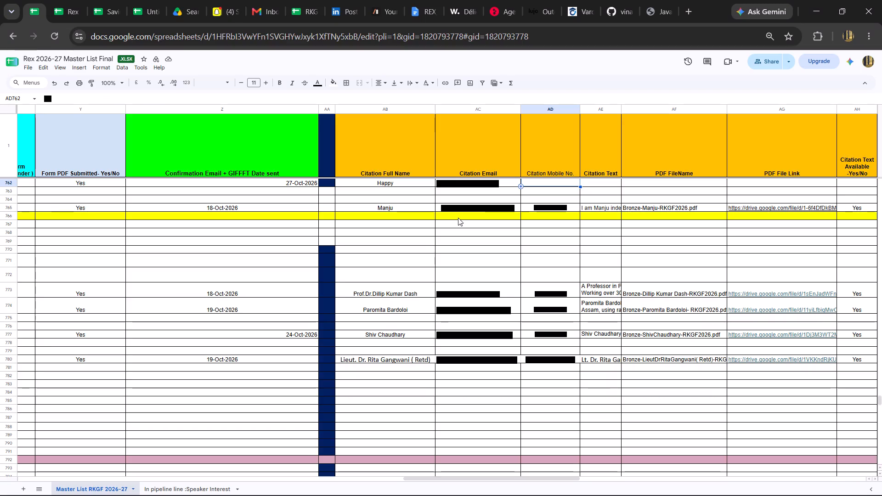
key(ctrl+v)
Copy the Q17 profile summary answer from the nominee's form into the Citation Text cell of row 762.
key(Right)
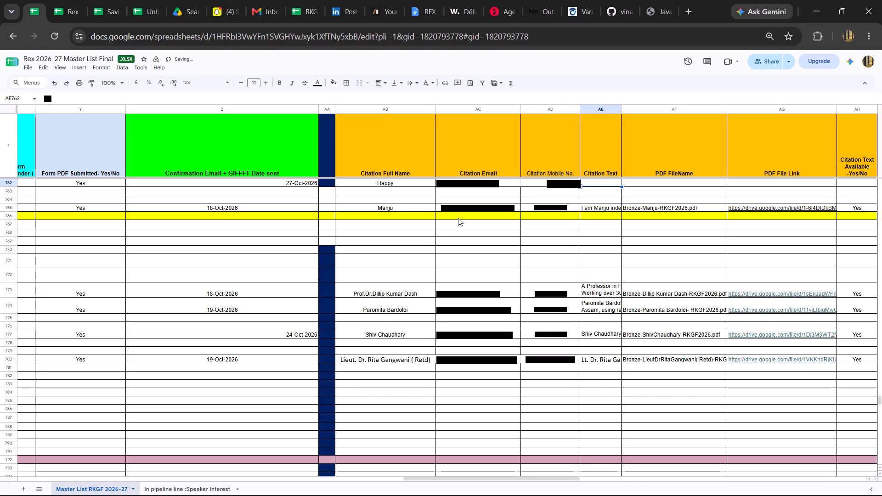
key(alt+Tab)
key(alt+Tab)
scroll(458, 218, up, 1)
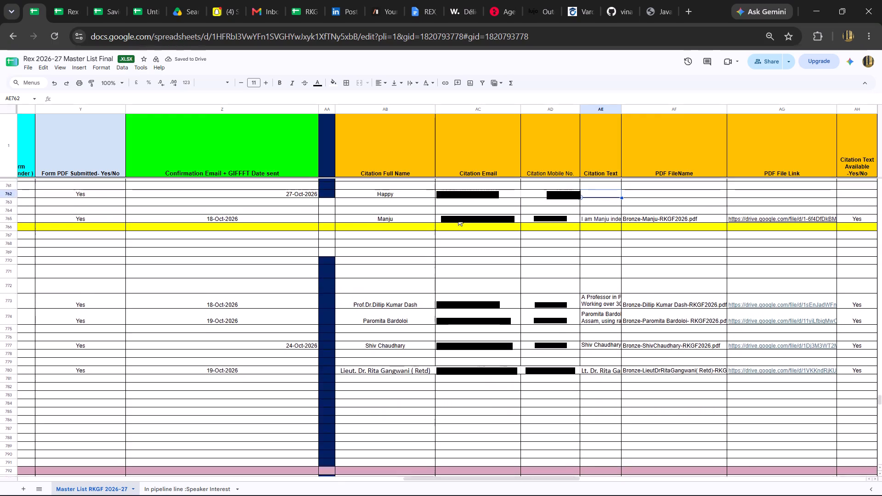
scroll(458, 218, up, 1)
key(alt+Tab)
scroll(458, 218, down, 14)
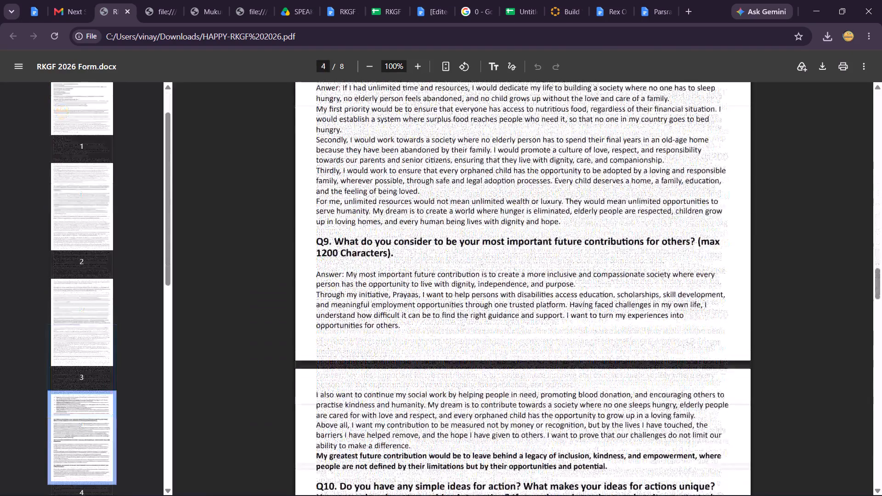
scroll(458, 218, down, 12)
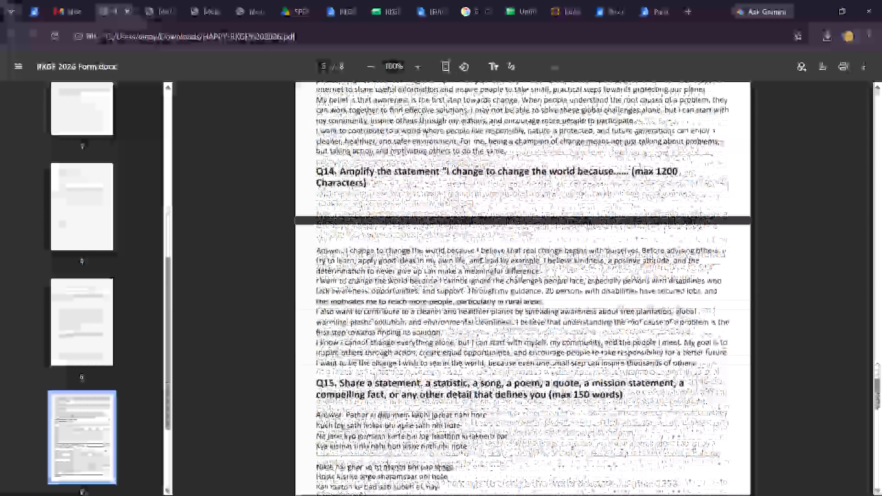
scroll(458, 218, down, 10)
scroll(458, 218, up, 7)
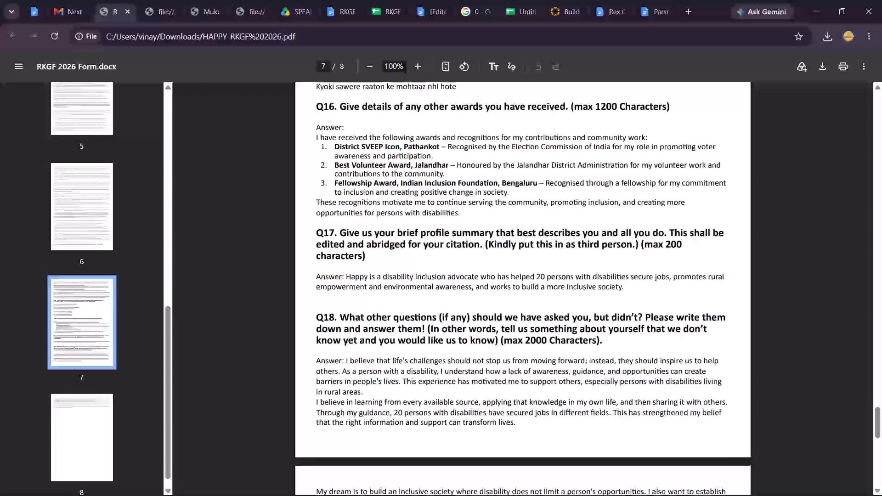
drag(627, 294, 347, 305)
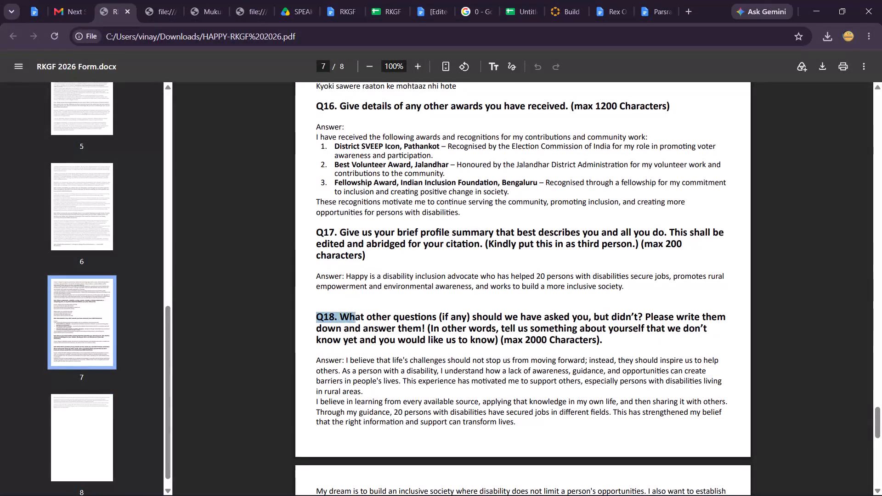
drag(347, 305, 345, 276)
key(ctrl+c)
key(alt+Tab)
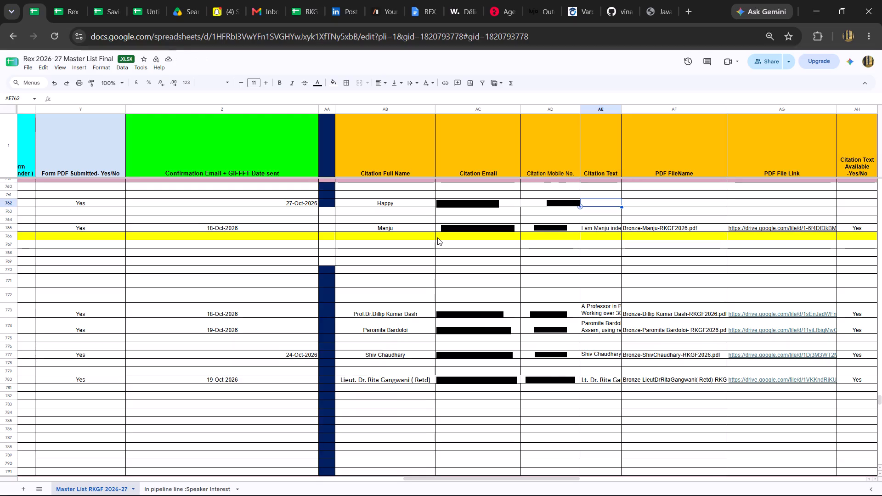
key(ctrl+v)
Put the row 762 citation name into the Bronze-Name-RKGF2026.pdf file name in C276 of the untitled spreadsheet and copy the whole file name.
key(Right)
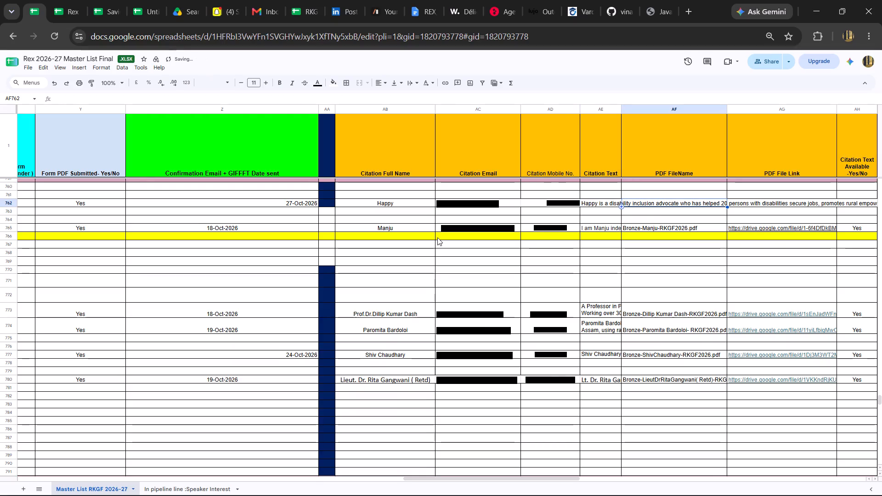
key(Left)
key(Left)
key(Left)
key(Left)
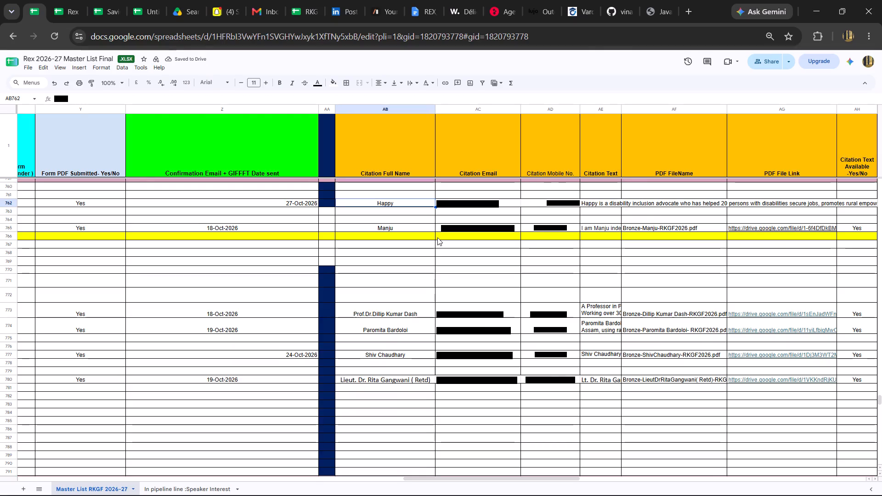
key(ctrl+c)
key(ctrl+Tab)
key(ctrl+Tab)
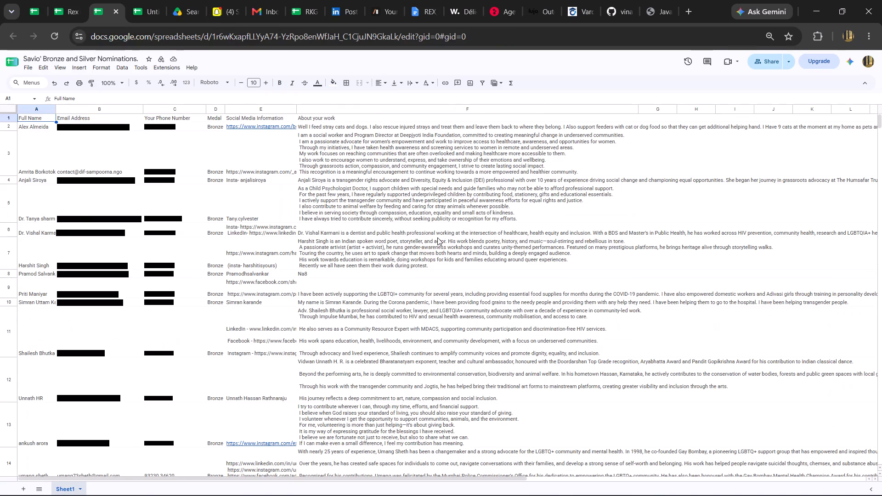
key(ctrl+Tab)
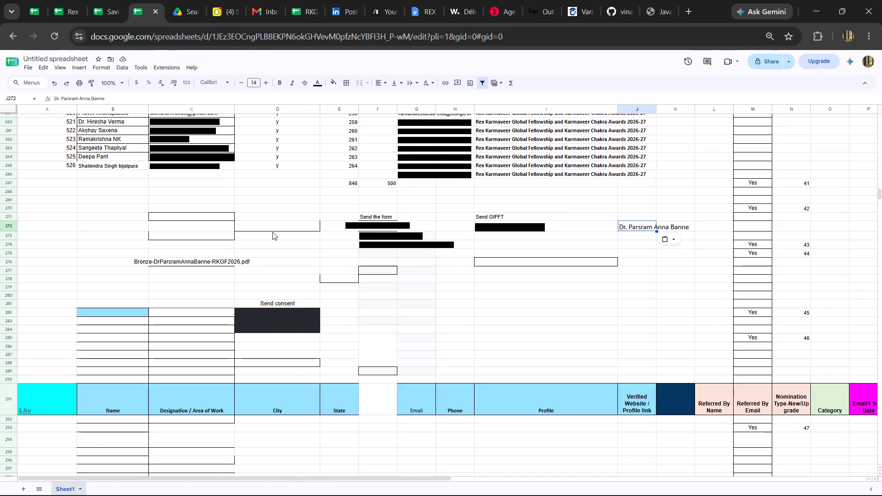
click(200, 262)
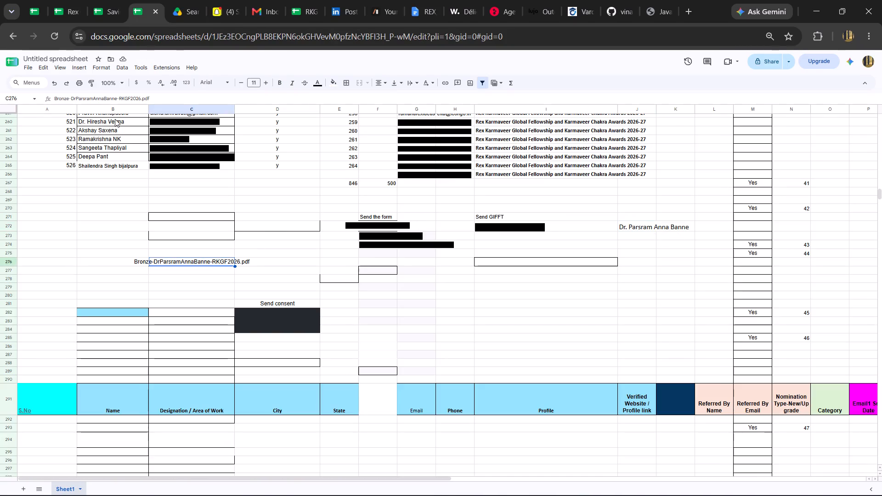
double_click(99, 102)
key(ctrl+v)
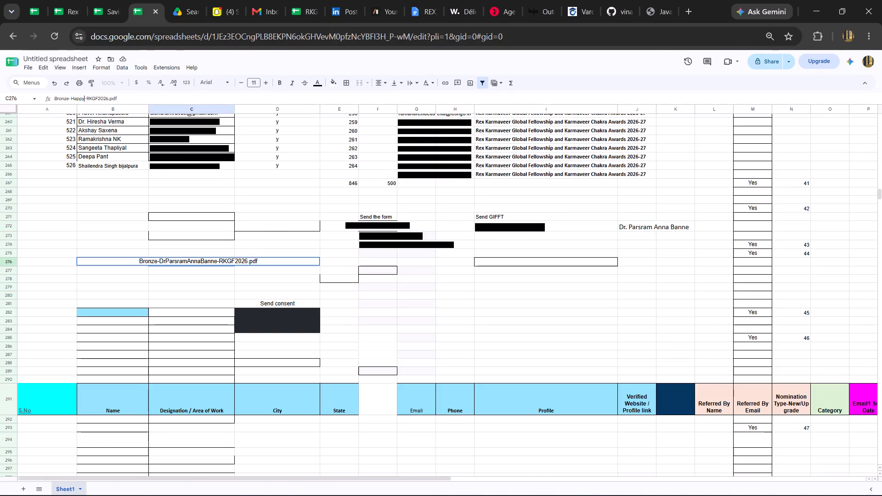
key(ctrl+a)
key(ctrl+c)
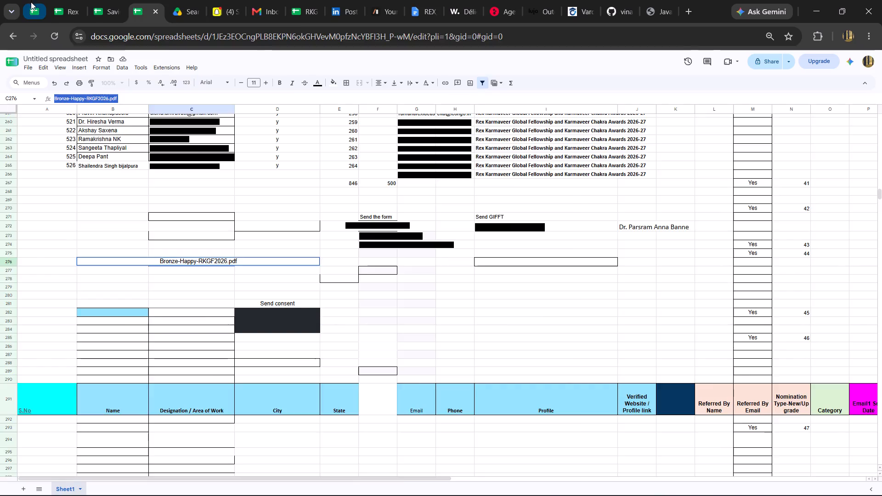
Paste the copied file name into the PDF FileName cell of row 762 in the master list.
click(30, 3)
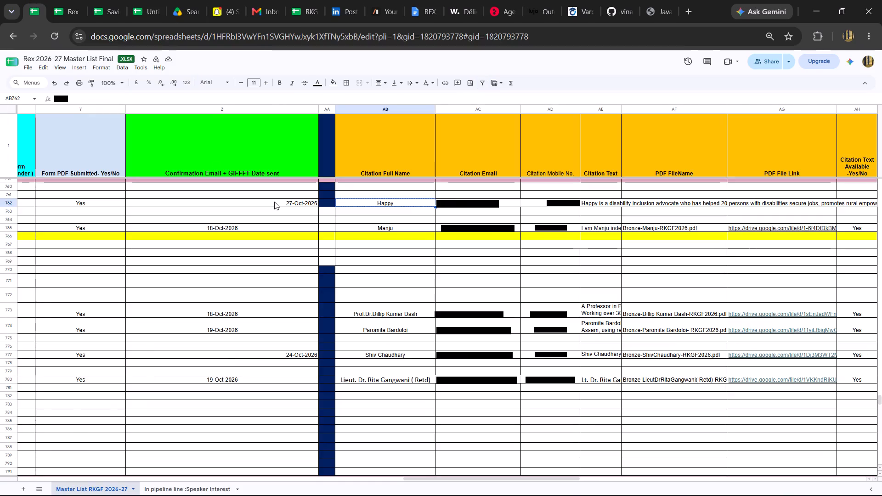
key(Right)
key(Right)
key(Right)
key(Right)
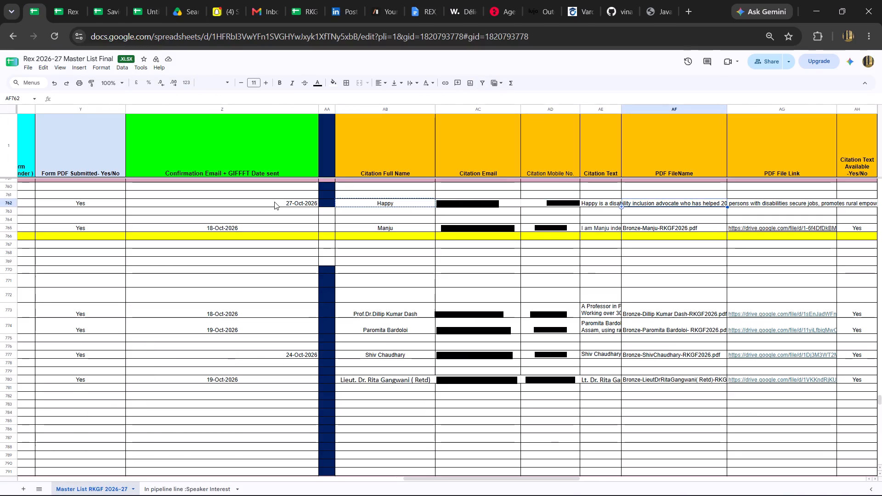
key(ctrl+v)
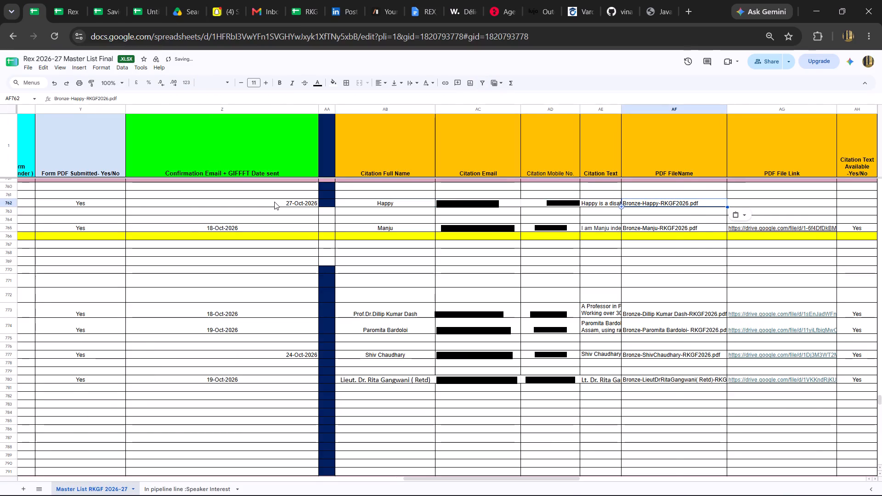
Rename the nominee's newest form PDF in Downloads with the copied Bronze file name, leaving out the .pdf ending.
key(Right)
key(Right)
key(Right)
key(Left)
key(Left)
key(alt+Tab)
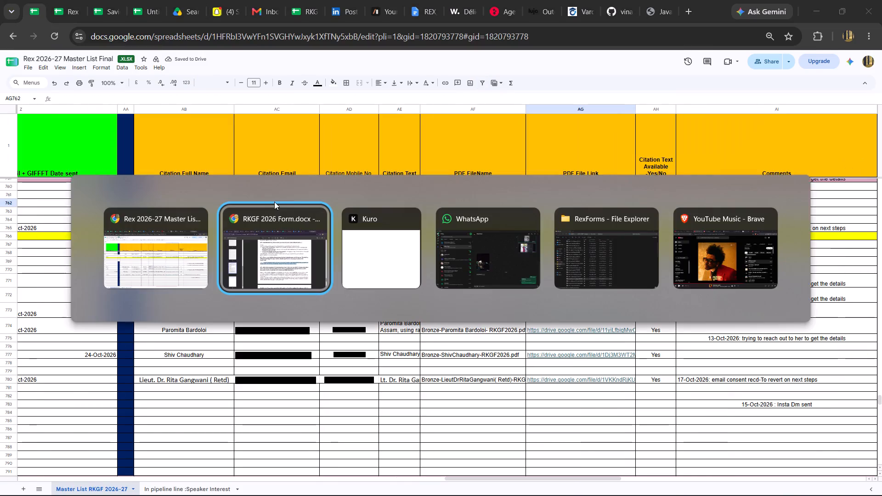
key(alt+Tab)
key(alt+Tab)
key(alt+Tab)
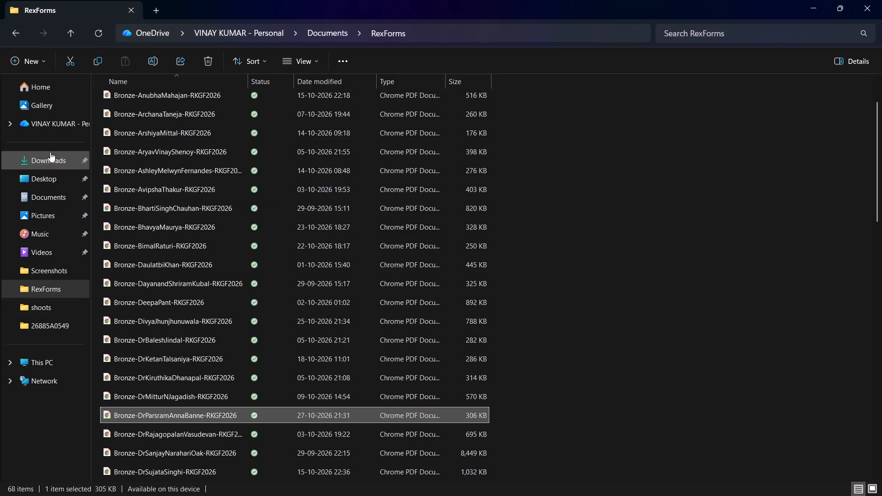
click(49, 163)
click(147, 113)
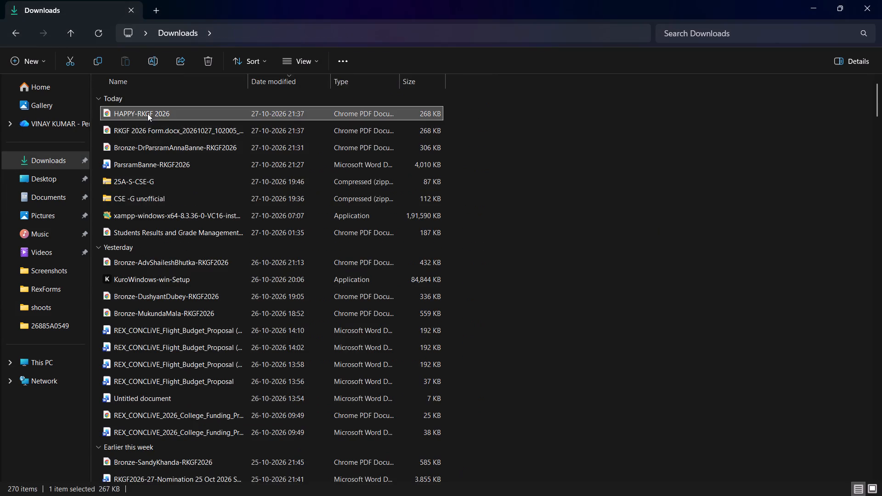
right_click(147, 113)
click(233, 127)
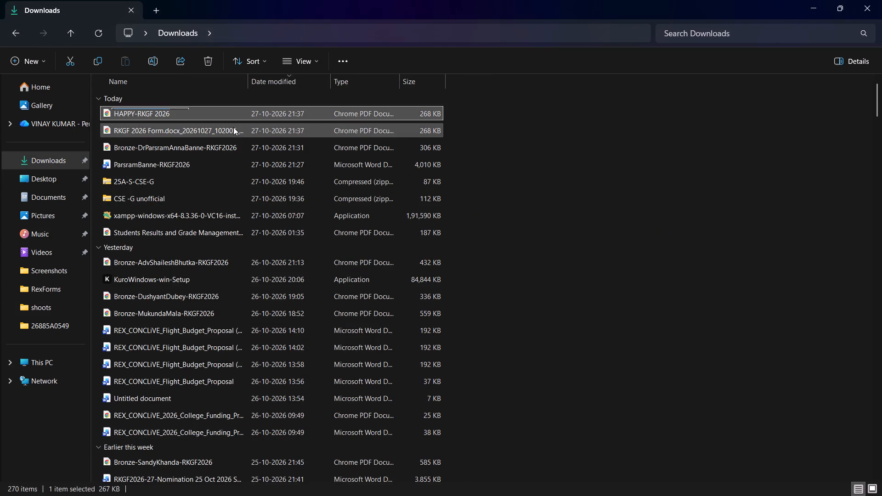
key(ctrl+v)
key(BackSpace)
key(BackSpace)
key(BackSpace)
key(BackSpace)
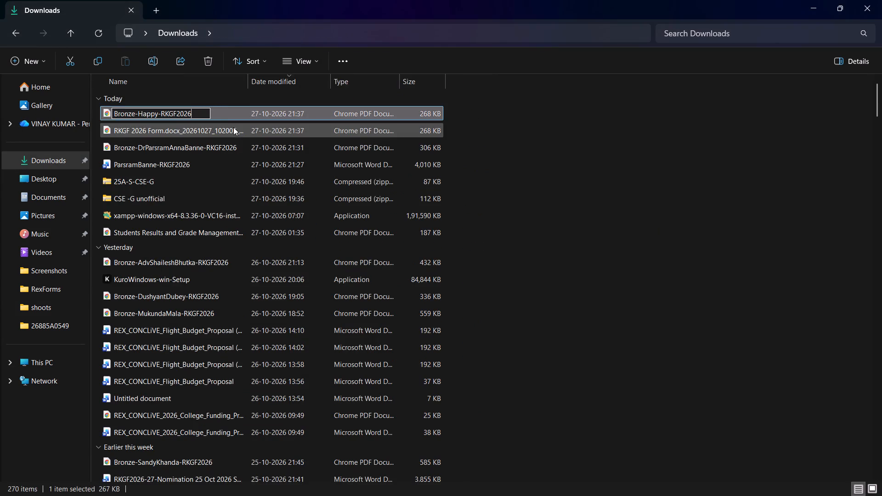
key(Return)
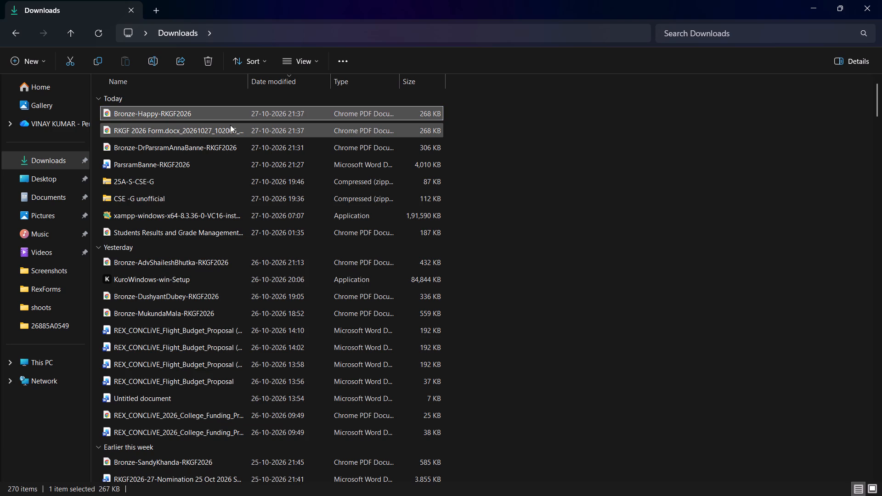
Copy the renamed nominee PDF from Downloads into the RexForms folder.
right_click(216, 110)
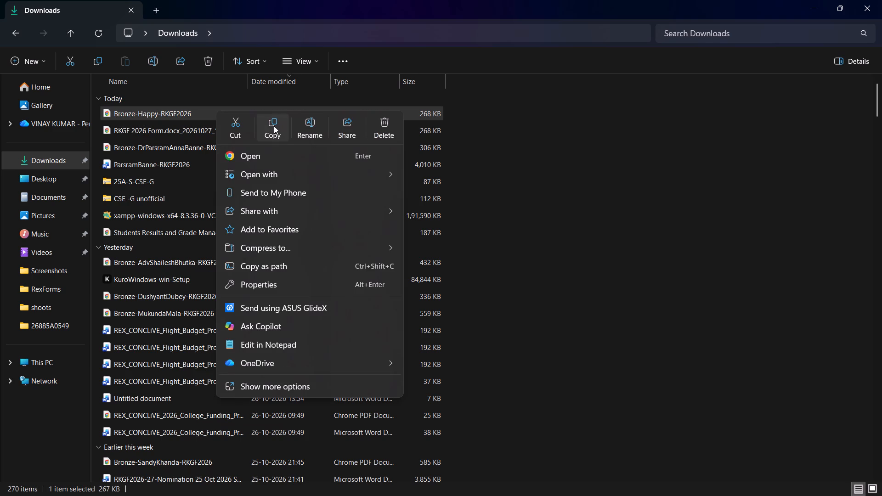
click(274, 126)
click(59, 283)
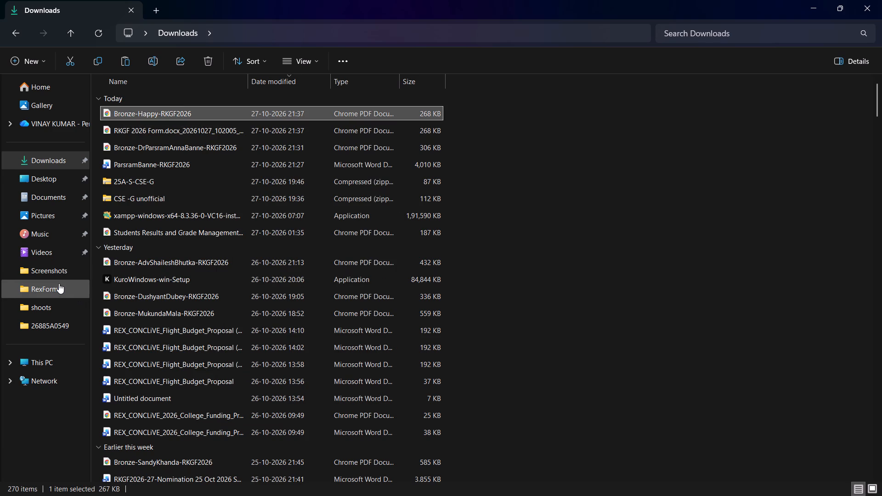
key(ctrl+v)
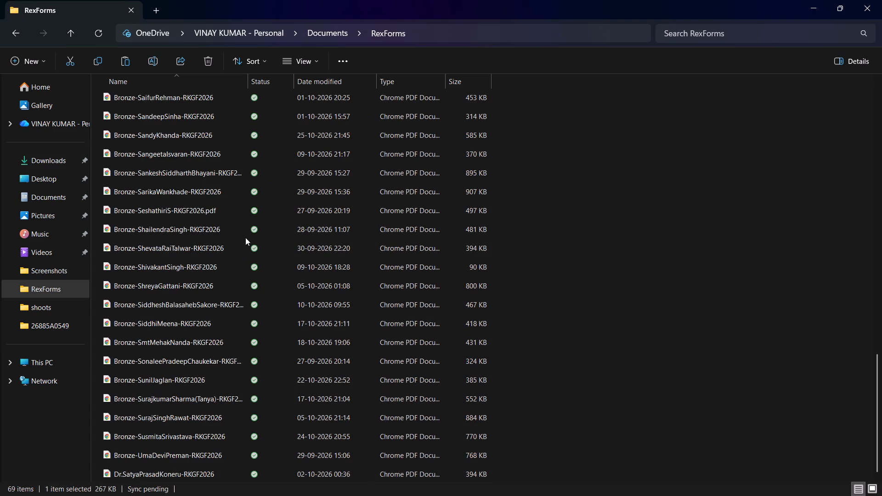
Upload the row 762 nominee's renamed Bronze PDF from the RexForms folder to the shared Bronze folder in Google Drive.
key(alt+Tab)
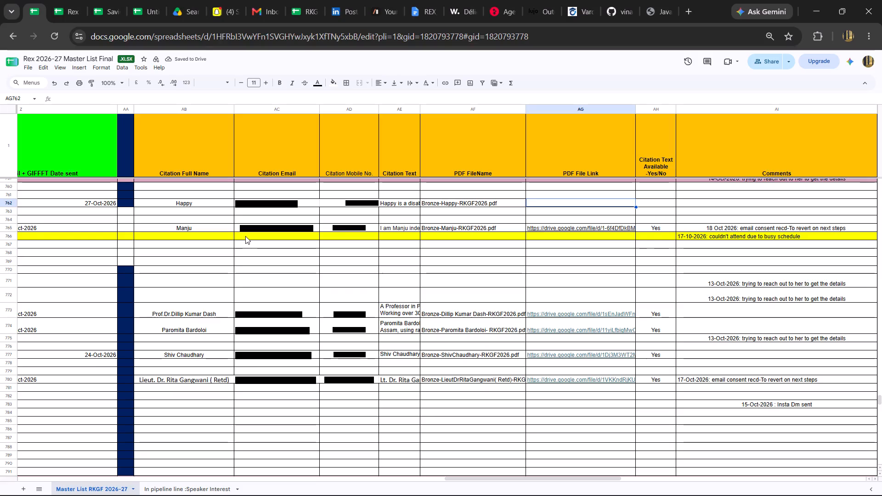
click(190, 12)
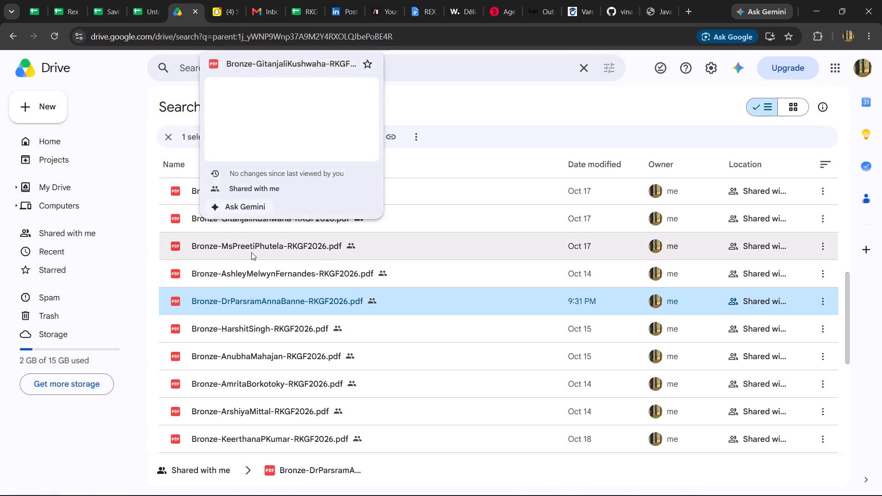
scroll(251, 252, right, 10)
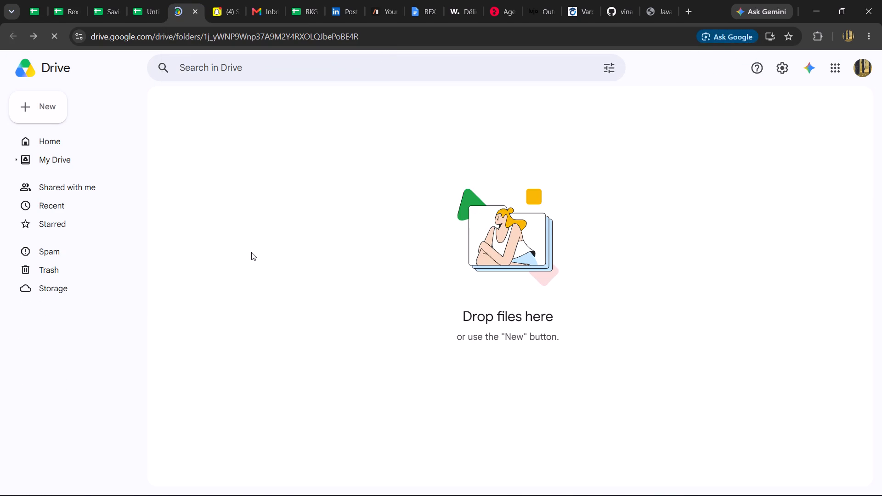
right_click(251, 252)
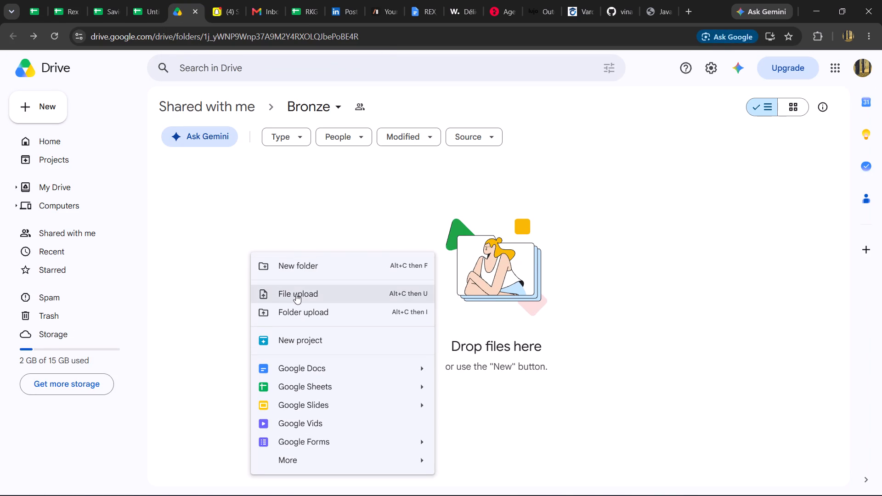
click(296, 294)
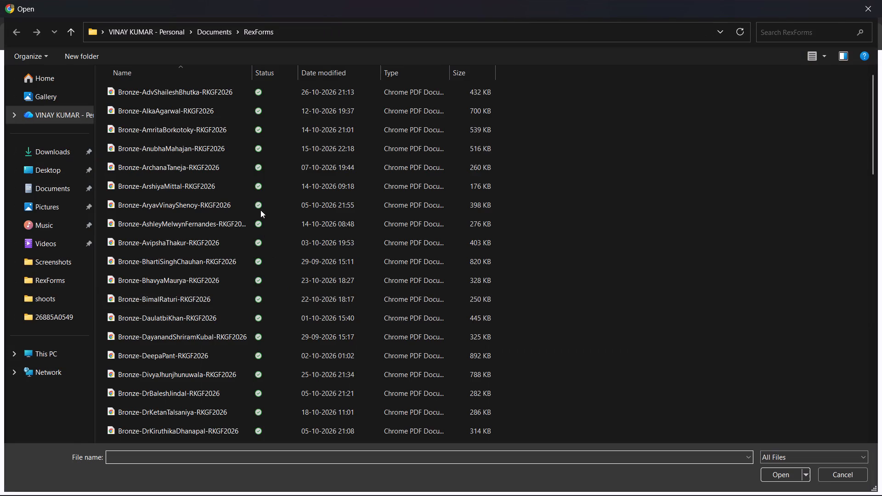
scroll(257, 190, down, 4)
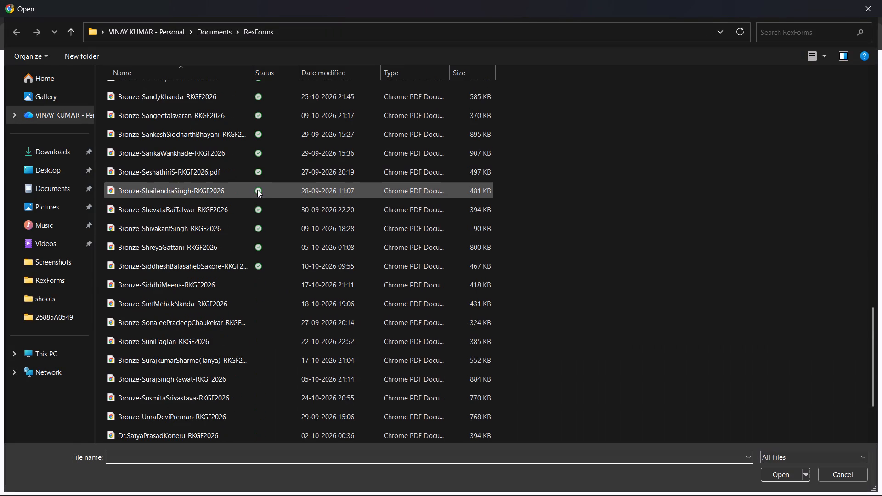
scroll(257, 190, down, 3)
scroll(257, 190, up, 4)
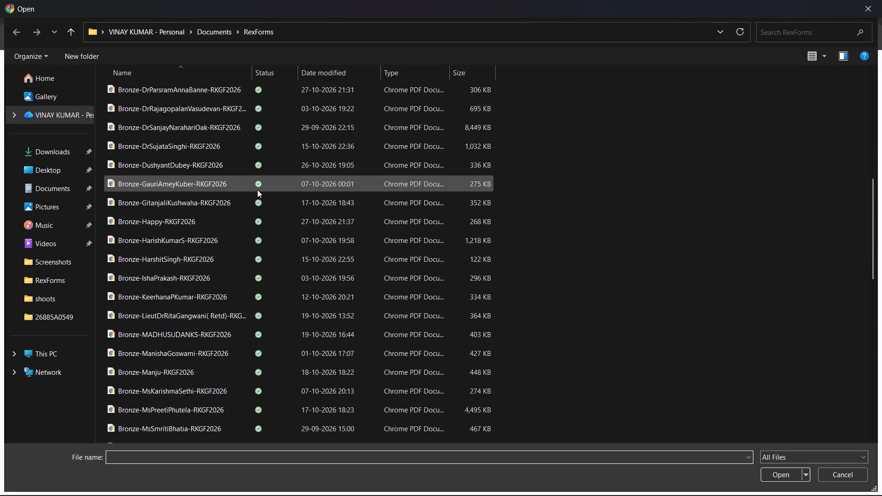
scroll(257, 190, up, 8)
scroll(257, 190, down, 1)
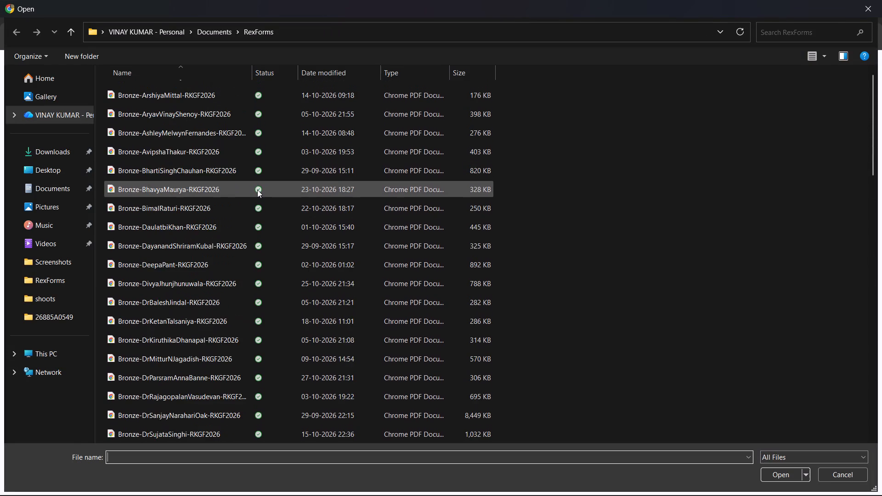
scroll(257, 190, down, 1)
click(217, 327)
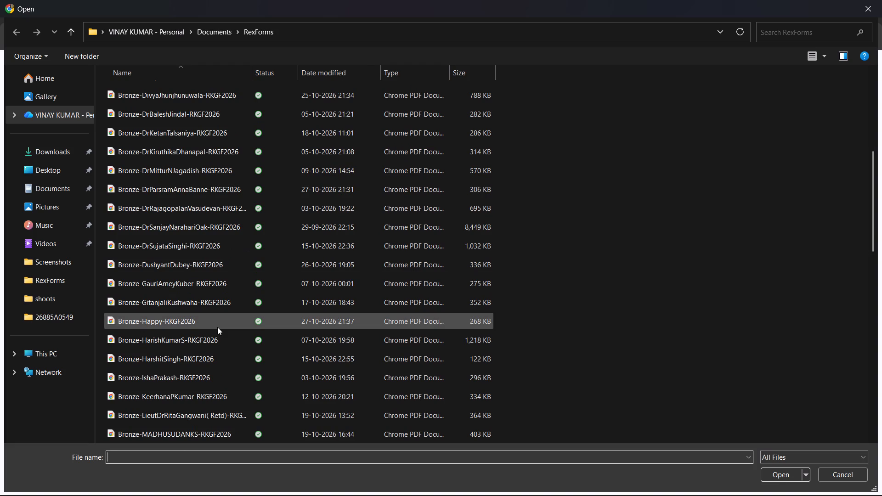
key(semicolon)
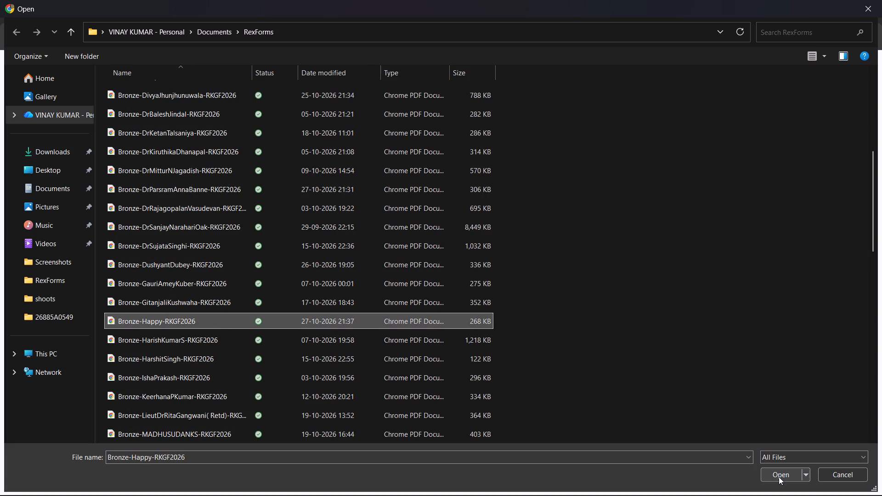
click(779, 477)
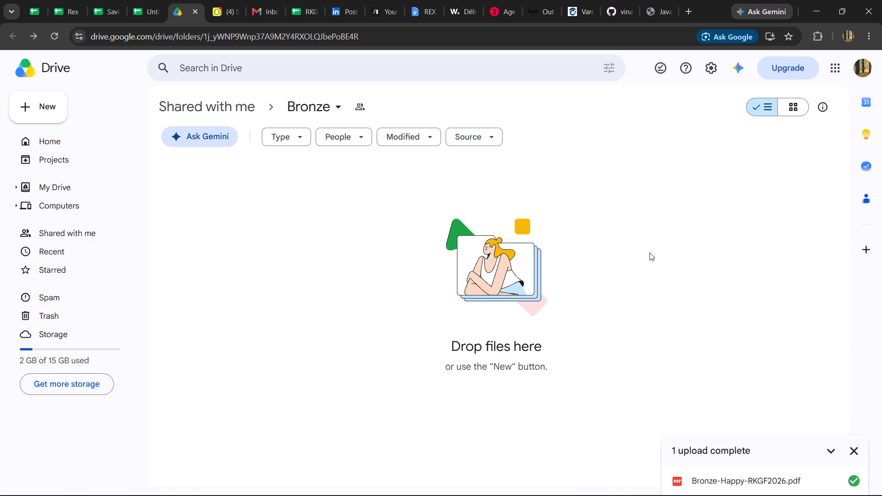
Find the newly uploaded nominee PDF among the Bronze folder's files in Drive and copy its share link.
scroll(650, 253, left, 8)
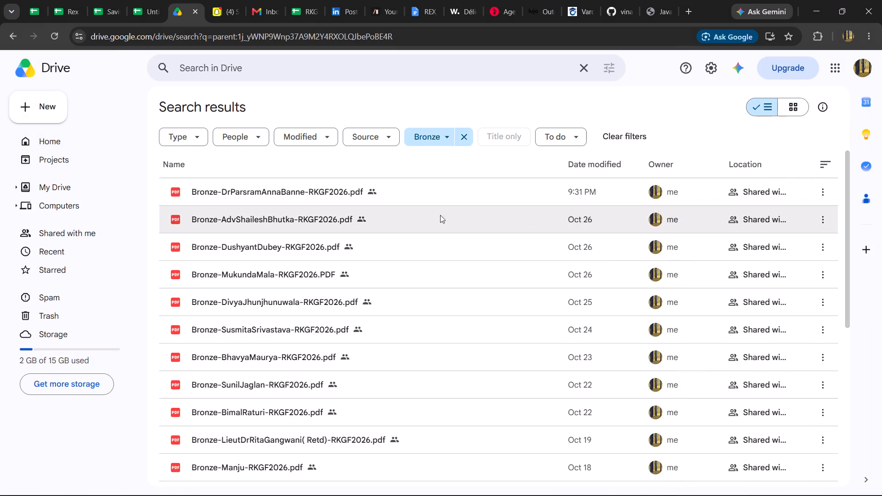
scroll(400, 290, down, 5)
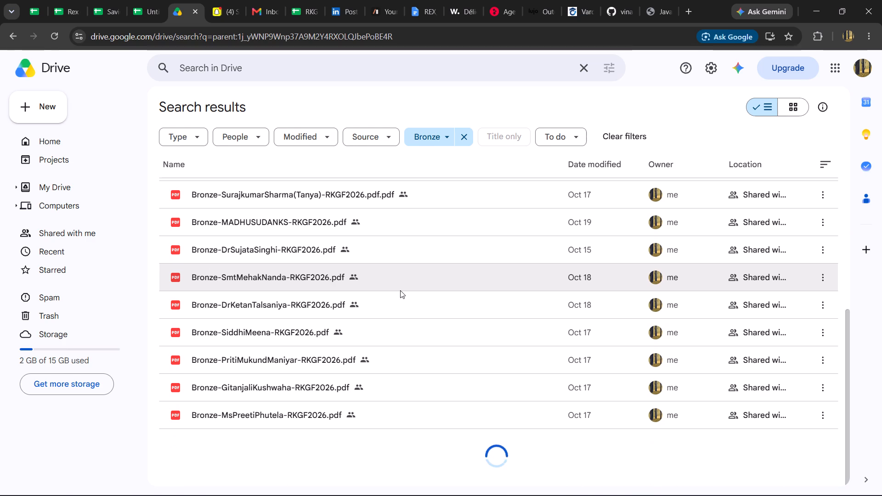
scroll(400, 290, up, 10)
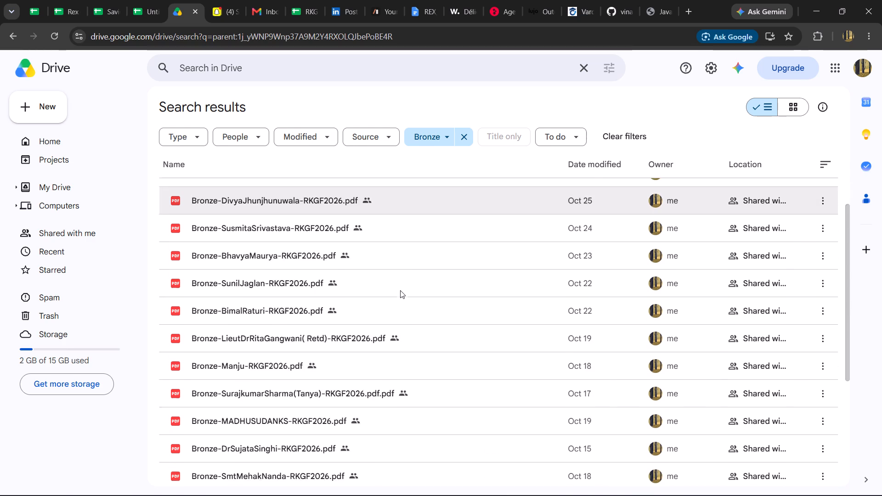
scroll(400, 290, up, 1)
scroll(489, 212, down, 2)
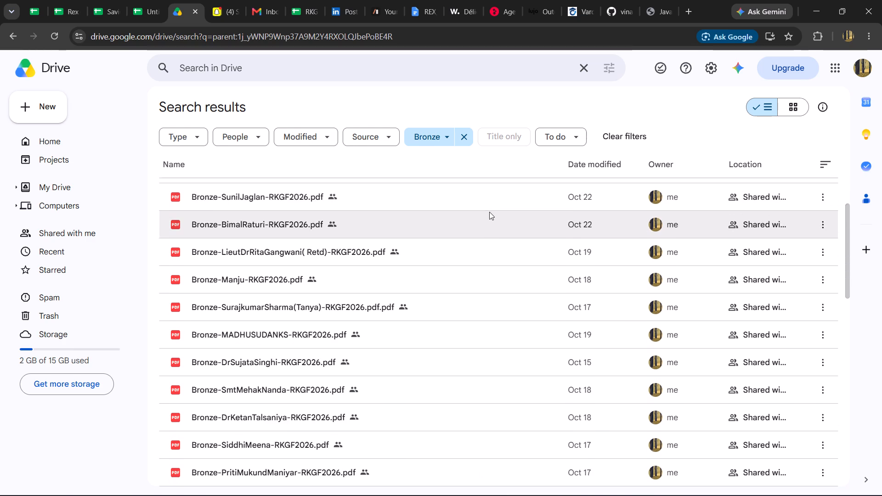
scroll(489, 212, down, 3)
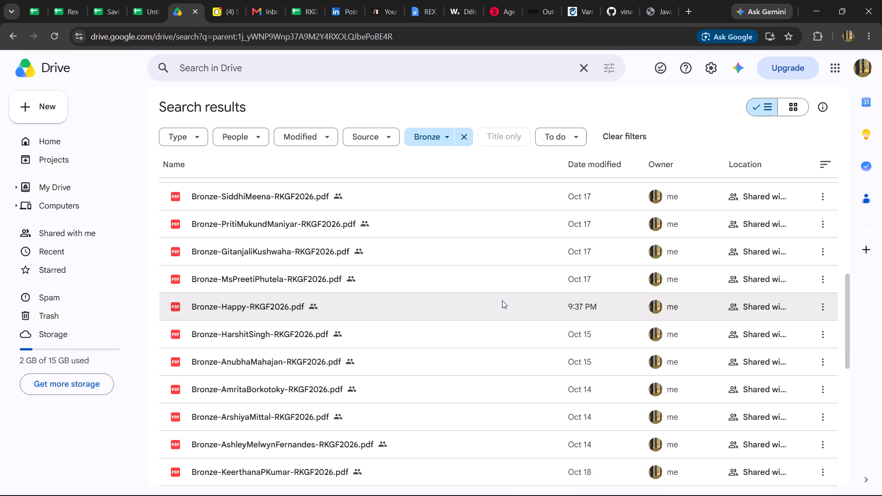
click(821, 308)
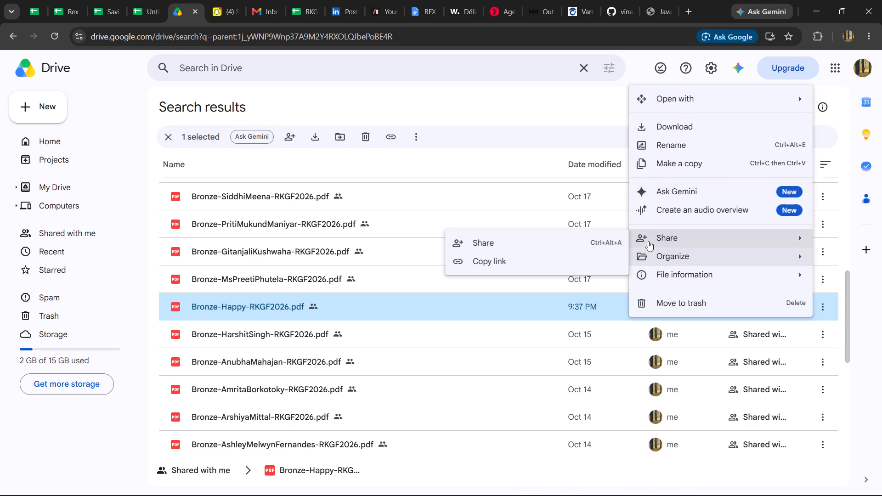
click(597, 256)
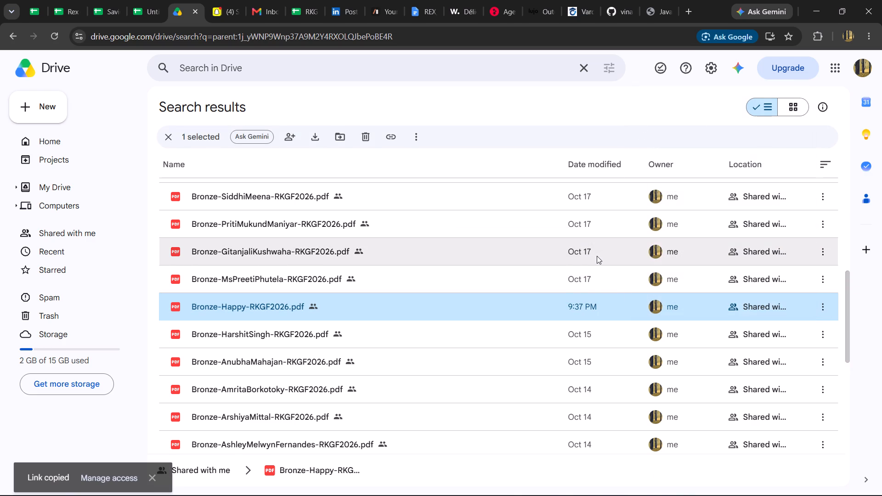
Paste the copied Drive link into the PDF File Link cell of row 762 in the master list.
key(alt+Tab)
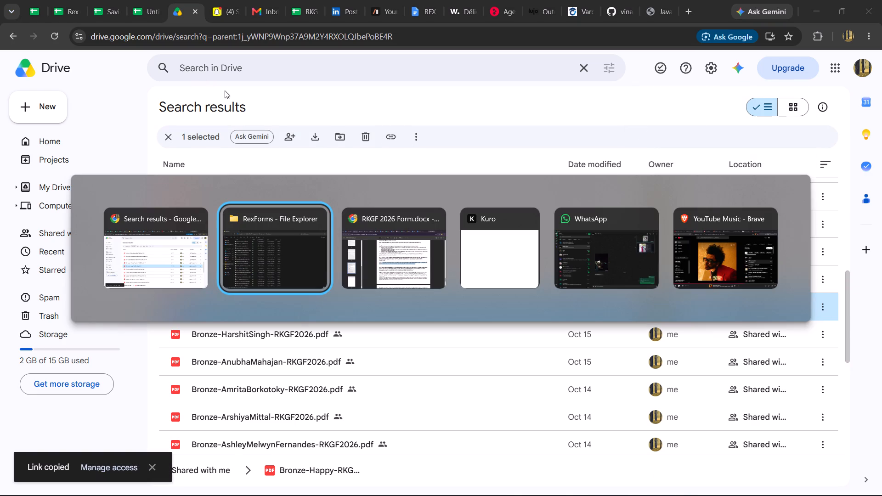
key(alt+Tab)
key(alt+Tab)
key(alt+Tab)
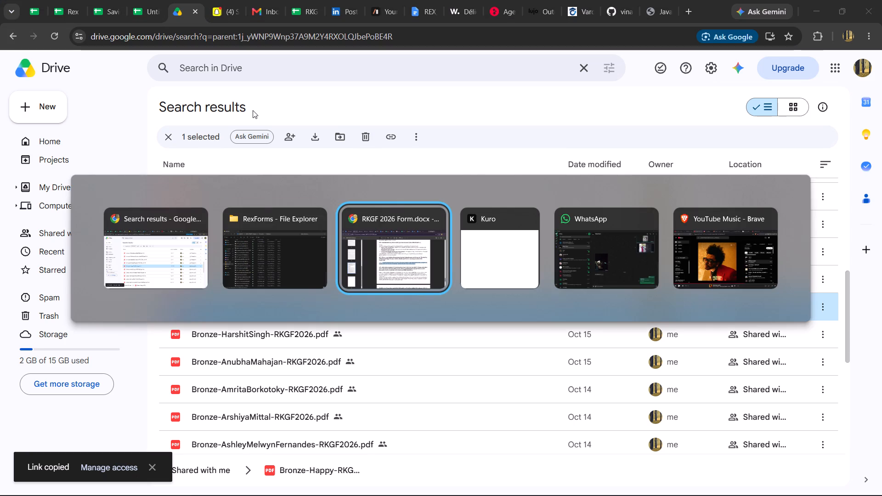
key(alt+Tab)
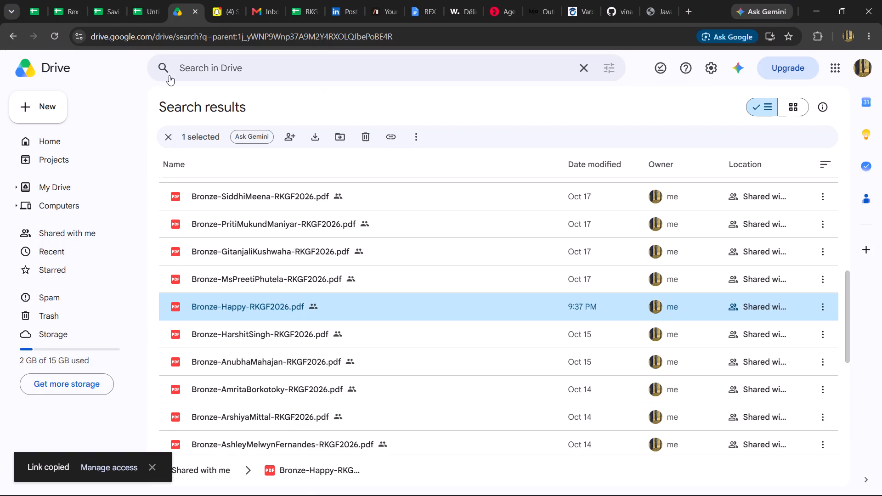
click(28, 4)
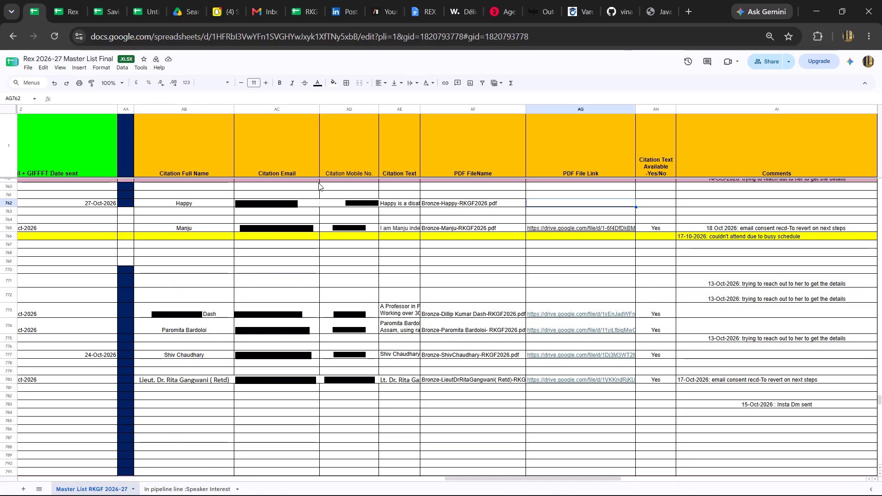
key(ctrl+v)
key(Right)
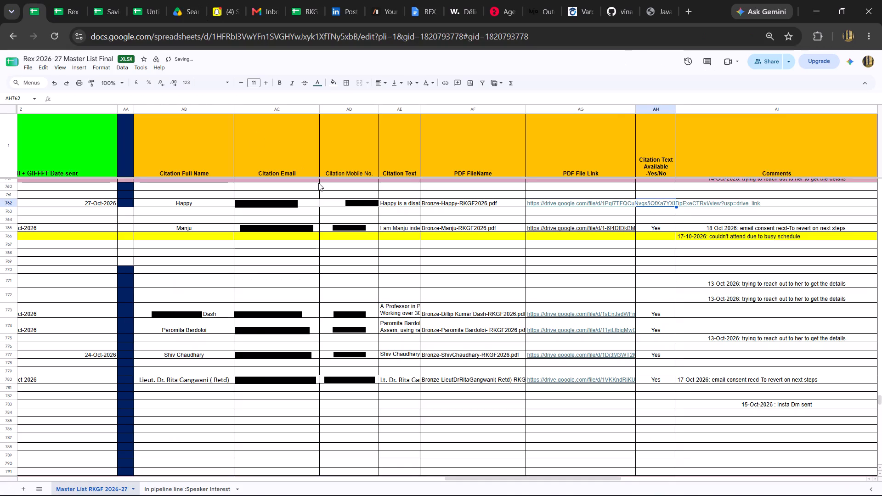
Set Citation Text Available to Yes for row 762.
text(Yes)
key(Right)
key(Right)
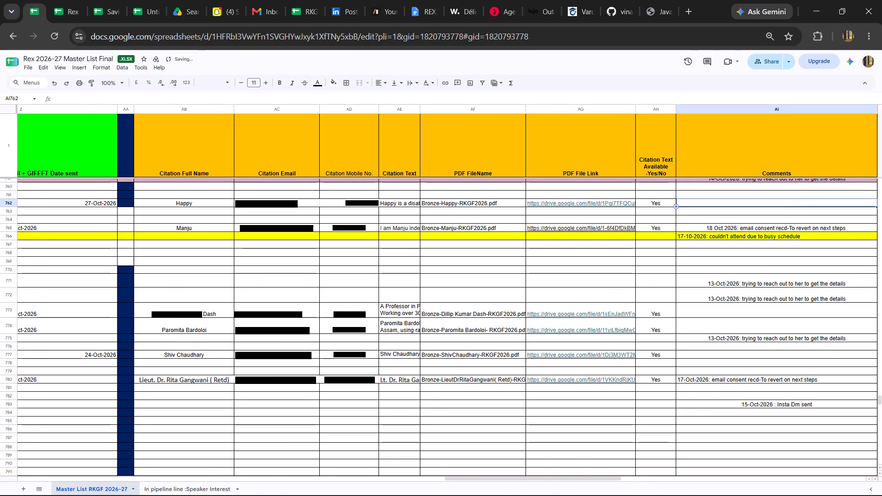
Fill in row 762's certificate link details: sent date 27-Oct-2026 and Certificate Link Sent Yes.
key(Right)
key(Left)
key(Left)
key(Right)
key(Right)
key(Right)
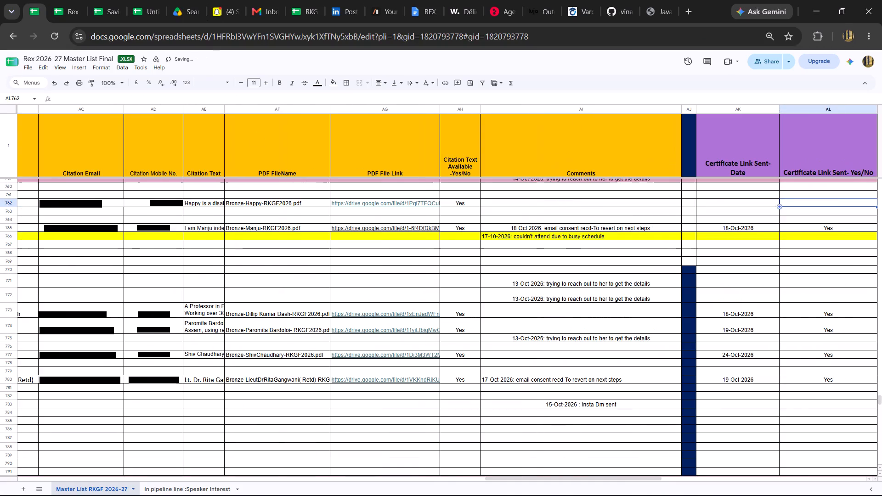
key(Left)
text(27-)
text(Oct-2026)
key(Right)
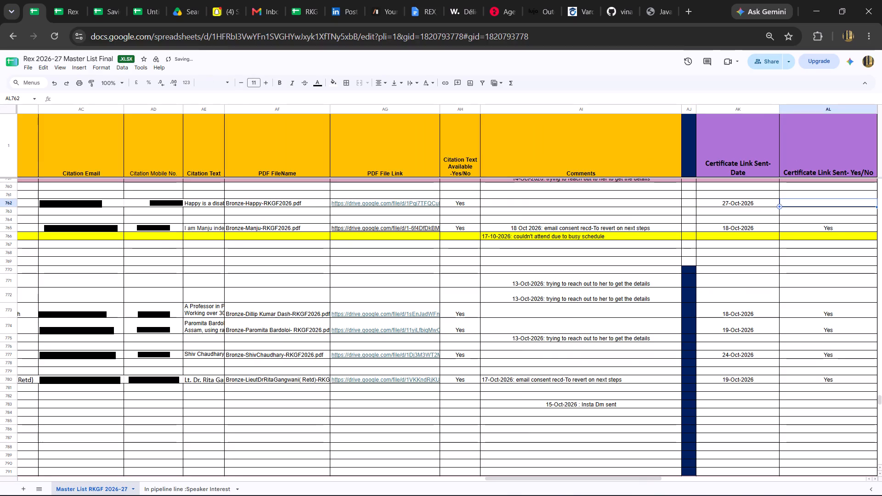
text(Yes)
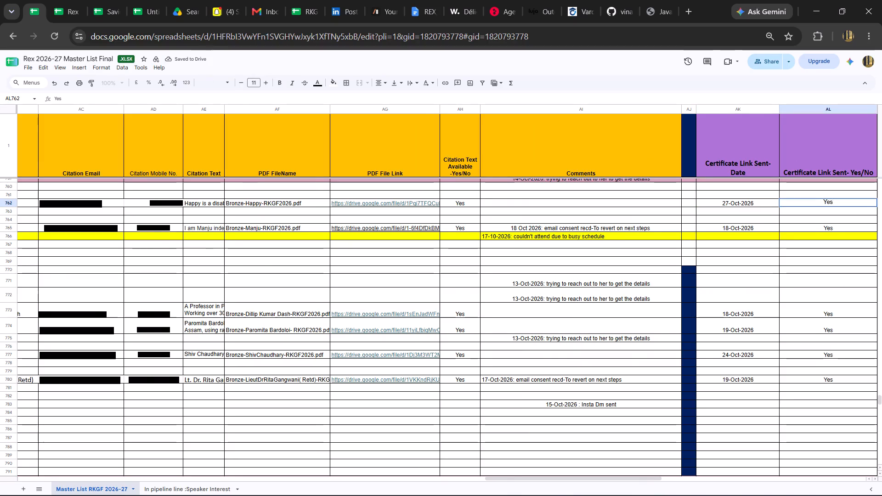
key(Right)
Go back along row 762 to the Citation Email cell in the master list.
key(Right)
key(Right)
key(Left)
key(Left)
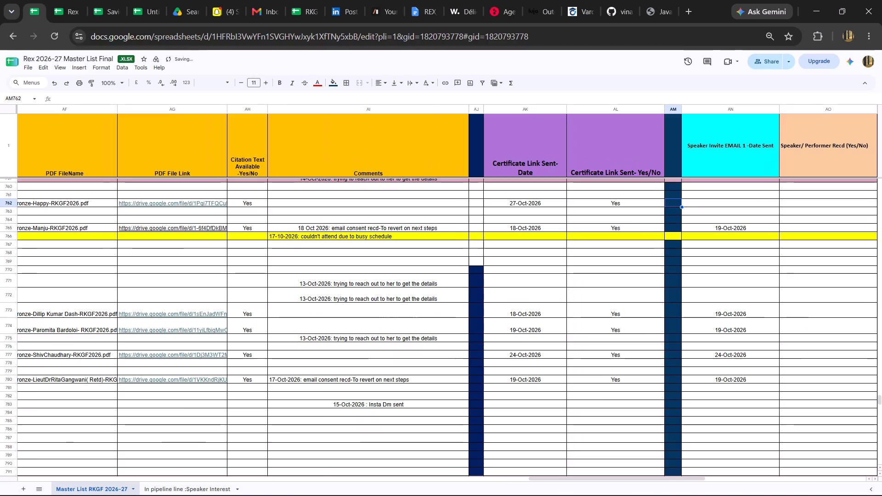
key(Left)
key(Left)
key(Left)
key(Left)
key(Left)
key(Left)
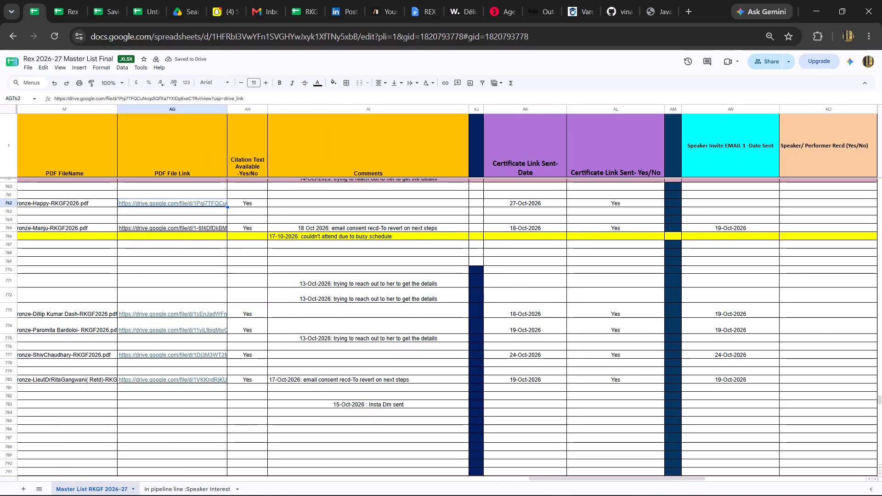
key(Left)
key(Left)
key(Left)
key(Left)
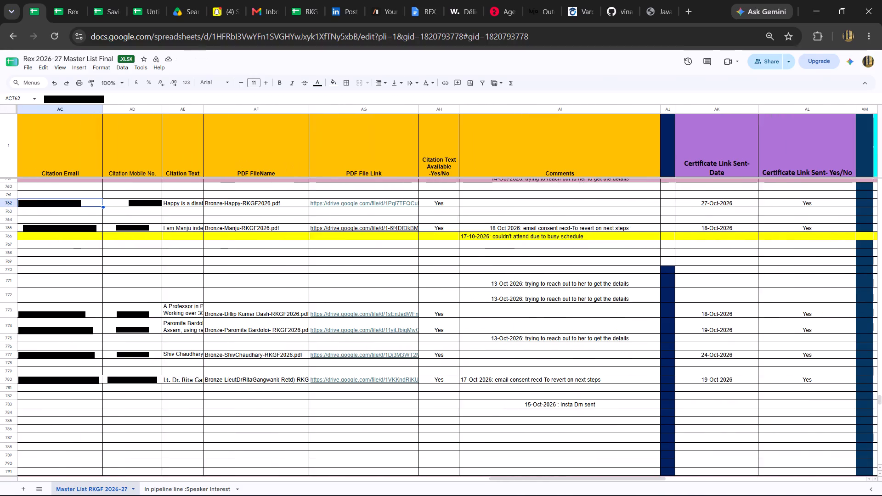
View the full list of reactions on the open LinkedIn post, then close it.
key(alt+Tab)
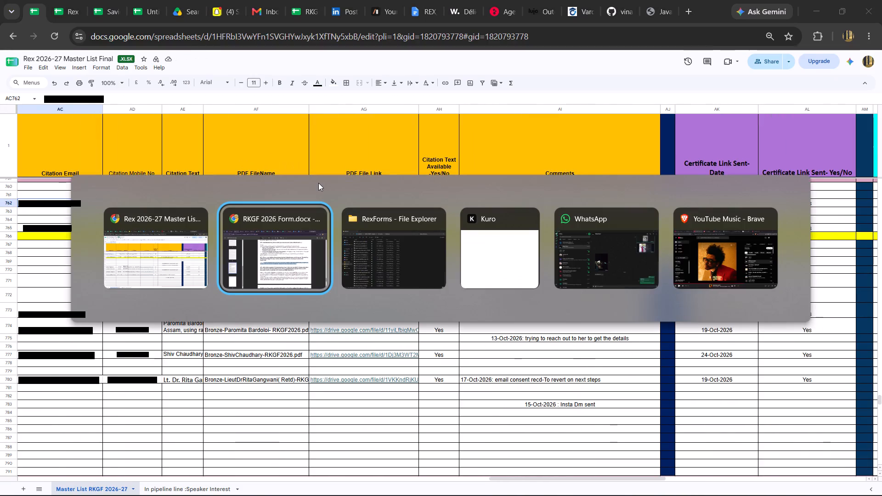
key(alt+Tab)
click(338, 9)
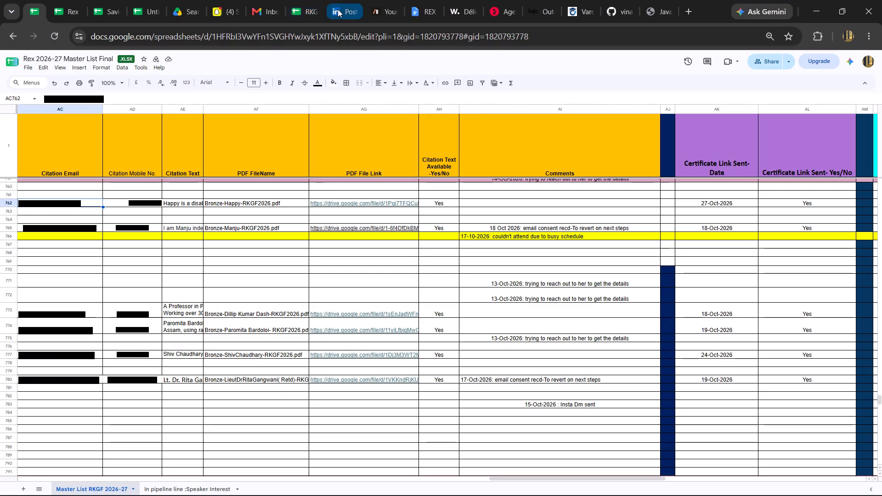
scroll(361, 222, down, 4)
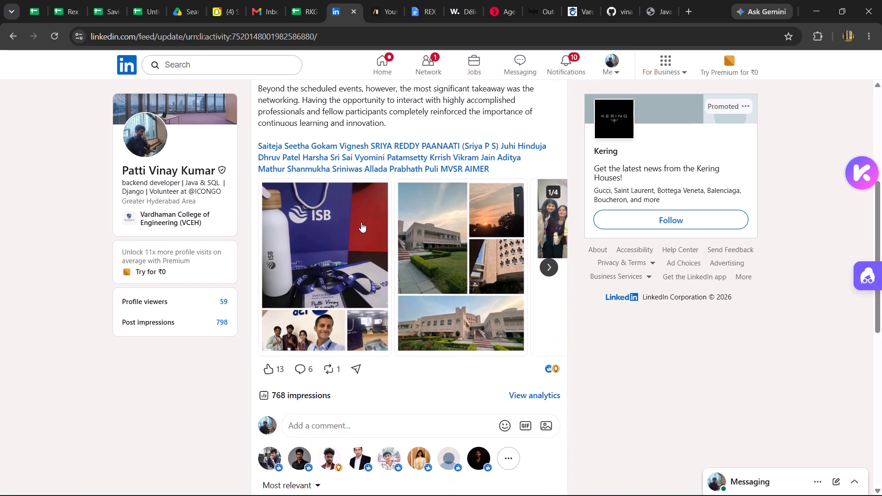
scroll(361, 222, down, 2)
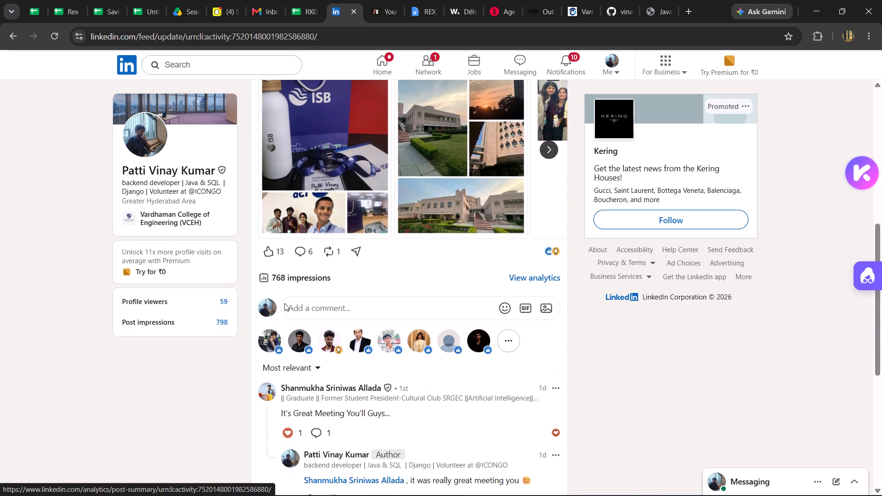
click(511, 336)
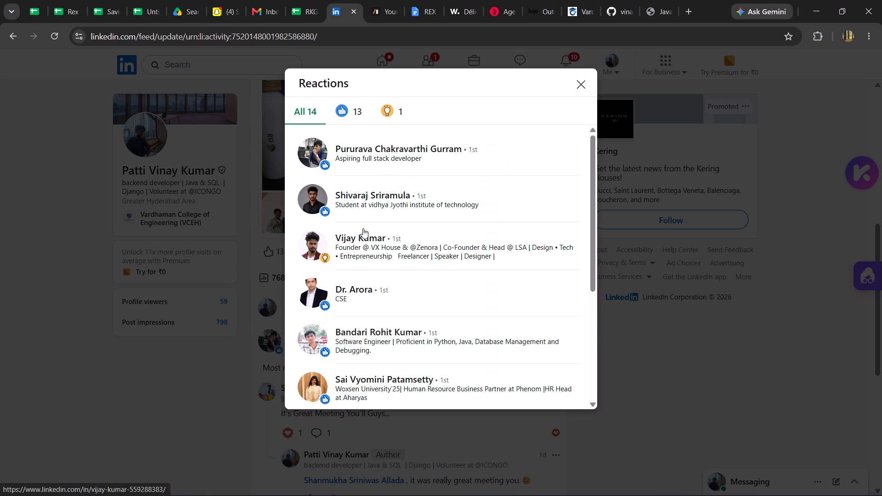
click(581, 80)
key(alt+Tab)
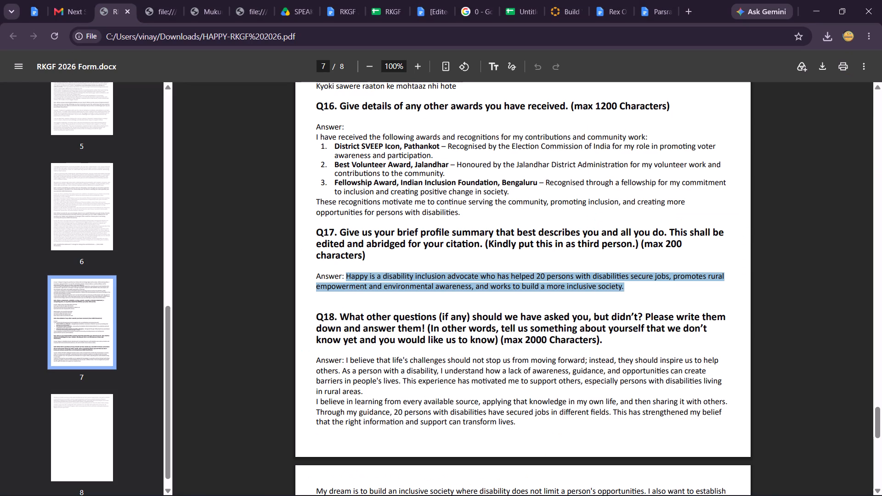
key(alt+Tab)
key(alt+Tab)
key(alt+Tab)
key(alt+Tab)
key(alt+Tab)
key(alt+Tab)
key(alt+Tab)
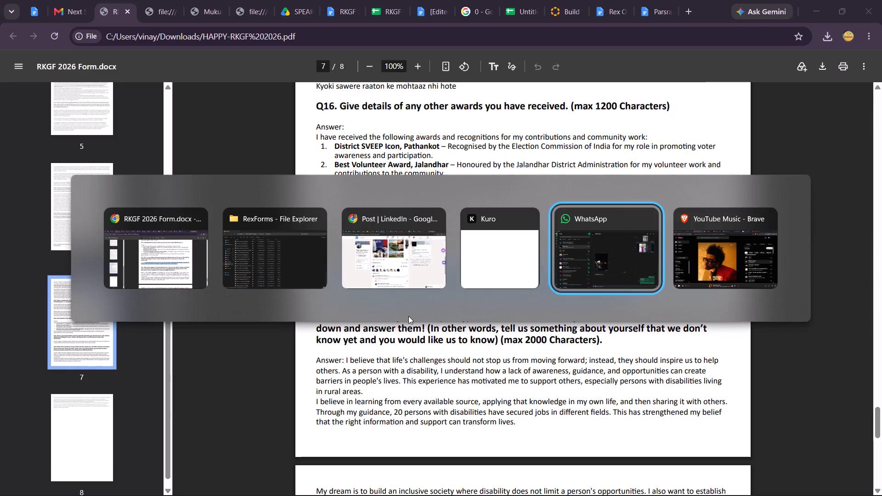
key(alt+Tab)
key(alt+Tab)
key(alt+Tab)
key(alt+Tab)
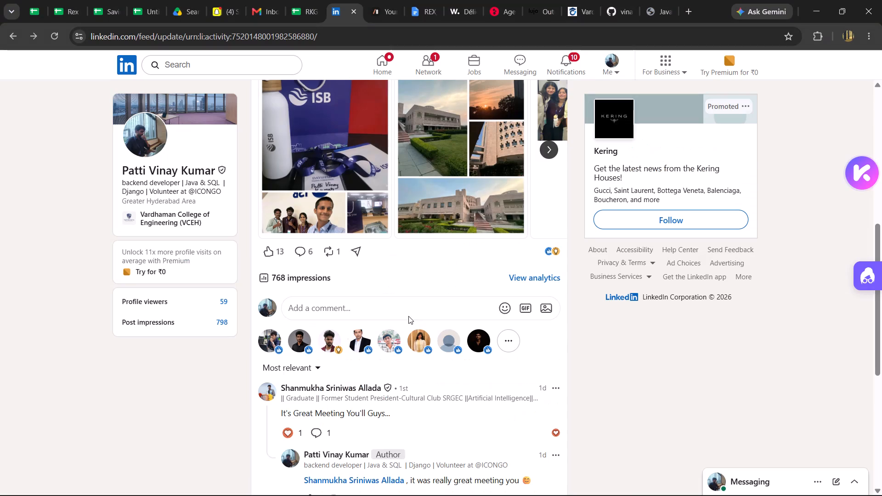
Review row 762 of the master list from the citation columns through the certificate and speaker invite columns.
click(39, 5)
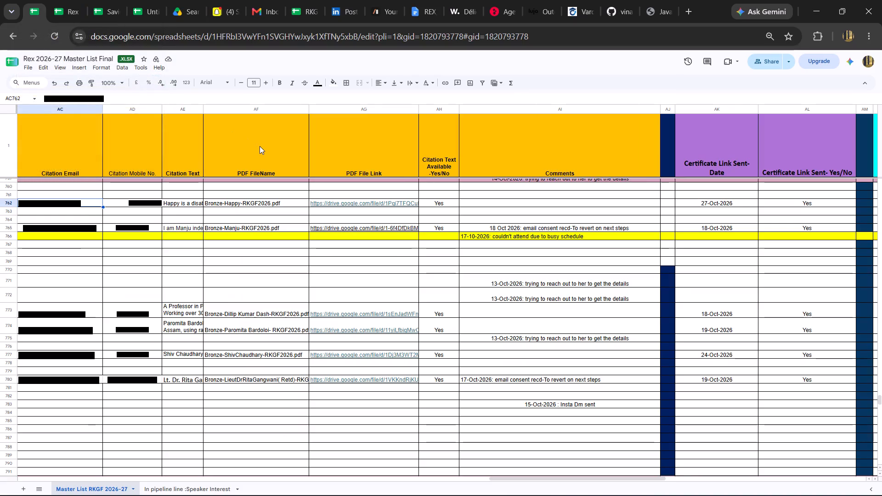
key(Right)
key(Right)
key(Right)
key(Right)
key(Right)
key(Right)
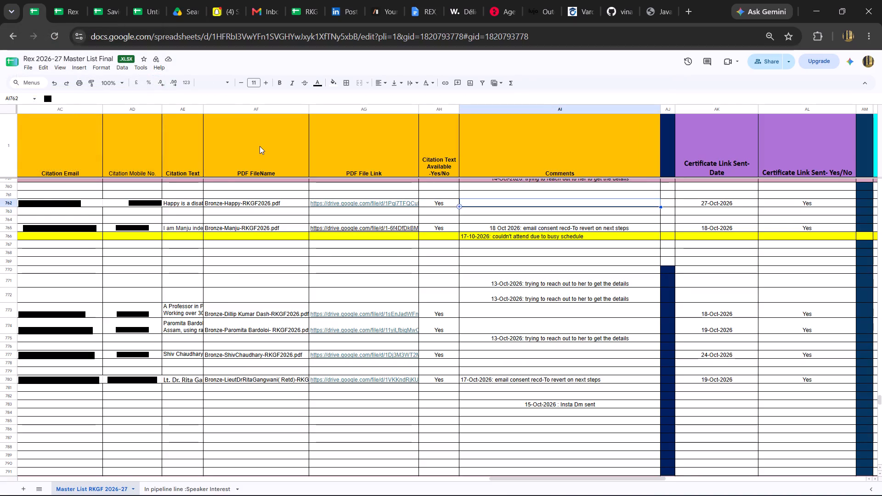
key(Right)
key(Right)
key(Right)
key(Right)
key(Right)
key(Right)
key(Right)
key(Left)
key(Left)
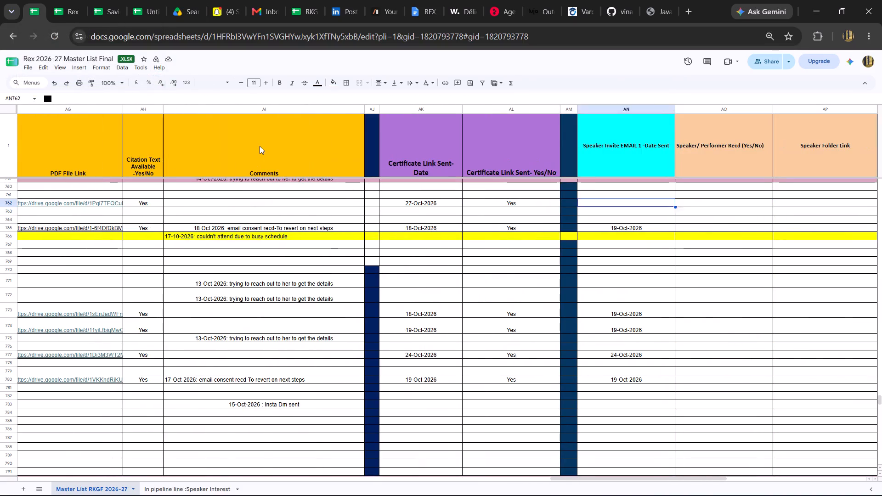
key(Left)
key(Left)
key(Left)
key(Left)
key(Left)
key(Left)
key(Left)
key(Left)
key(Left)
key(Left)
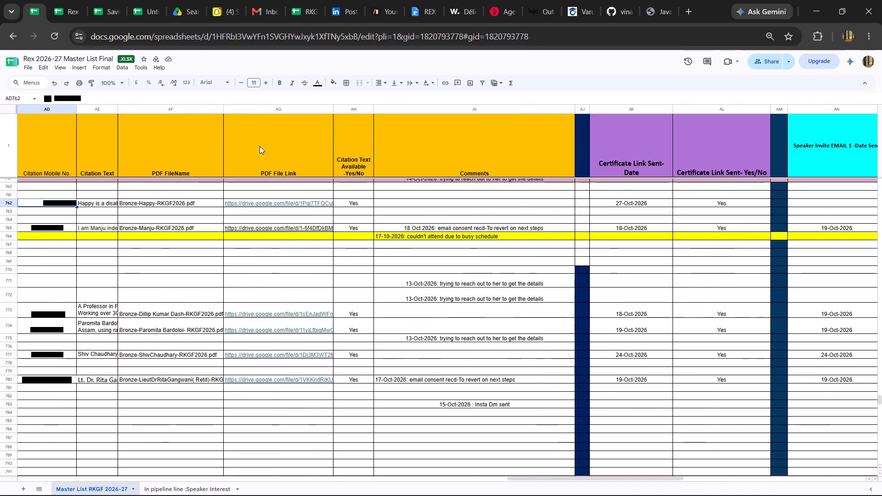
key(Left)
key(Left)
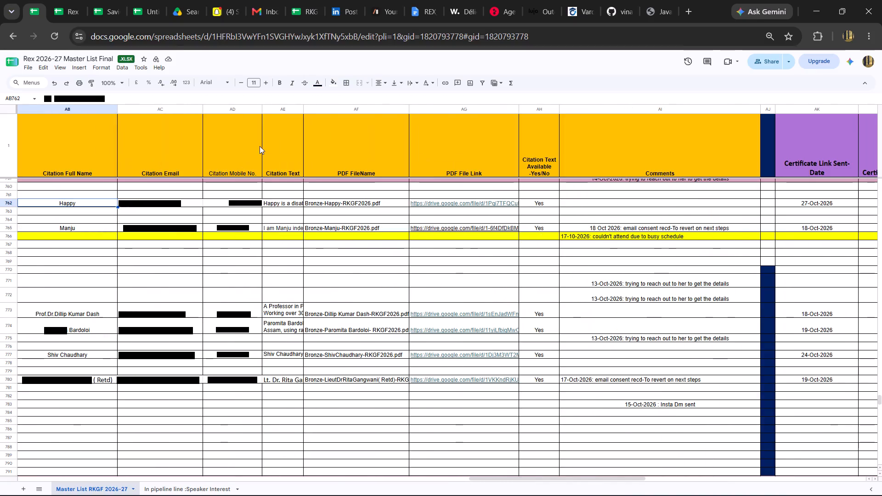
Copy row 762's Citation Email into cell I273 under Send GIFFT in the untitled spreadsheet and enter Happy beside it.
key(Right)
key(ctrl+c)
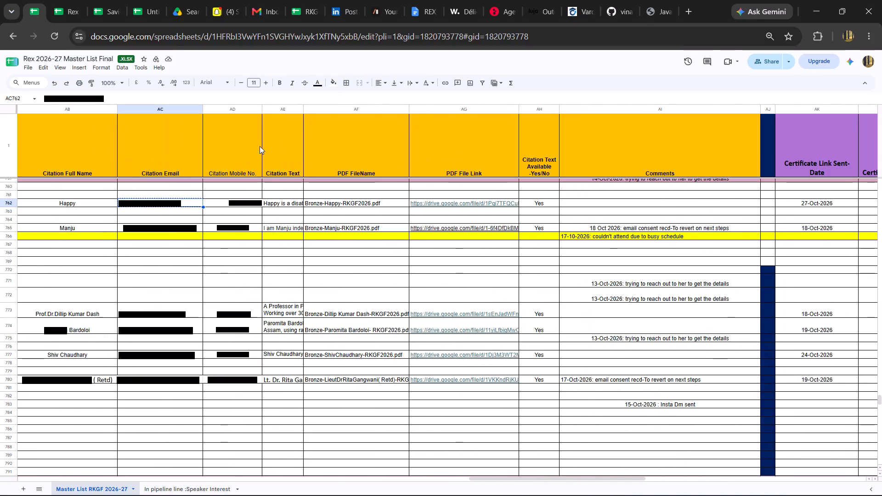
key(ctrl+Tab)
key(ctrl+Tab)
key(ctrl+Tab)
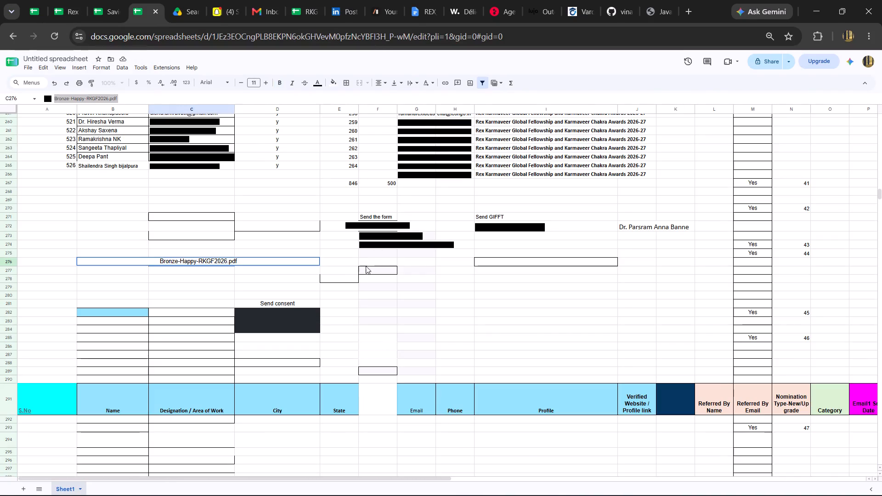
click(542, 236)
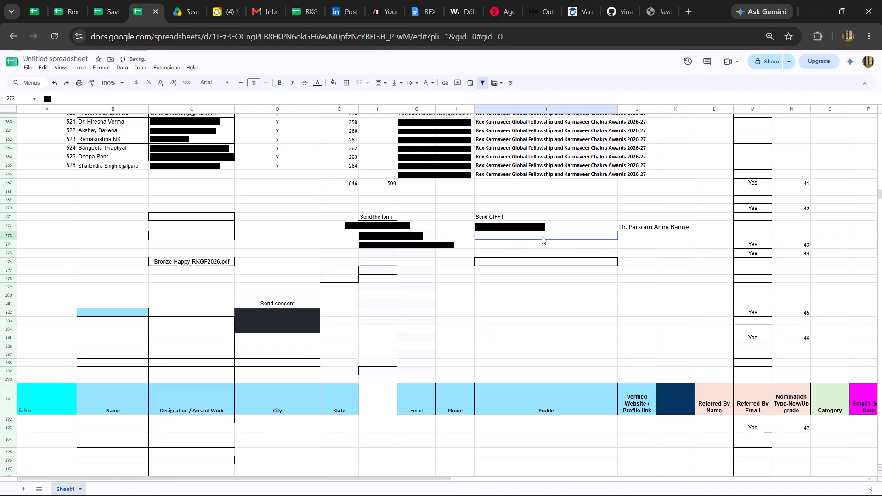
key(ctrl+v)
key(Right)
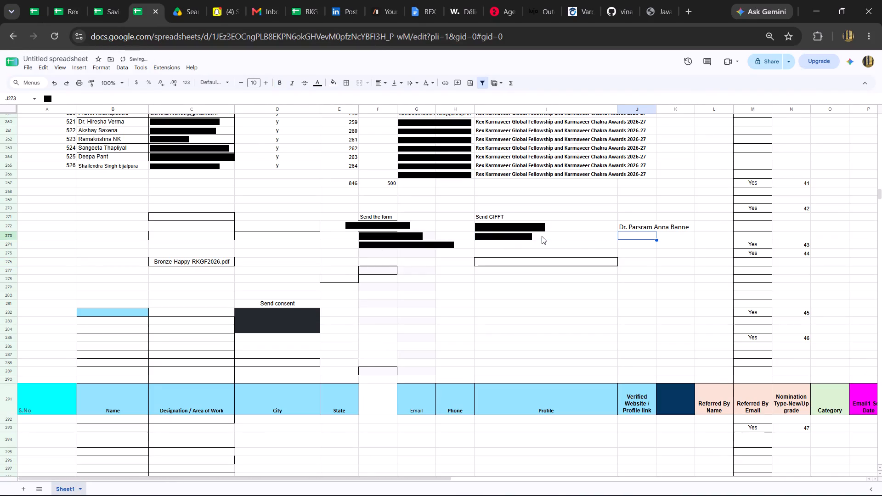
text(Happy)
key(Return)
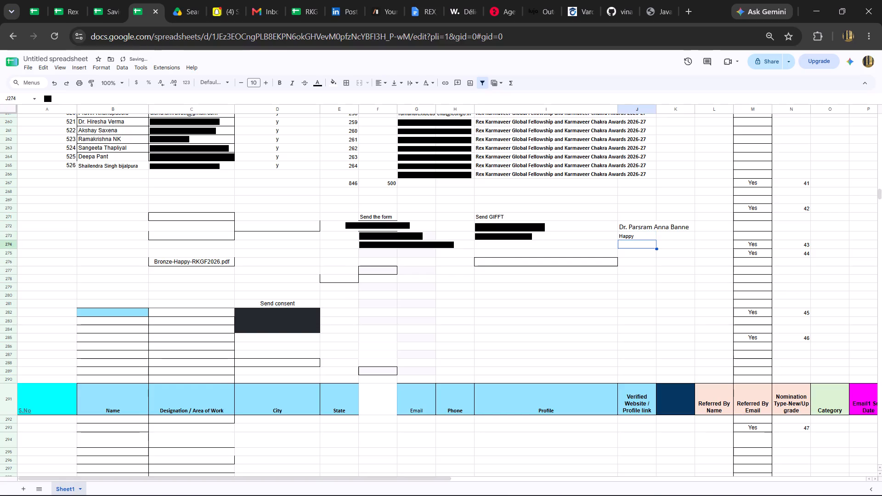
Switch back through the master list to the window showing the RKGF 2026 Form PDF.
click(28, 7)
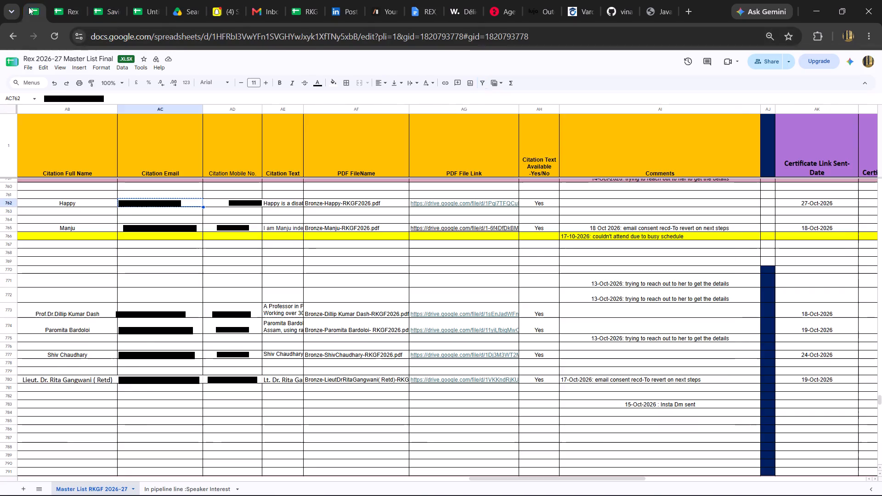
key(alt+Tab)
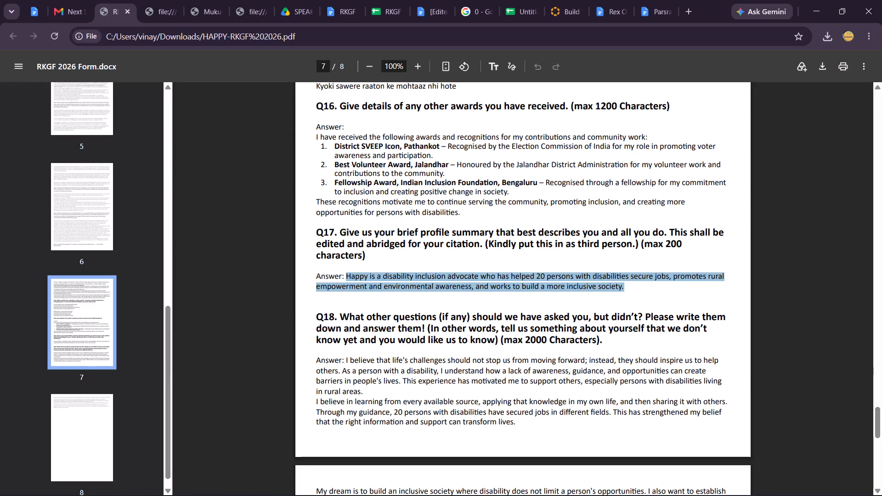
key(alt+Tab)
key(alt+Tab)
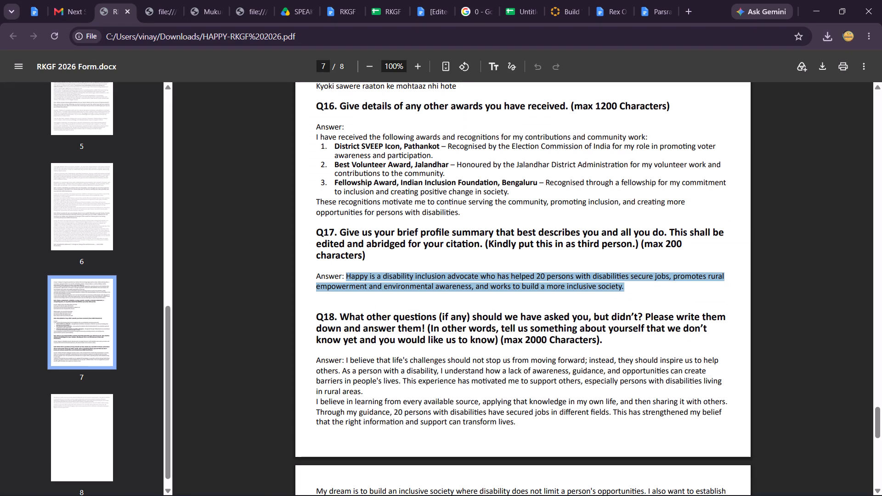
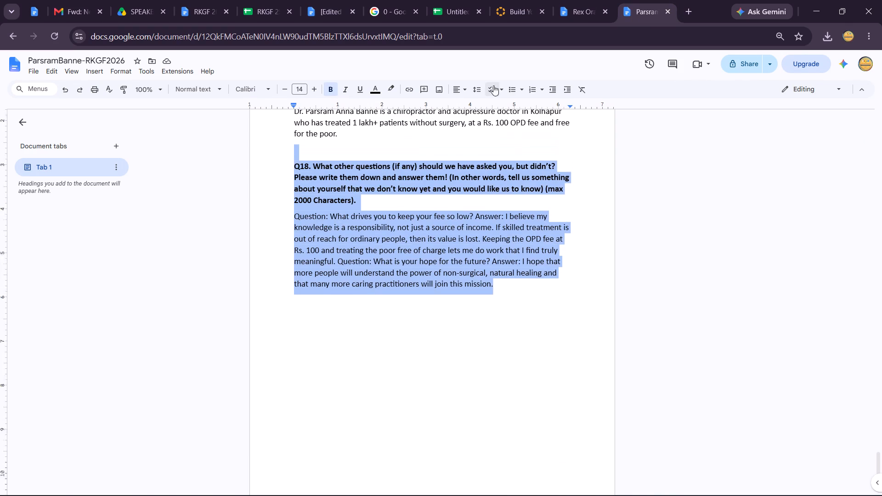
Replace the nomination form's content, from the Email address line through the Q18 answer, with the copied form text of another nominee.
drag(493, 85, 453, 0)
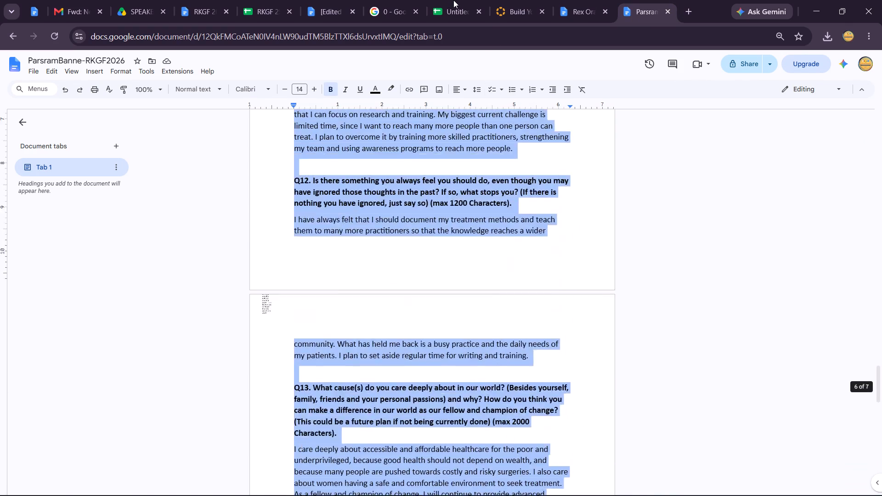
drag(453, 0, 455, 0)
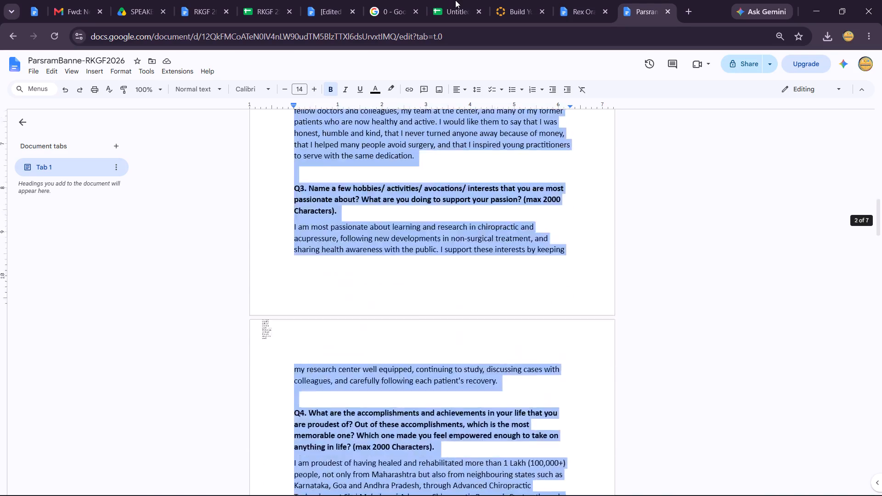
drag(455, 0, 342, 237)
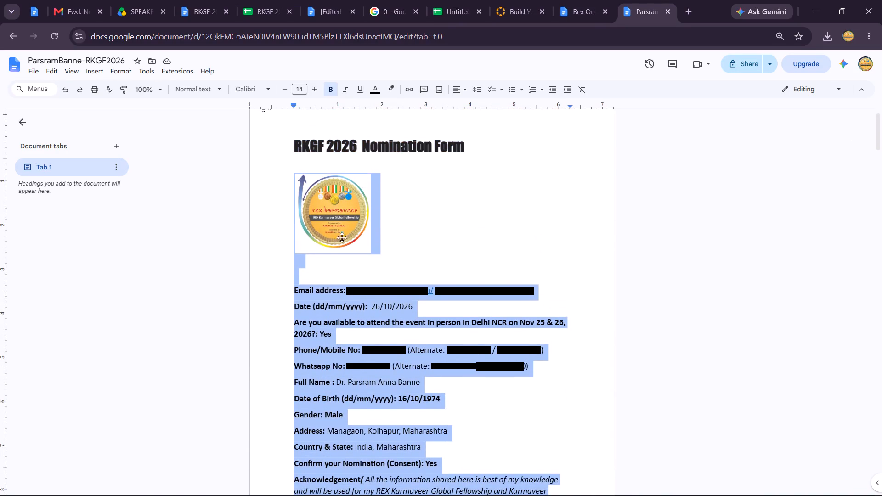
drag(342, 237, 292, 286)
key(ctrl+v)
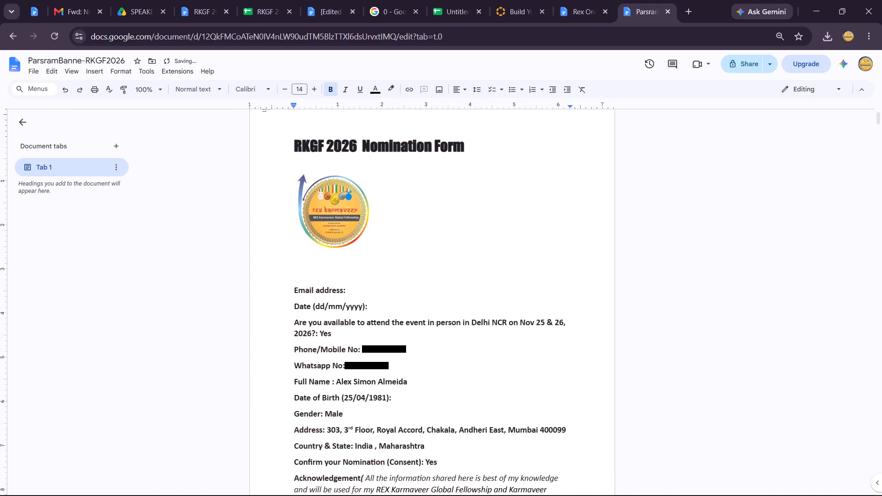
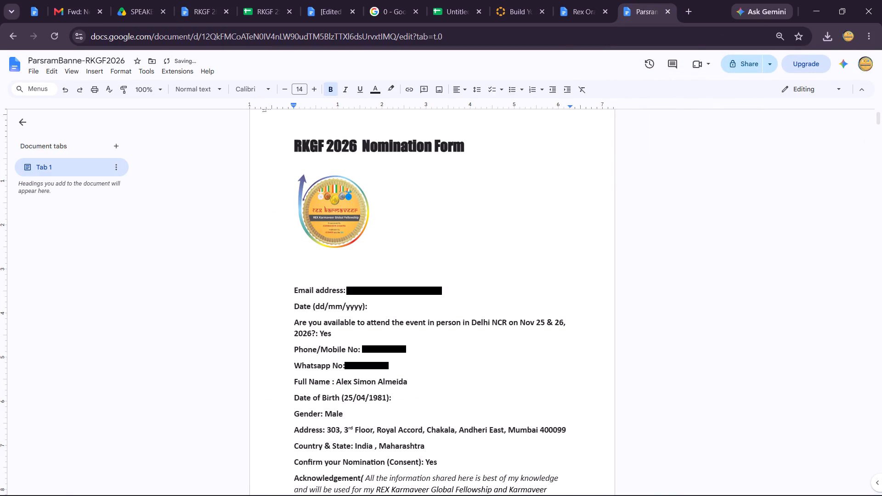
Enter 27-Oct-2026 in the Date field of the nomination form document.
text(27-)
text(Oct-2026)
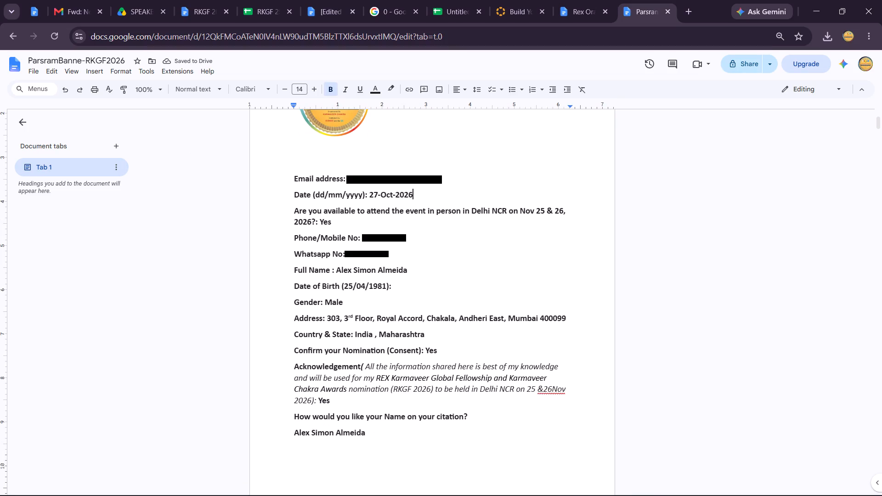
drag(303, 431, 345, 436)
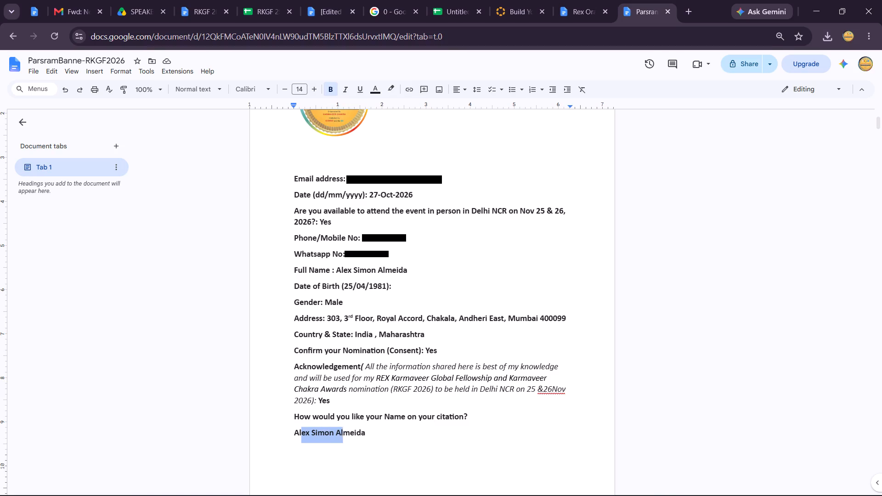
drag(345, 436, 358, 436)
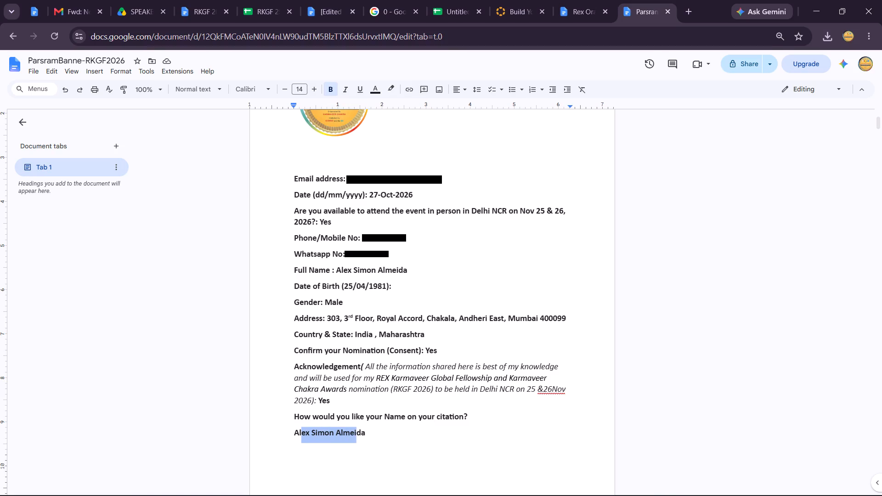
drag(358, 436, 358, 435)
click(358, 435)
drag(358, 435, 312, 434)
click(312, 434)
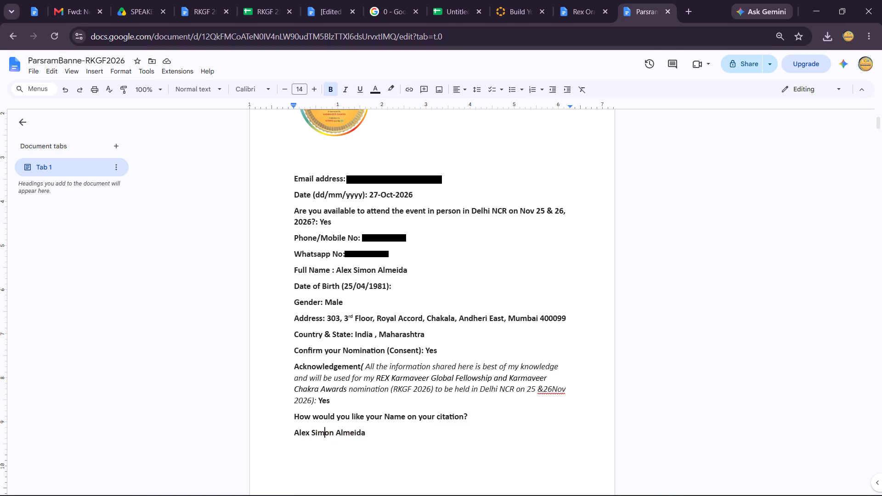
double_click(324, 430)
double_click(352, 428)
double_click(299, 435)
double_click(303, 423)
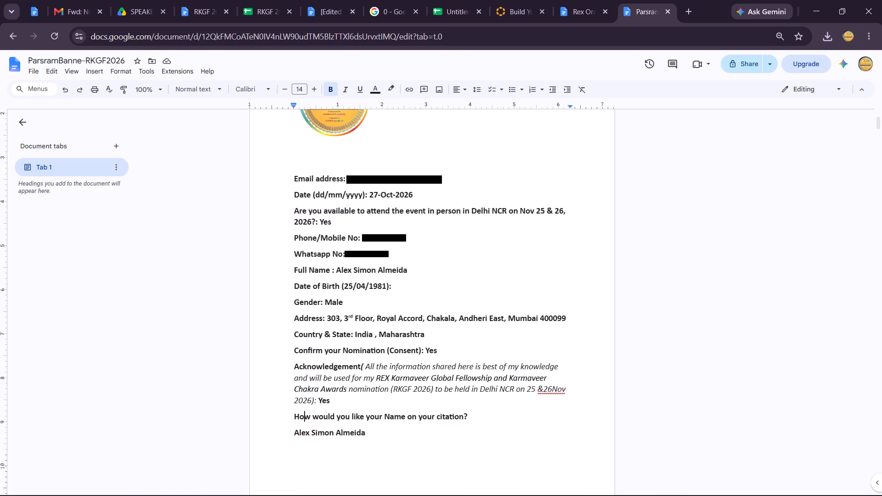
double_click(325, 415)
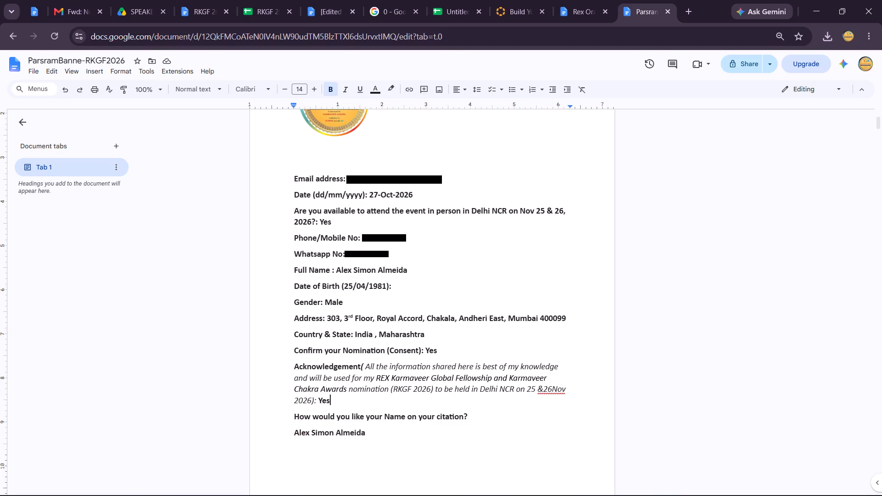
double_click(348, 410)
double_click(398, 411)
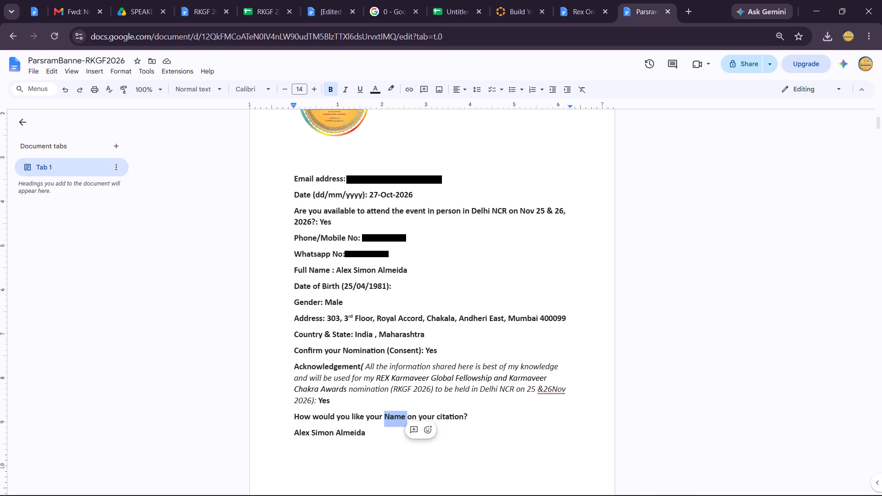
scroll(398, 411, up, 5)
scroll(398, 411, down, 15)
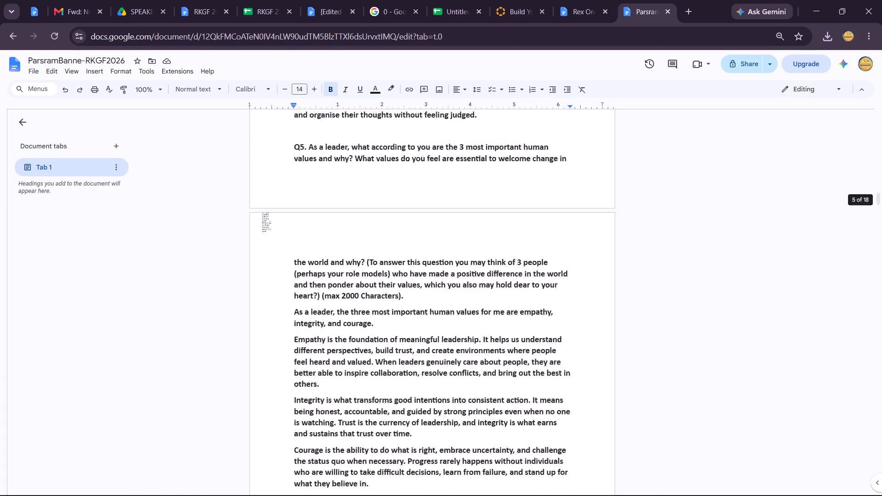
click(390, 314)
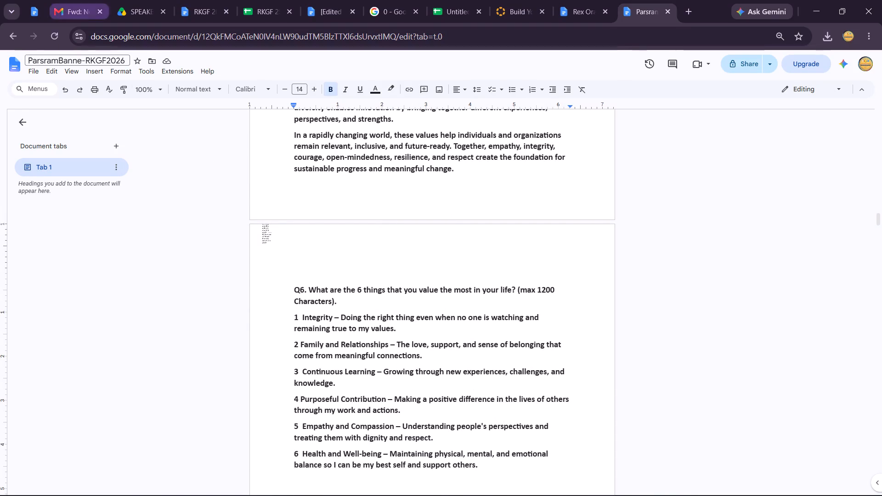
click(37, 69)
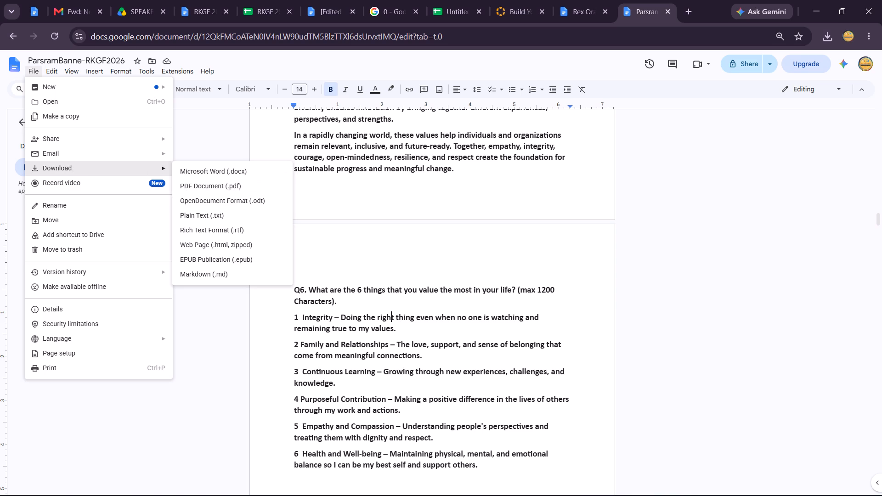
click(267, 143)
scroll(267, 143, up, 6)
Review the nominee and referral details already entered along row 724 of the master list.
key(alt+Tab)
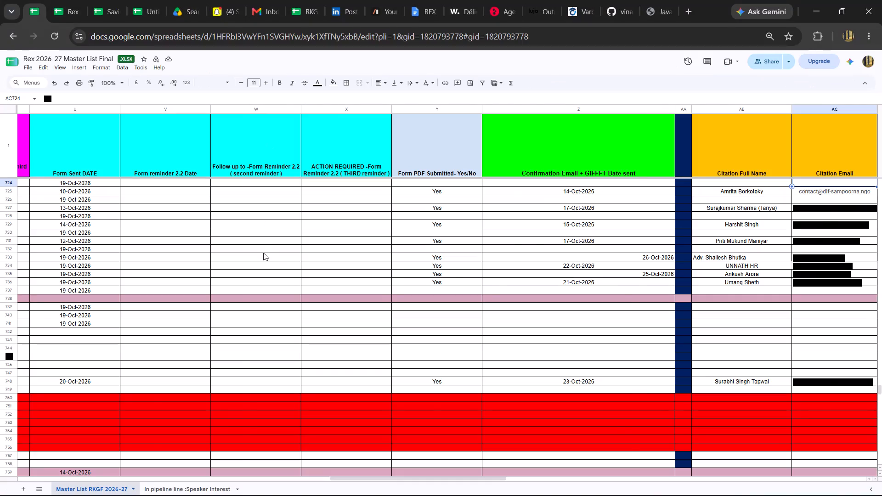
key(Right)
key(Right)
key(Left)
key(Left)
key(Left)
key(Left)
key(Left)
key(Left)
key(Left)
key(Left)
key(Left)
key(Left)
key(Left)
key(Left)
key(Left)
key(Left)
key(Left)
key(Left)
key(Left)
key(Left)
key(Left)
key(Left)
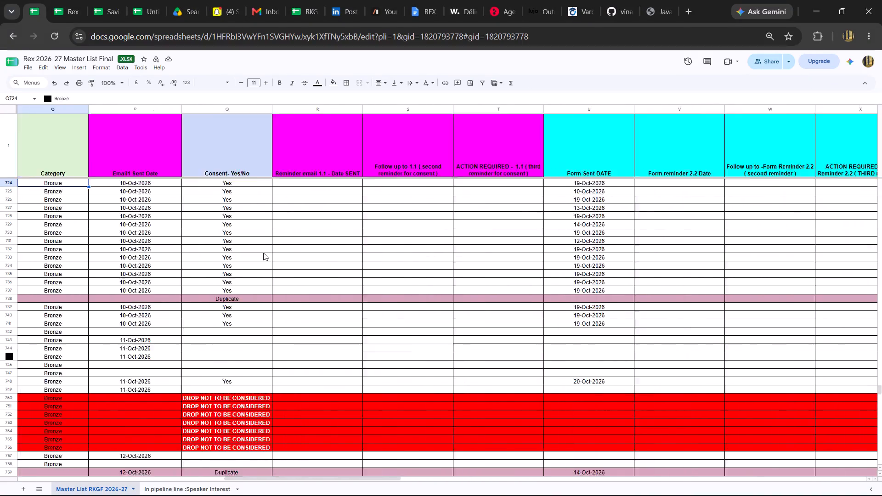
Set row 724's Form PDF Submitted to Yes and its Confirmation Email + GIFFFT Date sent to 27-Oct-2026.
key(Right)
key(Right)
key(Right)
key(Right)
key(Right)
key(Right)
key(Right)
key(Right)
key(Right)
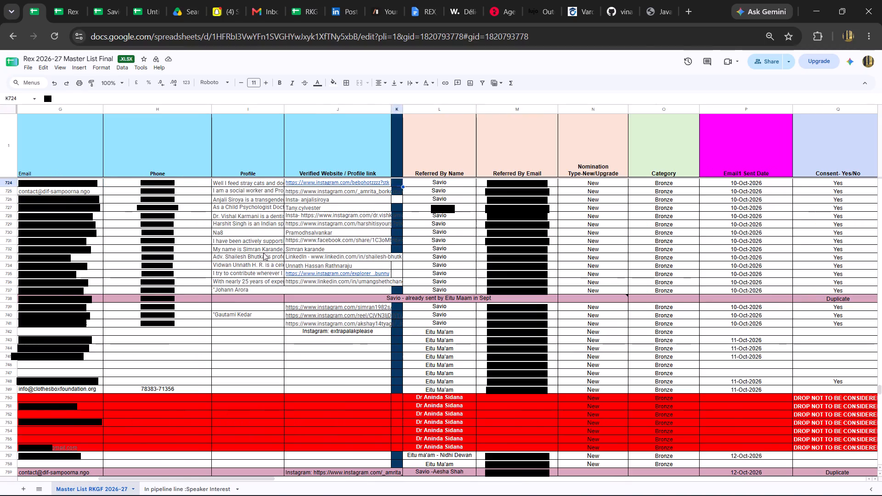
key(Right)
key(Right)
key(Right)
key(Right)
key(Right)
key(Right)
key(Right)
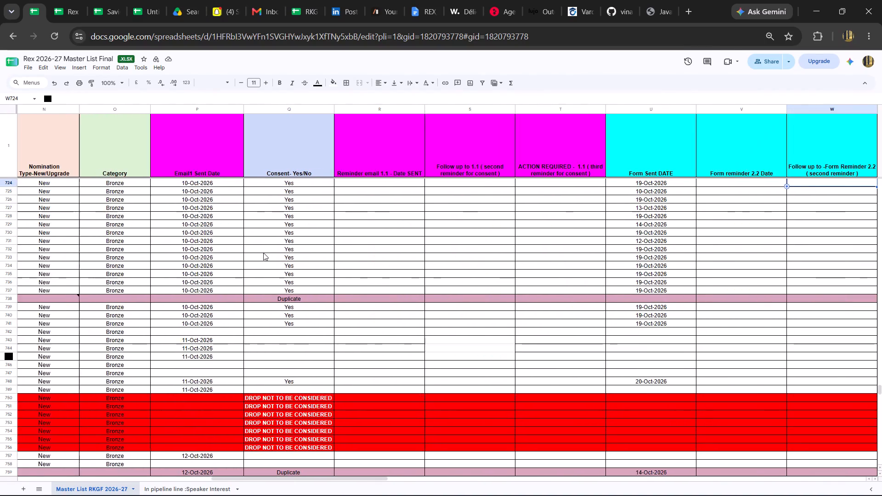
key(Right)
key(Right)
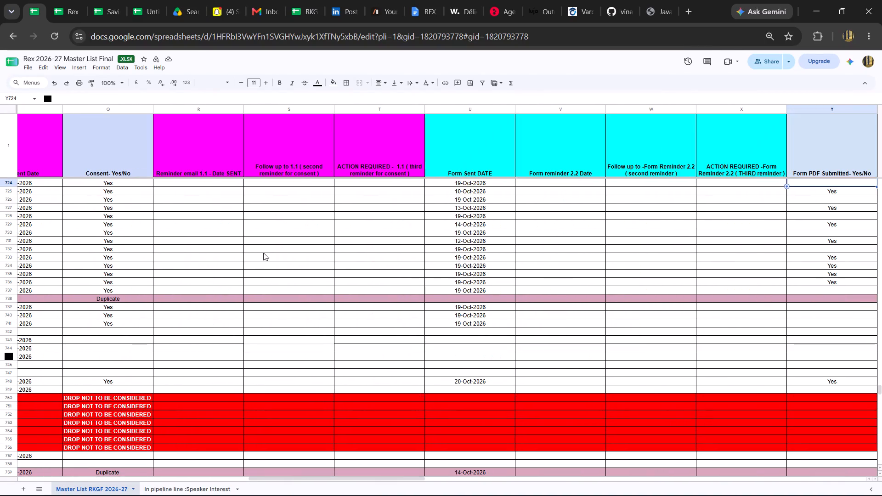
text(Yes)
key(Right)
text(27)
text(-Oct-2026)
key(Right)
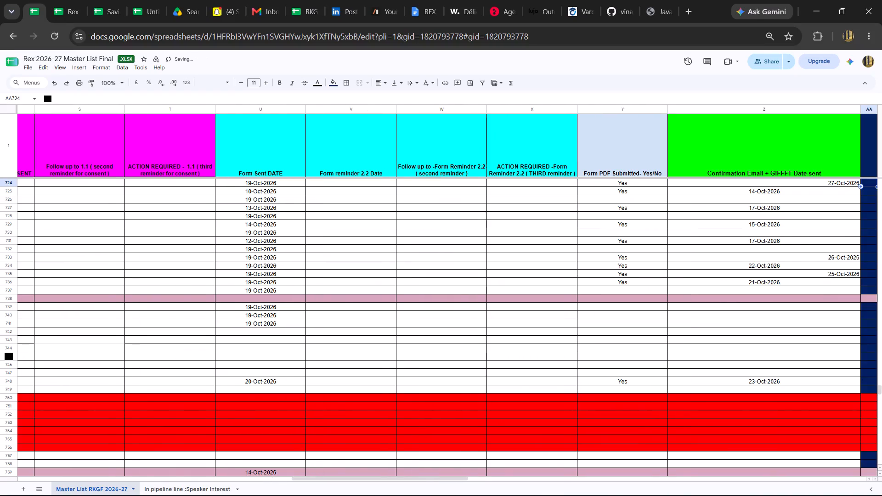
Paste the copied email address into row 724's Citation Email cell.
key(Right)
key(Right)
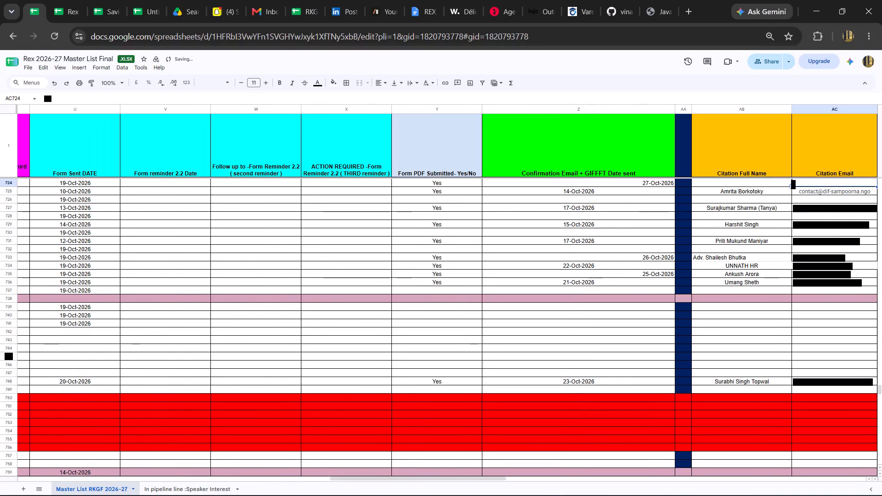
key(ctrl+v)
Copy the citation name from the end of the form's personal details into row 724's Citation Full Name cell.
key(Left)
key(alt+Tab)
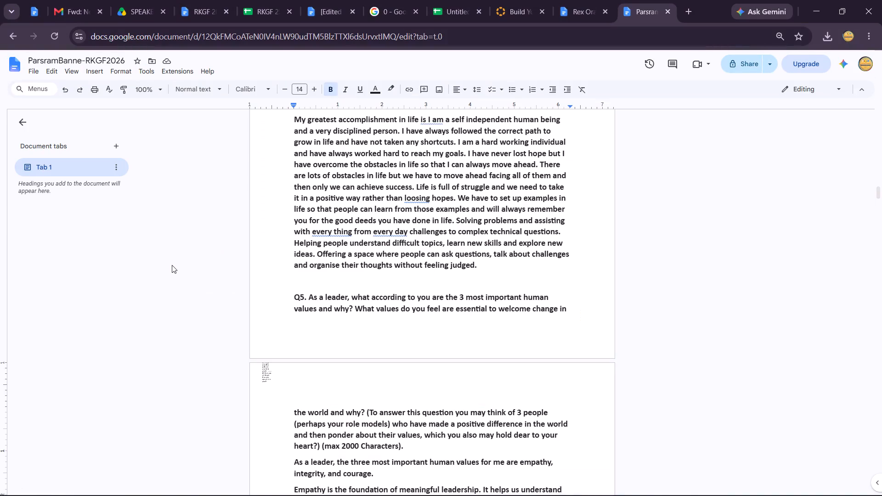
scroll(172, 265, up, 18)
scroll(172, 265, down, 1)
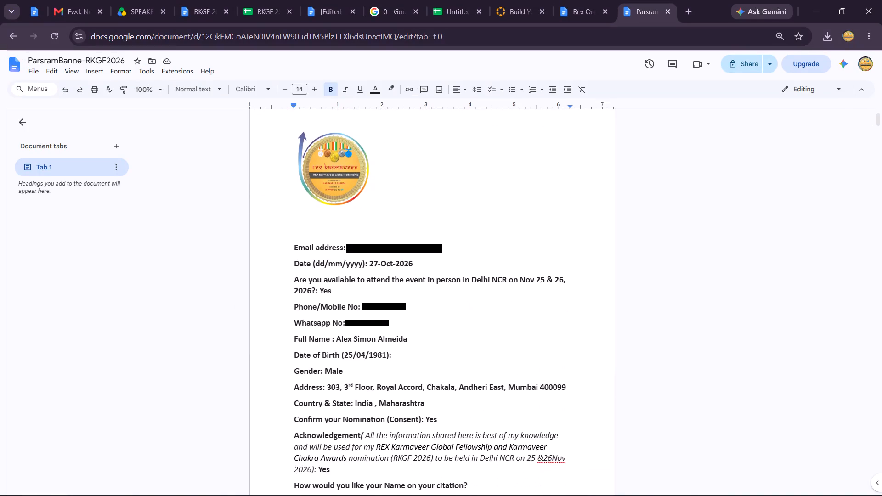
scroll(335, 359, down, 3)
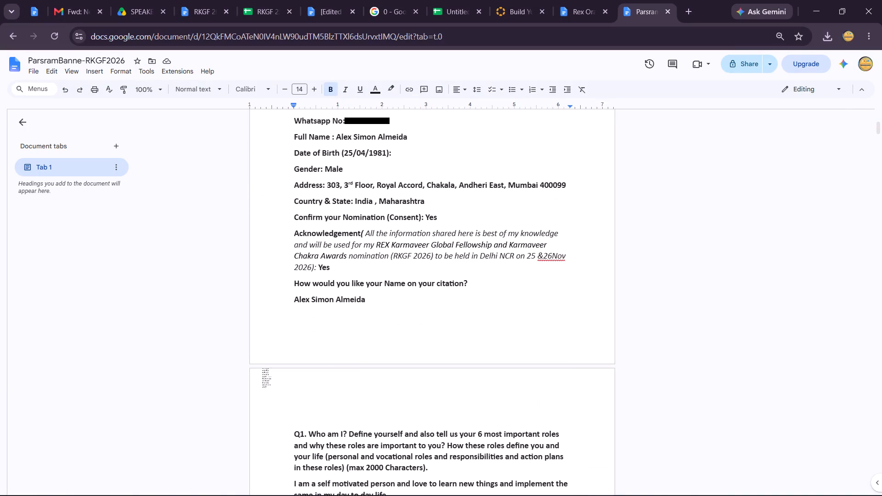
drag(373, 299, 291, 301)
key(ctrl+c)
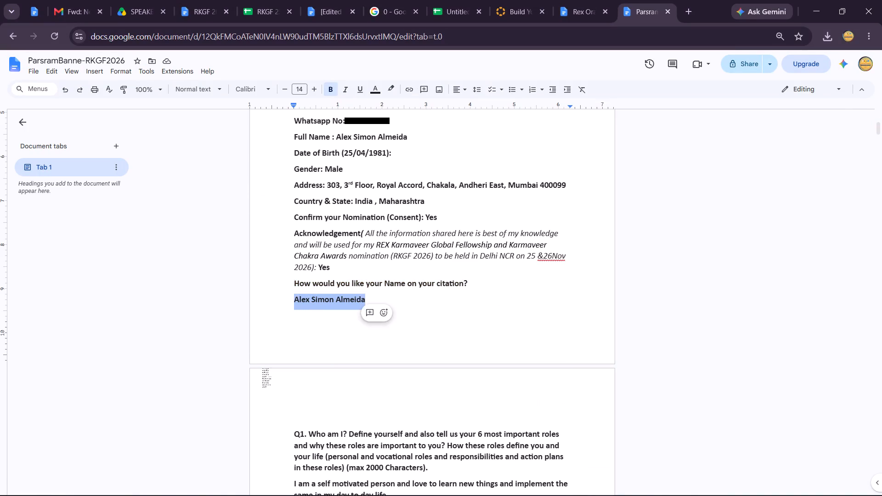
key(alt+Tab)
key(ctrl+v)
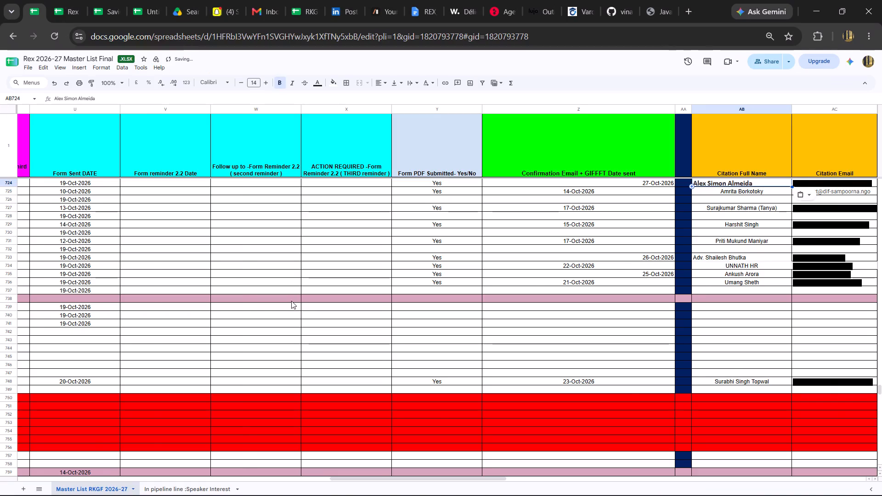
Copy the nominee's Phone/Mobile No from the form into row 724's Citation Mobile No. cell.
key(Right)
key(Right)
key(Right)
key(Right)
key(Left)
key(Left)
key(alt+Tab)
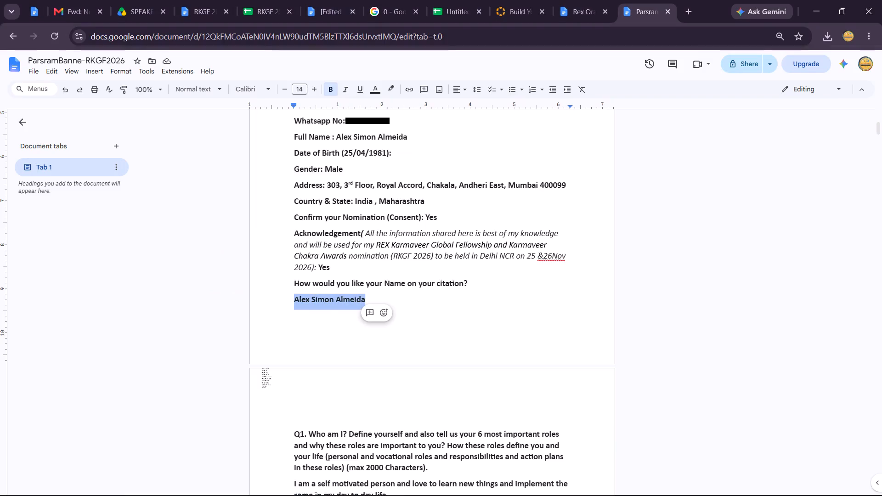
scroll(291, 301, up, 3)
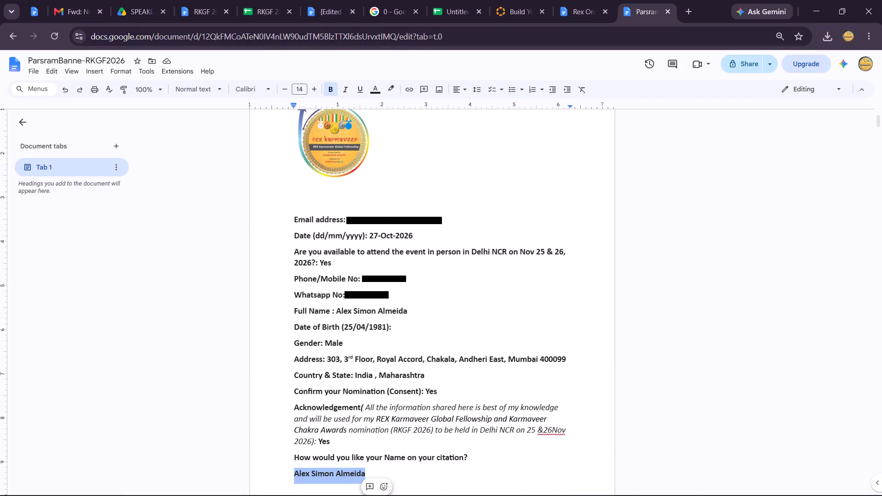
drag(362, 278, 406, 278)
key(ctrl+c)
key(alt+Tab)
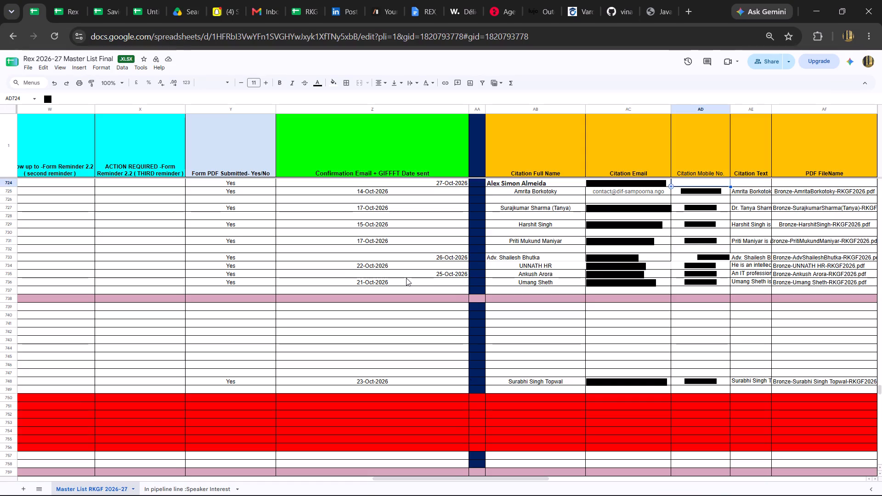
key(ctrl+v)
Copy the nominee's Q17 profile summary from the form into row 724's Citation Text cell.
key(Right)
key(alt+Tab)
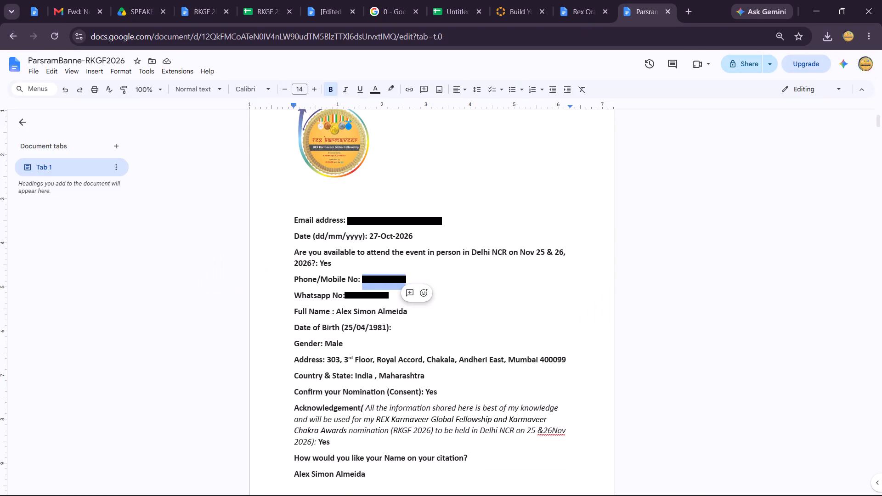
key(alt+Tab)
key(alt+Tab)
scroll(372, 328, down, 20)
scroll(372, 328, down, 7)
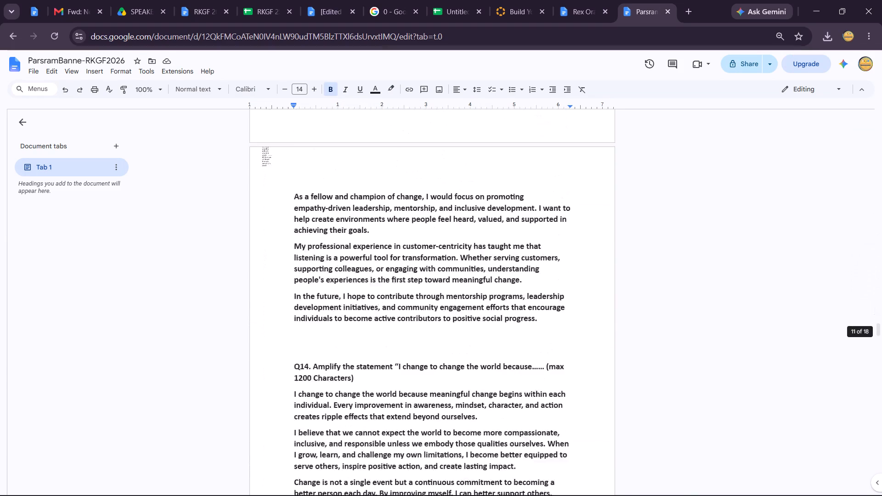
scroll(372, 328, down, 10)
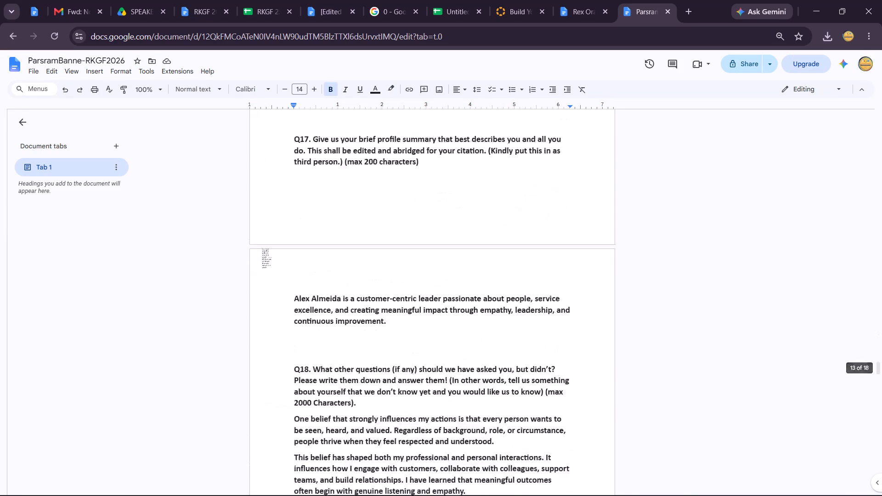
scroll(372, 328, down, 1)
scroll(372, 328, up, 4)
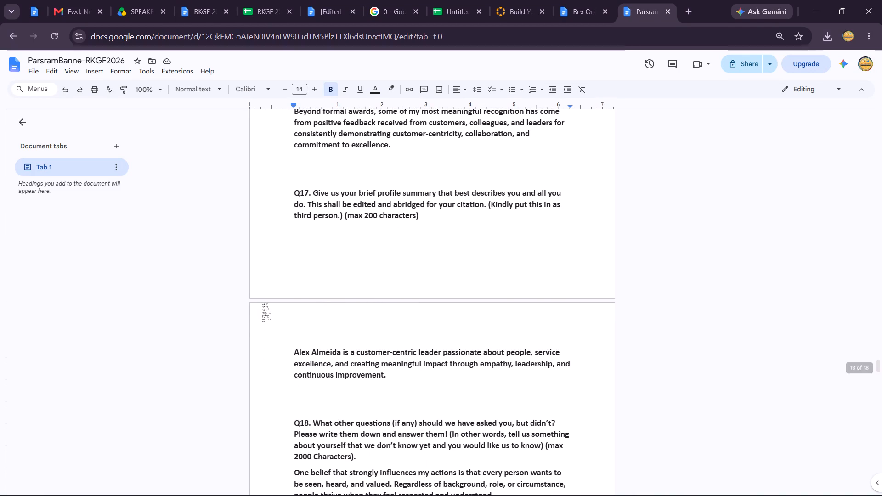
drag(388, 376, 311, 209)
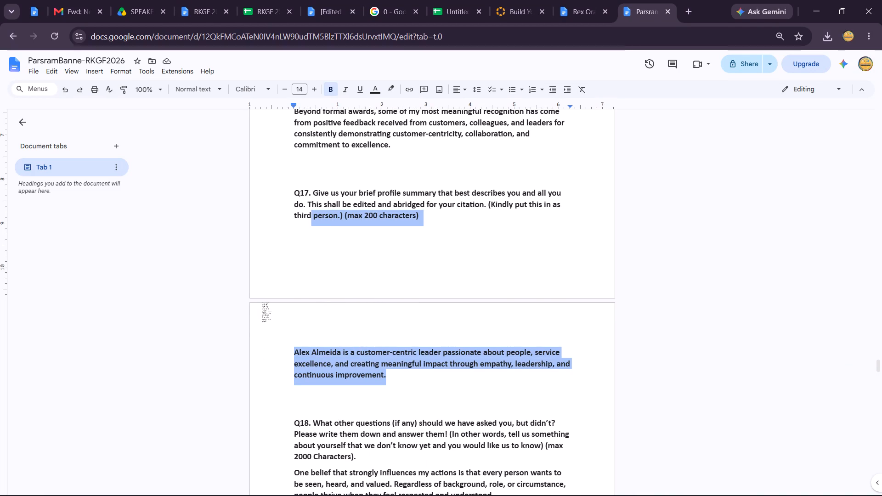
drag(311, 209, 283, 349)
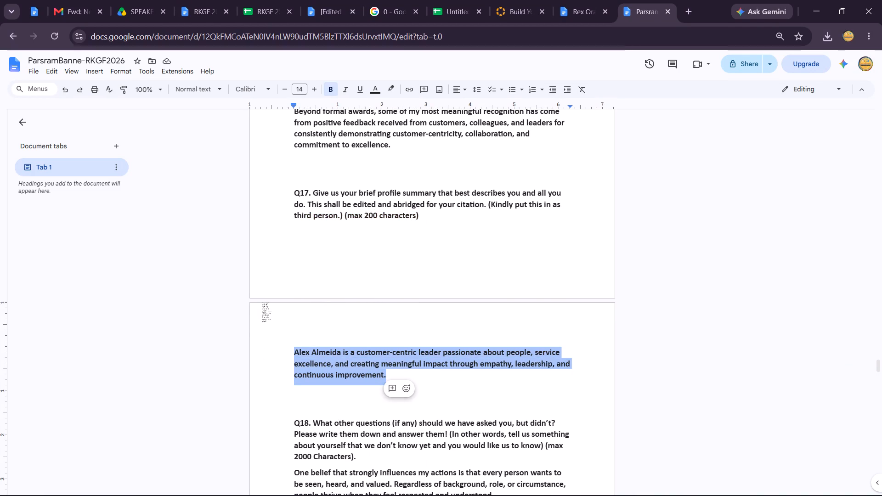
key(ctrl+c)
key(alt+Tab)
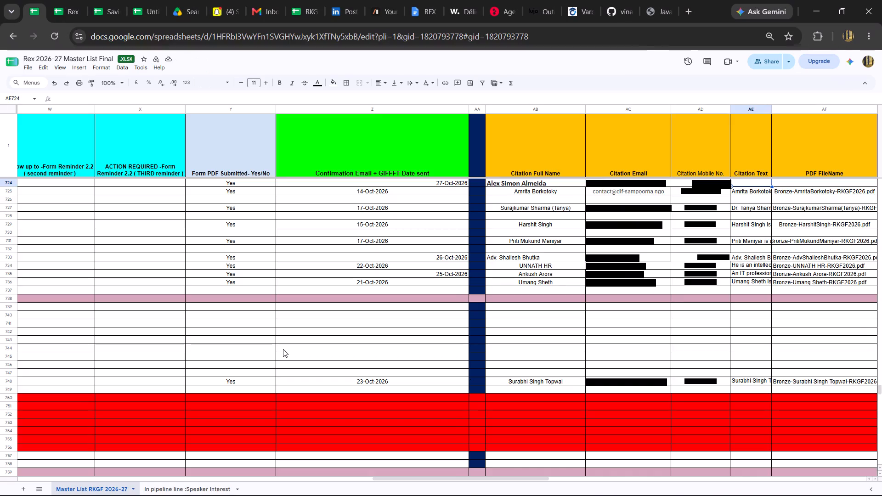
key(ctrl+v)
Remove the bold formatting from row 724's Citation Text, Citation Mobile No. and Citation Full Name cells.
key(ctrl+b)
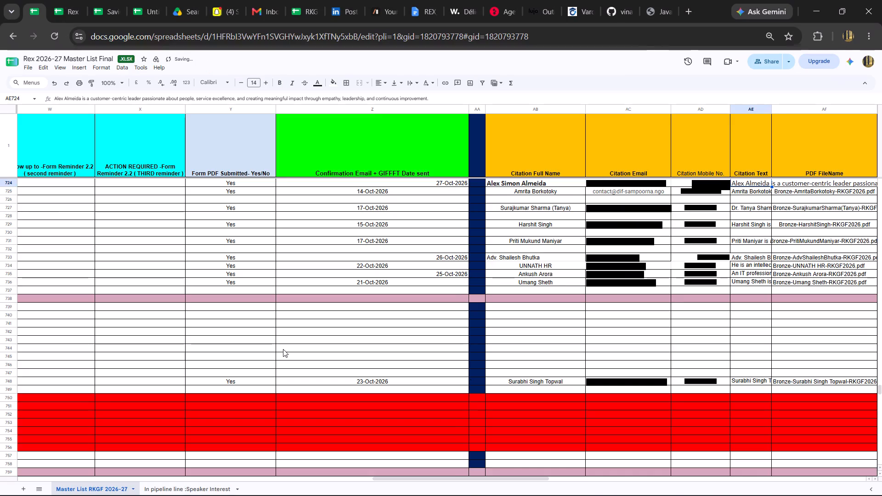
key(Left)
key(ctrl+b)
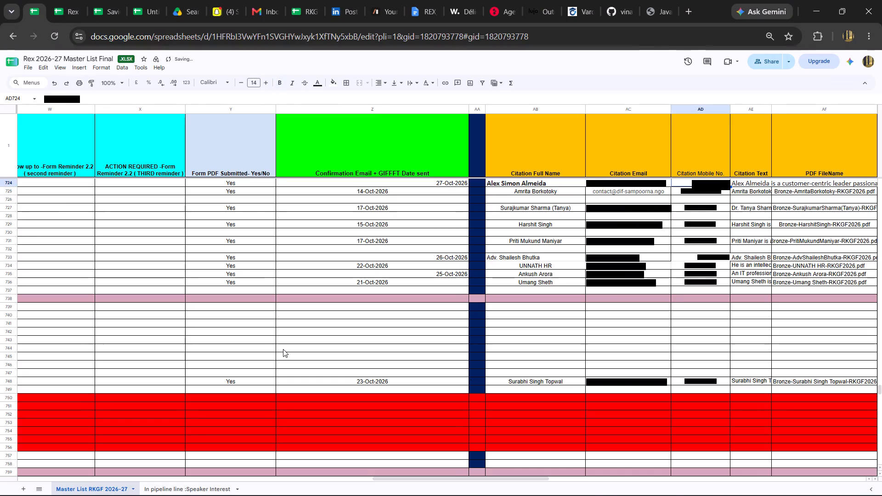
key(ctrl+Left)
key(ctrl+b)
Copy row 724's Citation Full Name into the Bronze-…-RKGF2026.pdf template in the untitled spreadsheet's cell C276, replacing the previous name and removing the spaces.
key(Right)
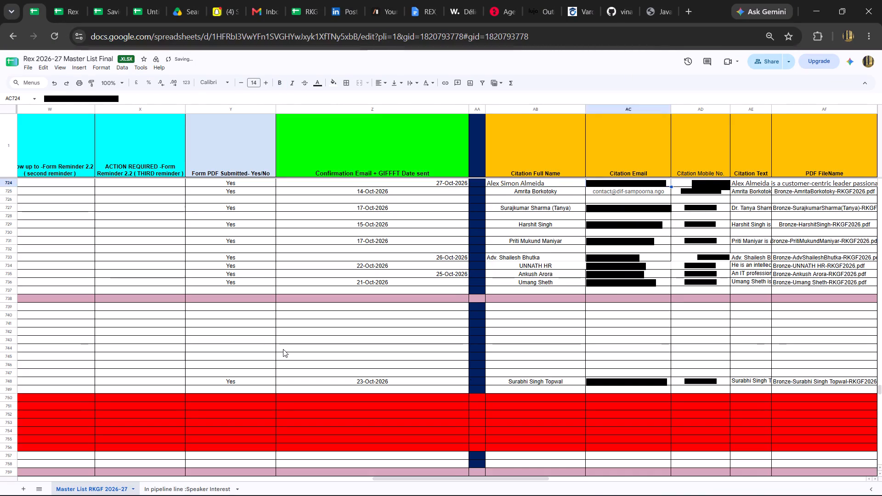
key(Right)
key(Right)
key(Right)
key(alt+Tab)
key(alt+Tab)
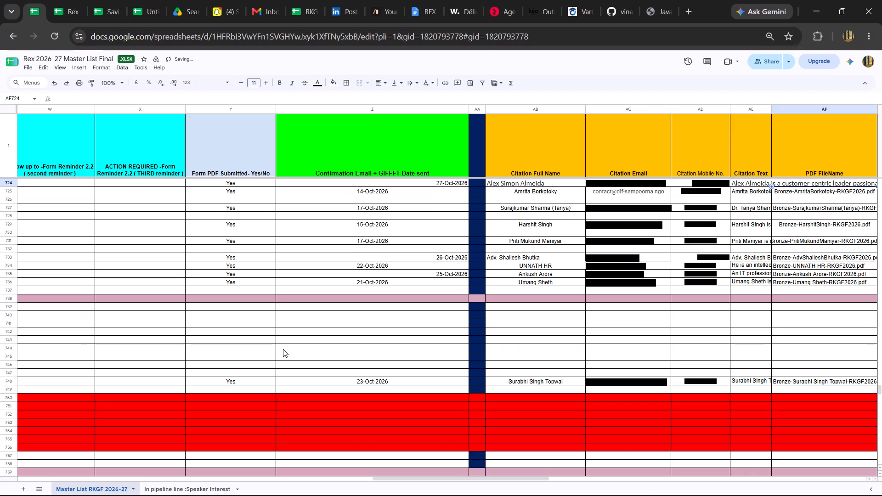
key(Left)
key(Left)
key(Left)
key(Left)
key(ctrl+c)
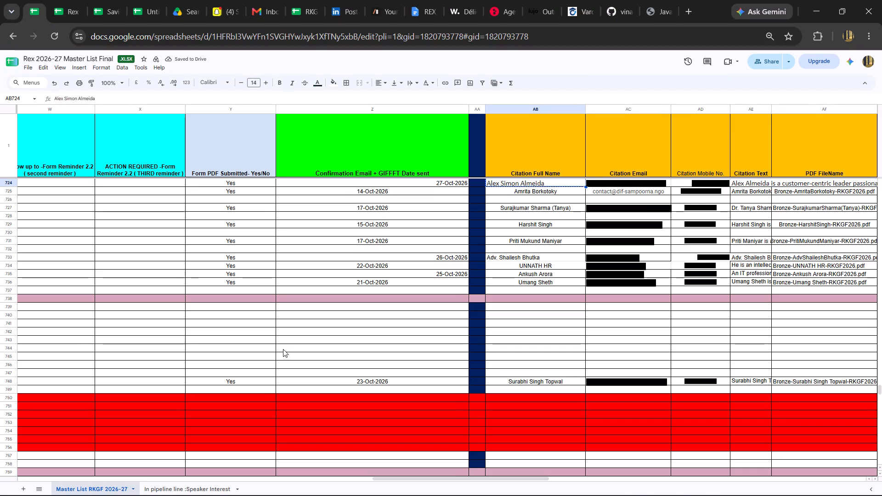
key(ctrl+Tab)
key(ctrl+Tab)
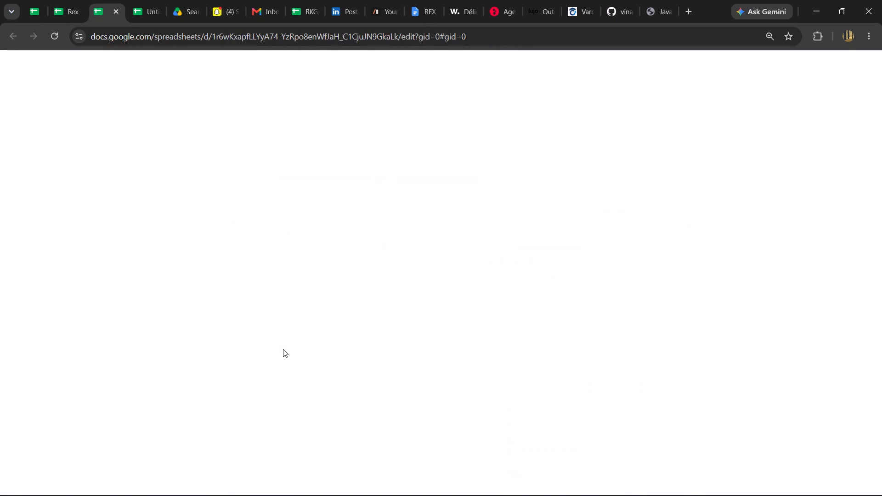
key(ctrl+Tab)
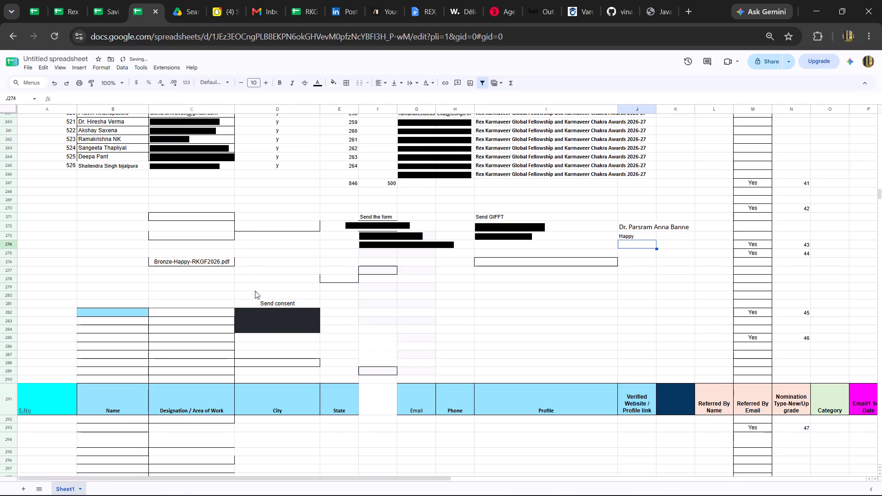
click(186, 258)
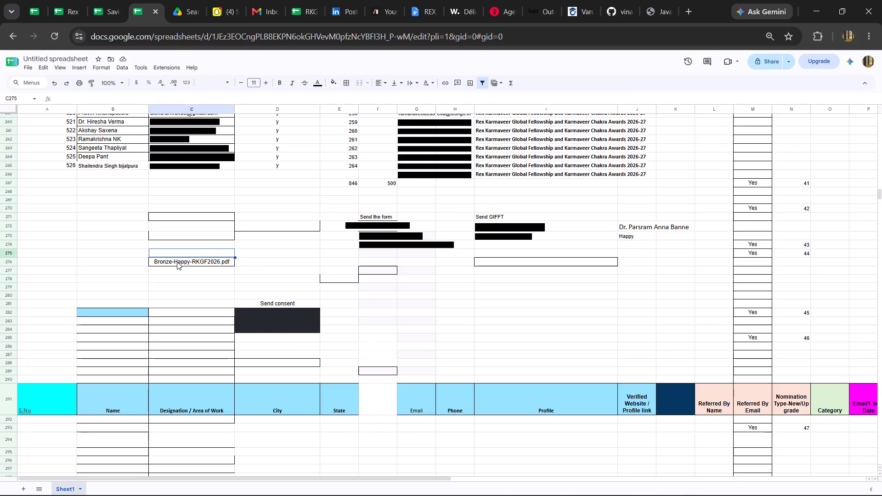
click(177, 262)
double_click(77, 98)
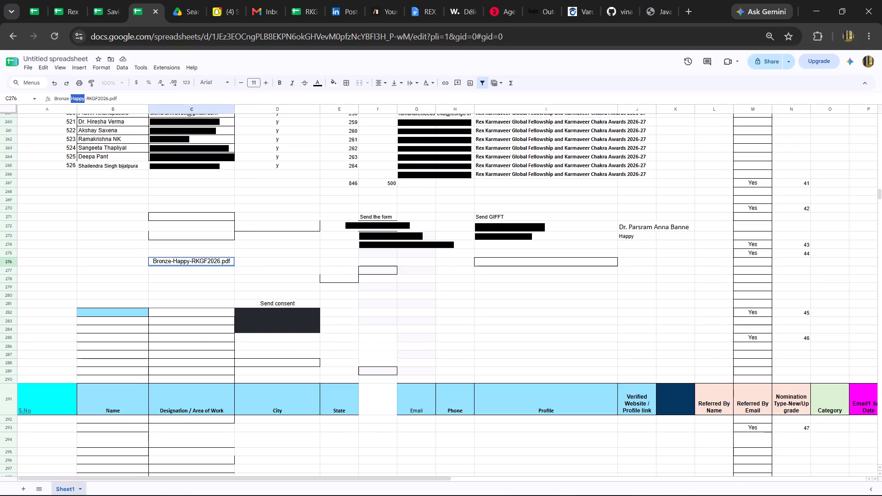
key(ctrl+v)
key(ctrl+Left)
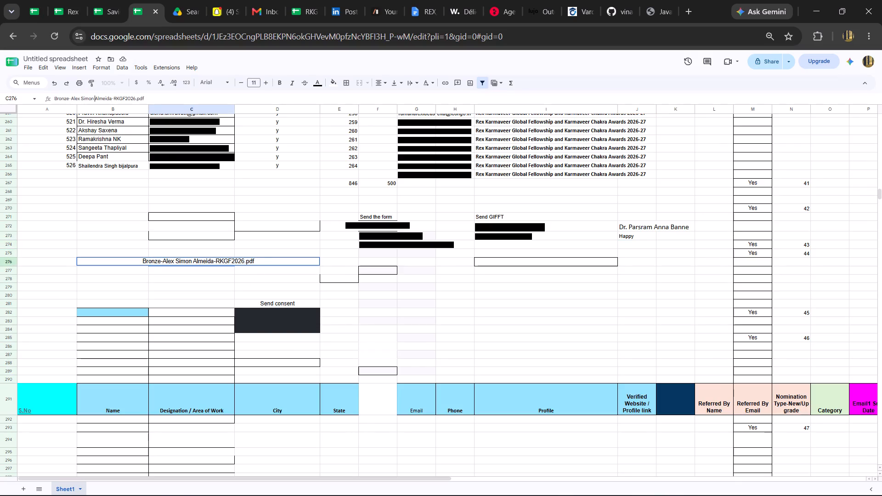
key(BackSpace)
key(ctrl+Left)
key(BackSpace)
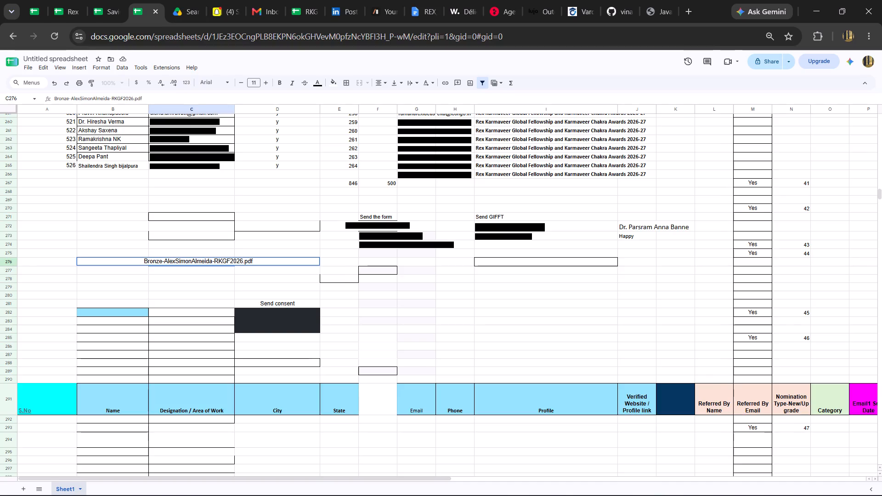
Copy the complete PDF file name from the template cell into row 724's PDF FileName cell in the master list.
key(ctrl+a)
key(ctrl+c)
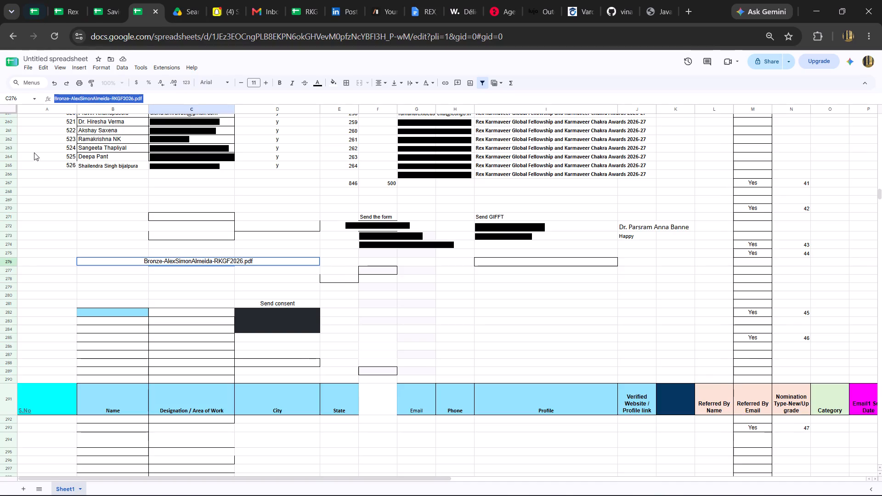
click(33, 157)
click(32, 15)
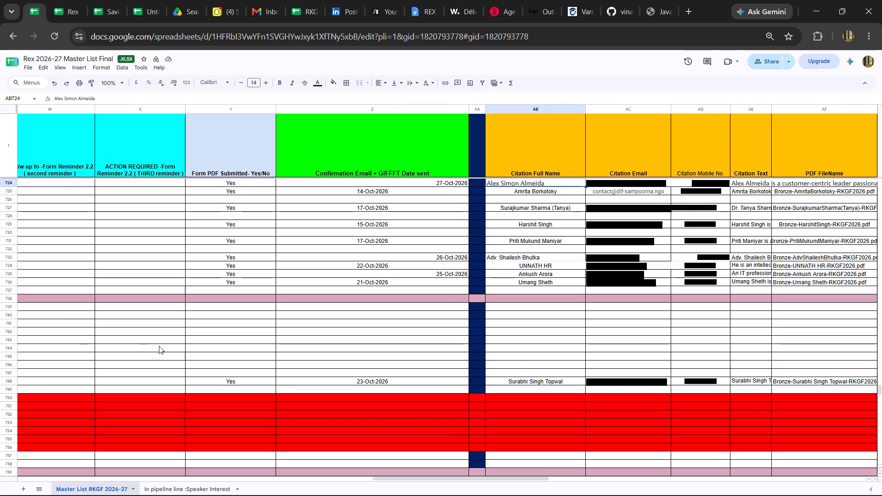
key(Right)
key(Right)
key(Right)
key(Right)
key(Right)
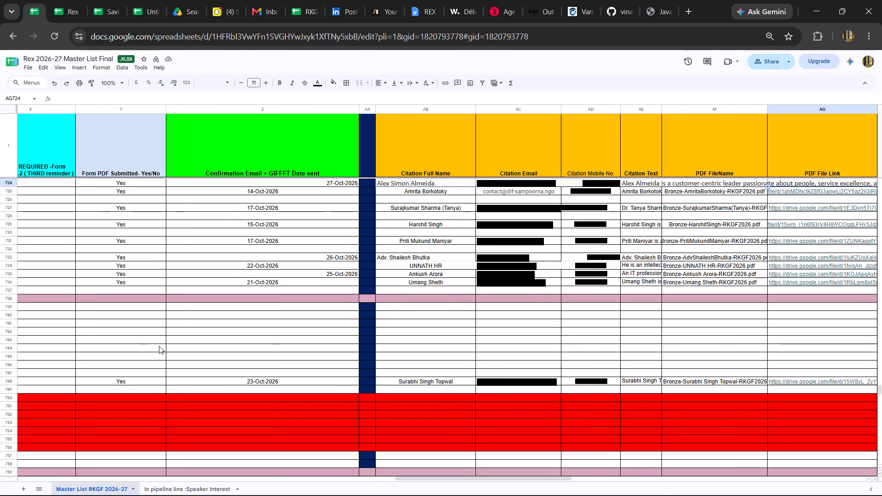
key(Left)
key(ctrl+v)
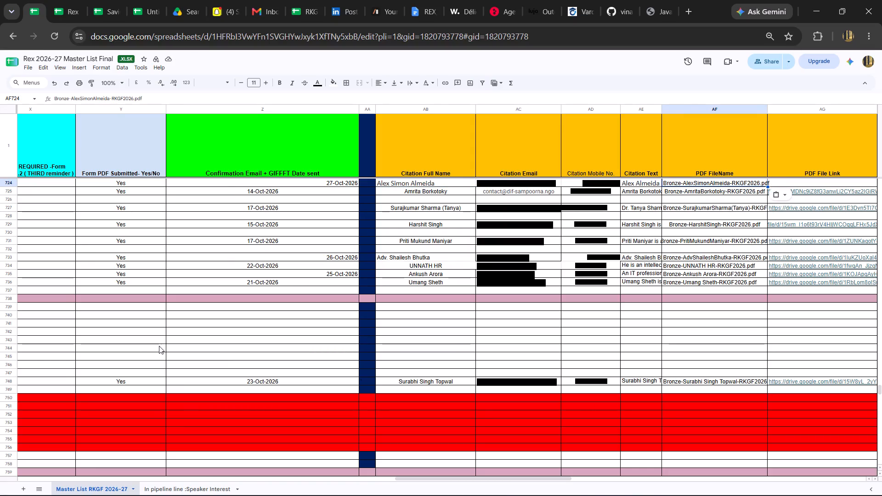
Enter Yes in row 724's Citation Text Available -Yes/No cell and return to the PDF File Link cell.
key(Right)
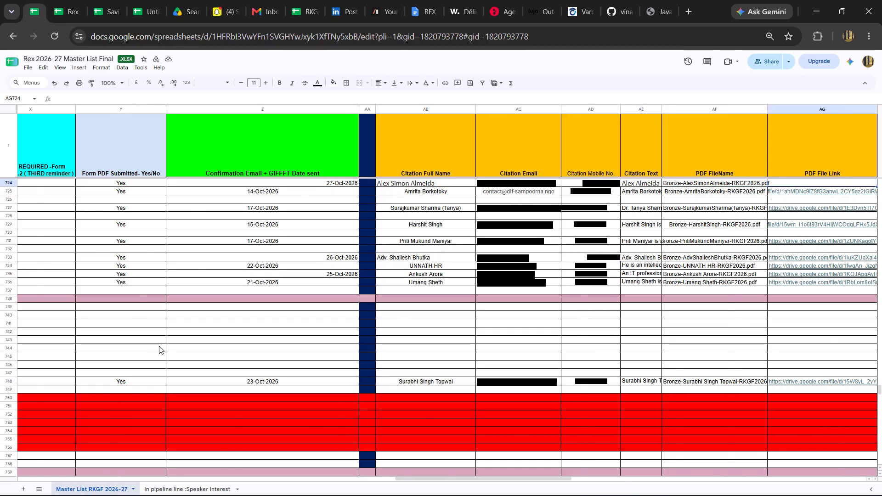
key(Right)
key(Right)
key(Right)
key(Left)
key(Left)
text(Yes)
key(Left)
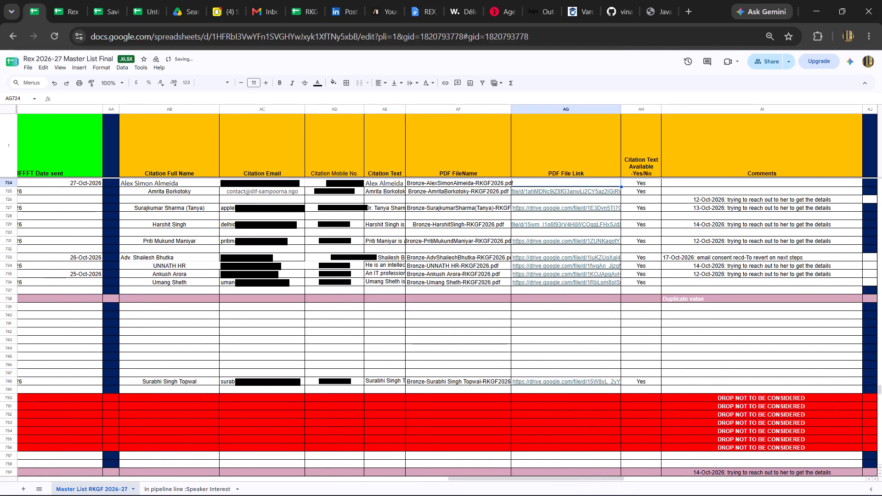
key(alt+Tab)
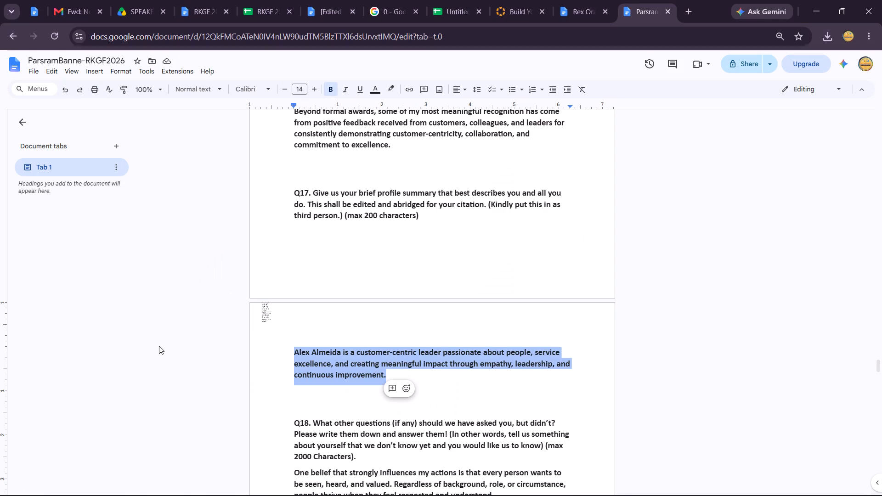
click(214, 295)
scroll(214, 295, up, 14)
click(34, 71)
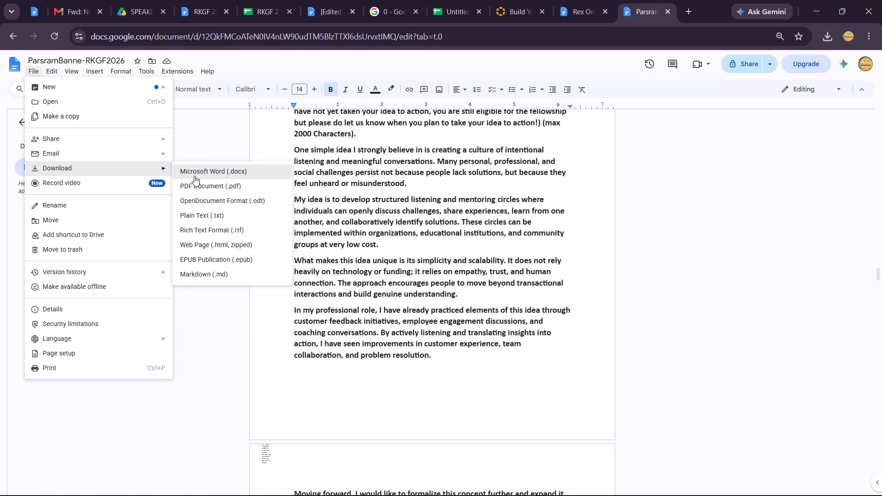
click(197, 180)
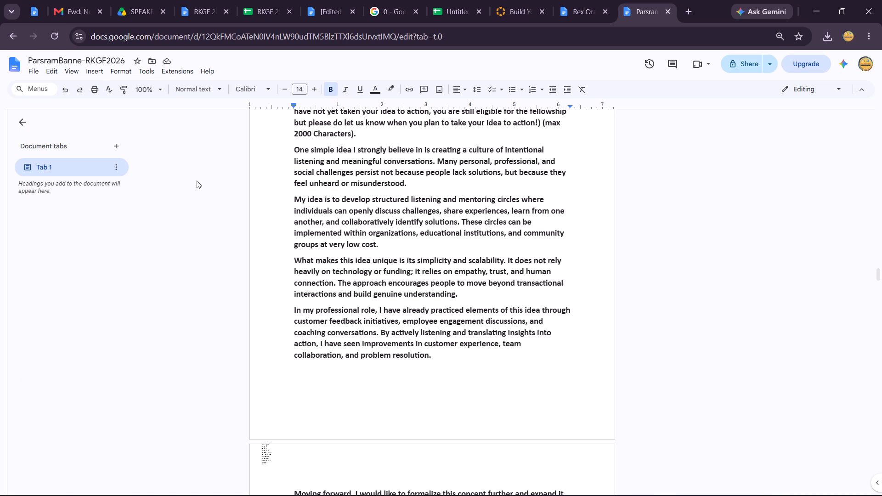
key(alt+Tab)
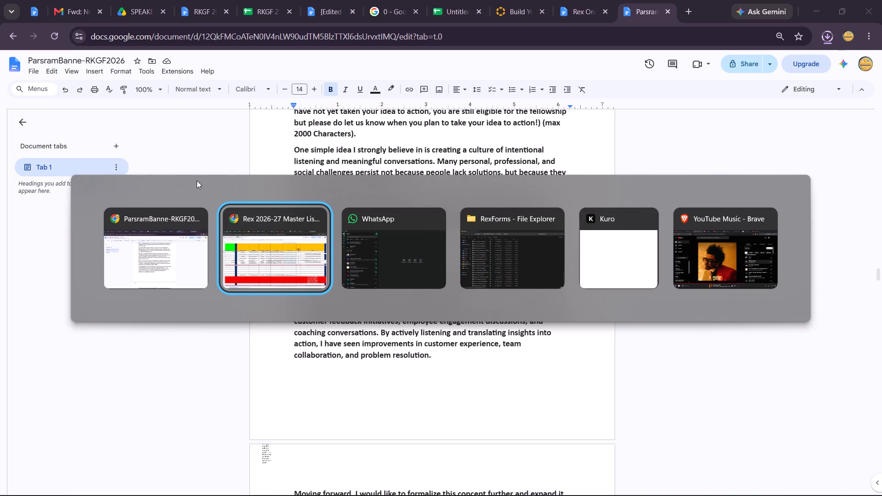
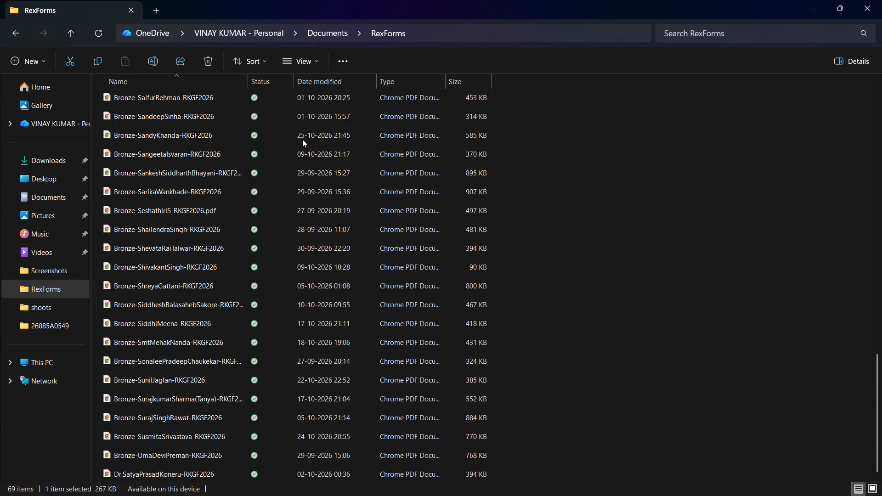
Rename the newly downloaded form PDF in Downloads with row 724's copied Bronze-…-RKGF2026 file name, leaving out the .pdf ending.
click(41, 167)
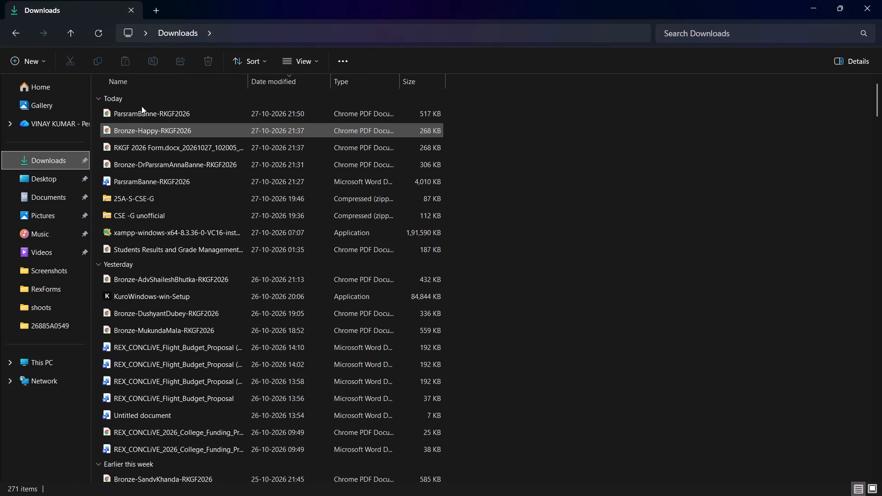
click(142, 115)
right_click(142, 115)
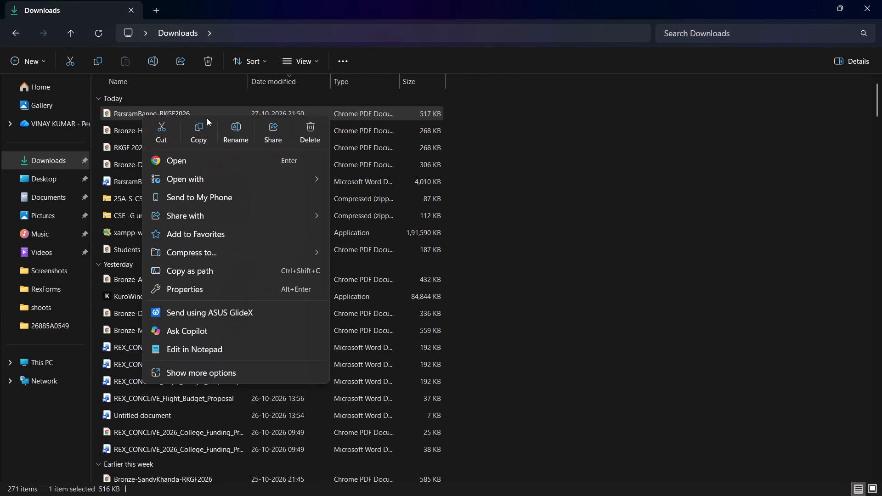
click(234, 131)
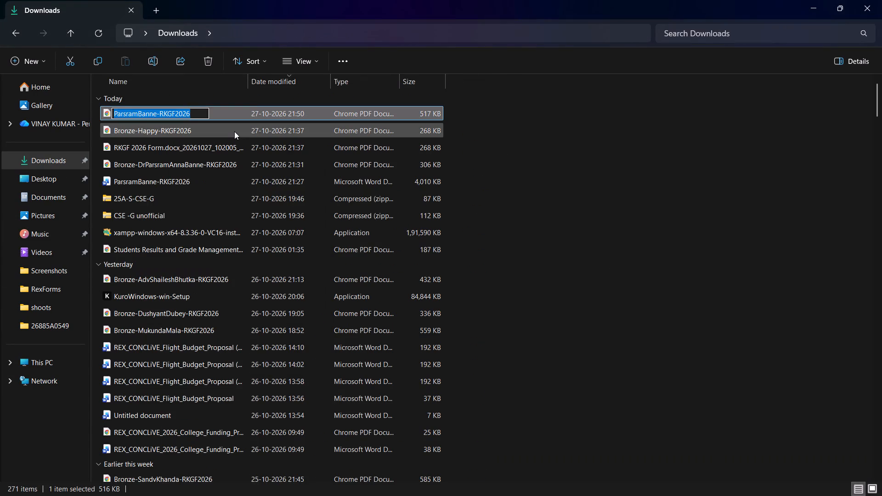
key(ctrl+v)
key(BackSpace)
key(BackSpace)
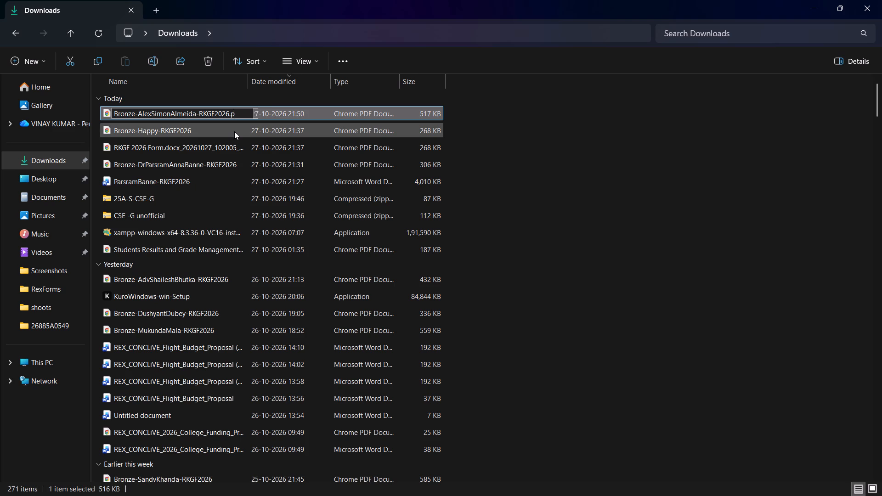
key(BackSpace)
key(BackSpace)
key(Return)
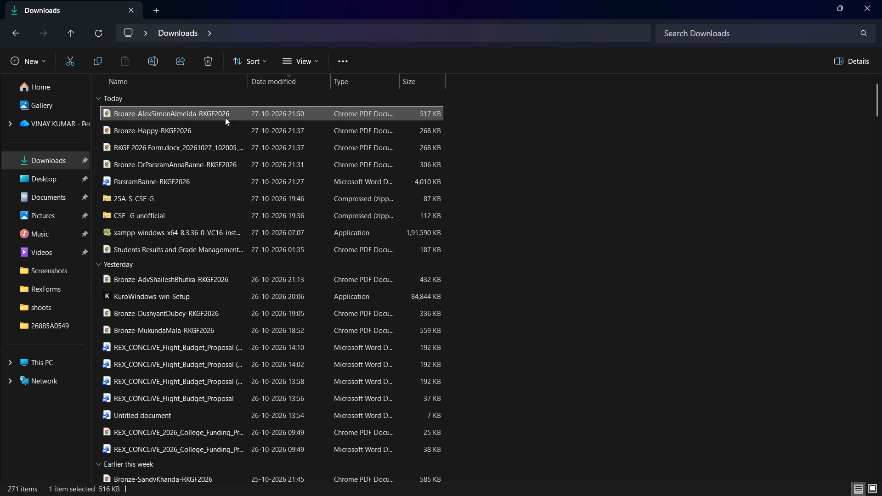
Copy the newly renamed Bronze-…-RKGF2026 PDF for row 724's nominee from Downloads into the RexForms folder.
right_click(225, 116)
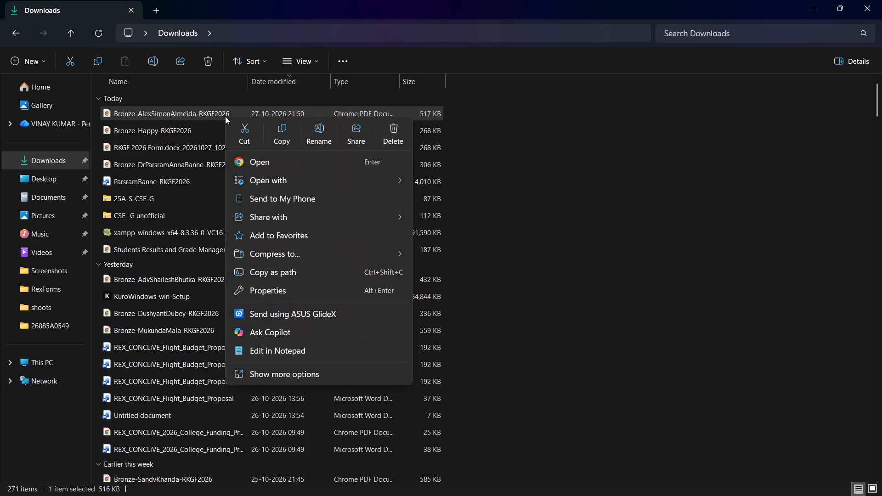
click(283, 130)
right_click(248, 112)
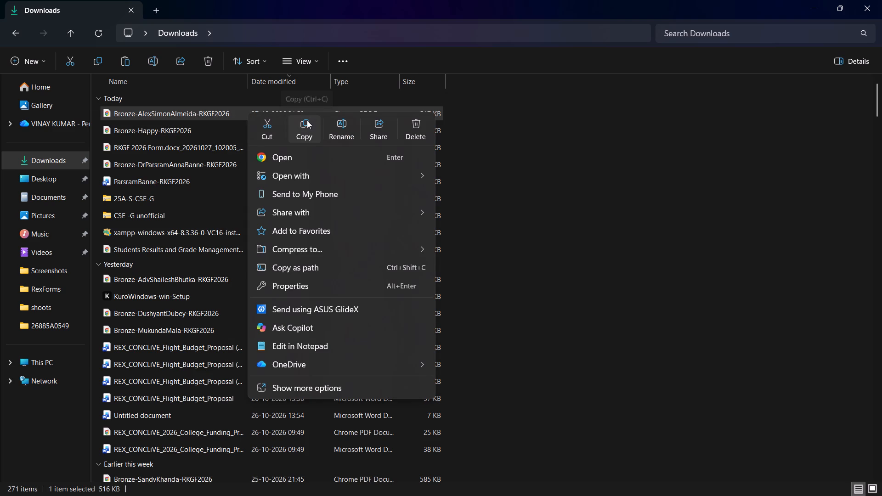
click(307, 120)
click(47, 289)
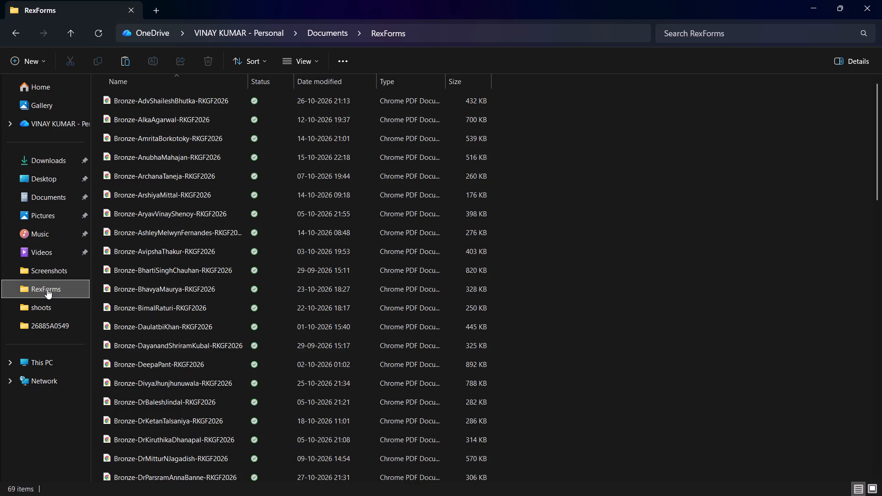
key(ctrl+v)
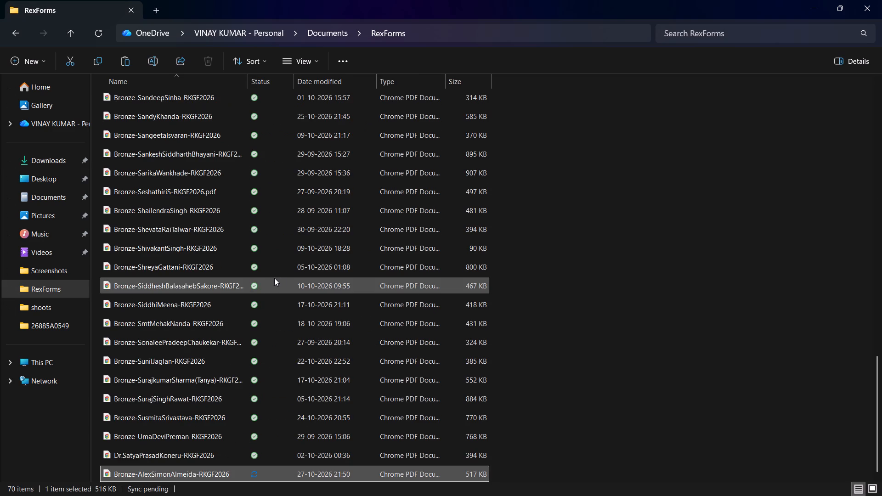
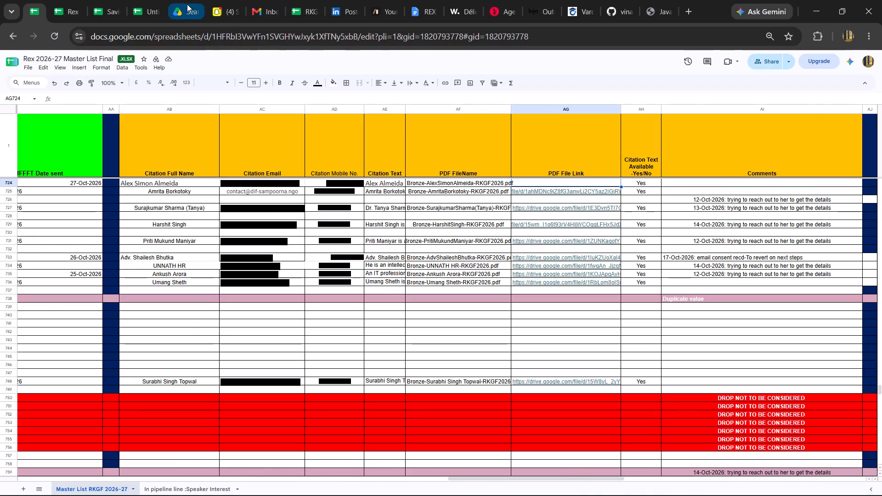
Switch to Google Drive and start a file upload in the shared Bronze folder for row 724's renamed form PDF.
scroll(330, 192, right, 7)
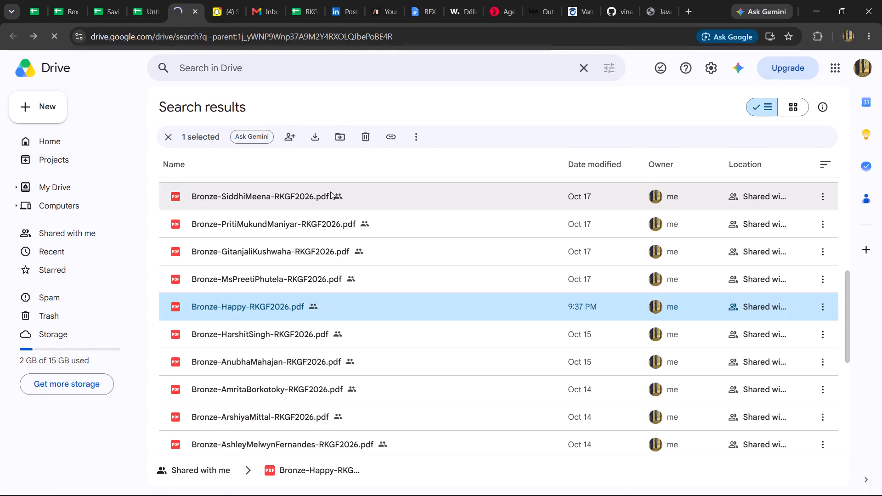
right_click(344, 214)
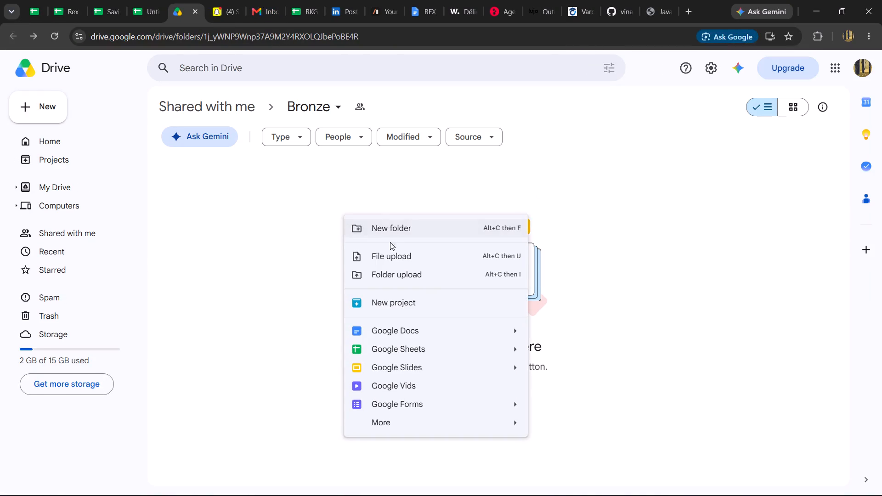
click(391, 252)
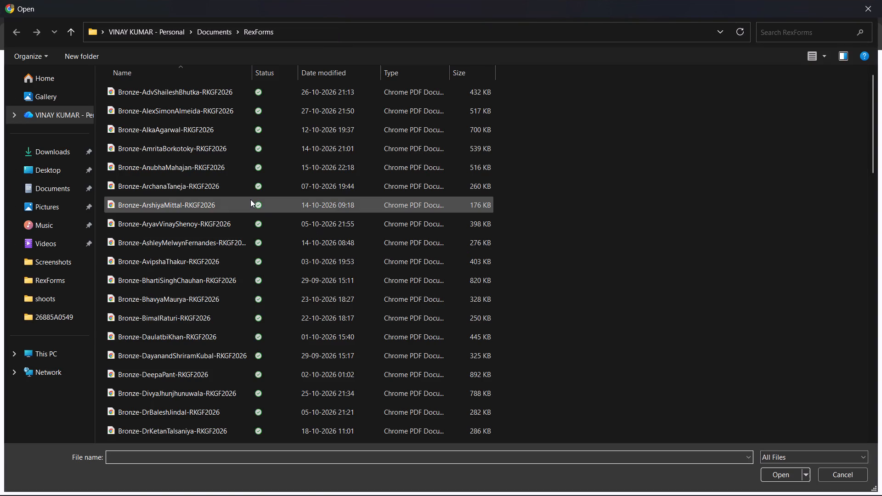
Upload row 724's renamed Bronze-…-RKGF2026 PDF from the RexForms folder to the shared Bronze folder.
click(228, 110)
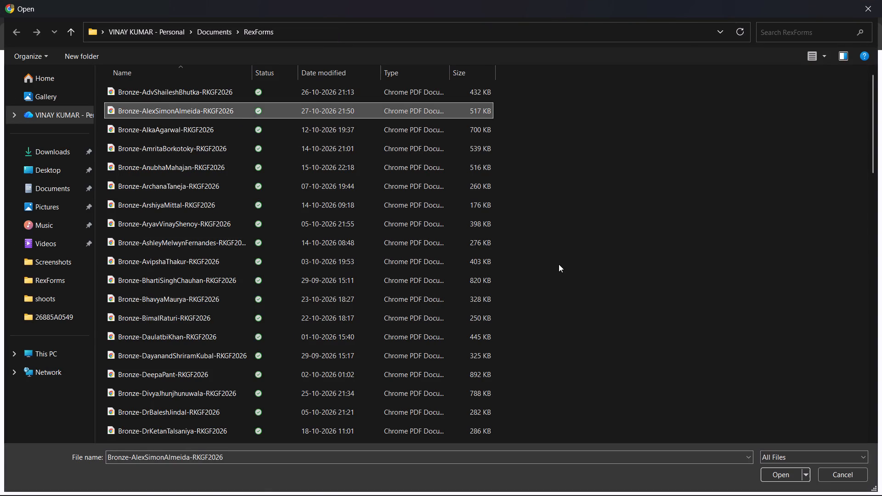
click(777, 479)
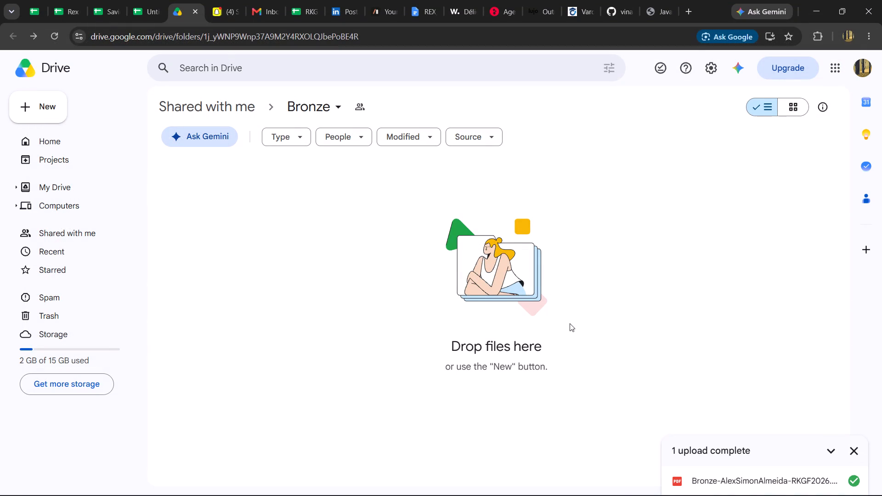
Copy the sharing link of row 724's uploaded PDF in Bronze and paste it into that row's PDF File Link cell in the master list.
scroll(570, 323, left, 8)
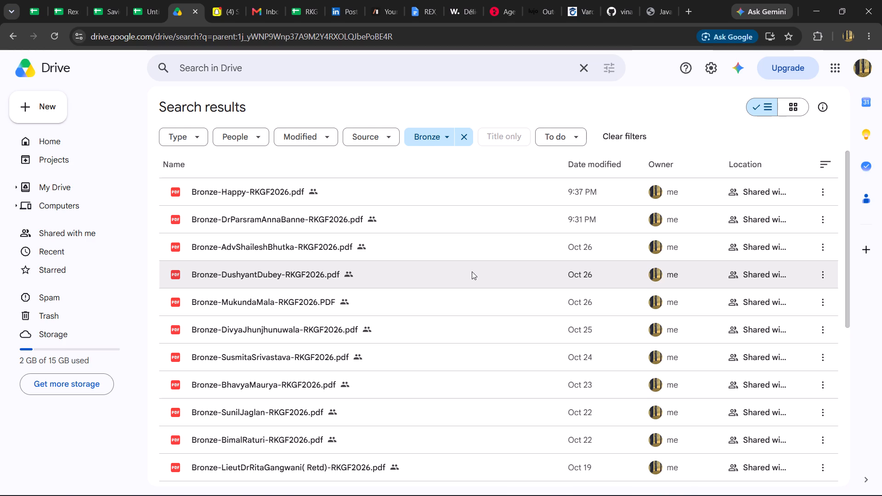
scroll(472, 271, down, 6)
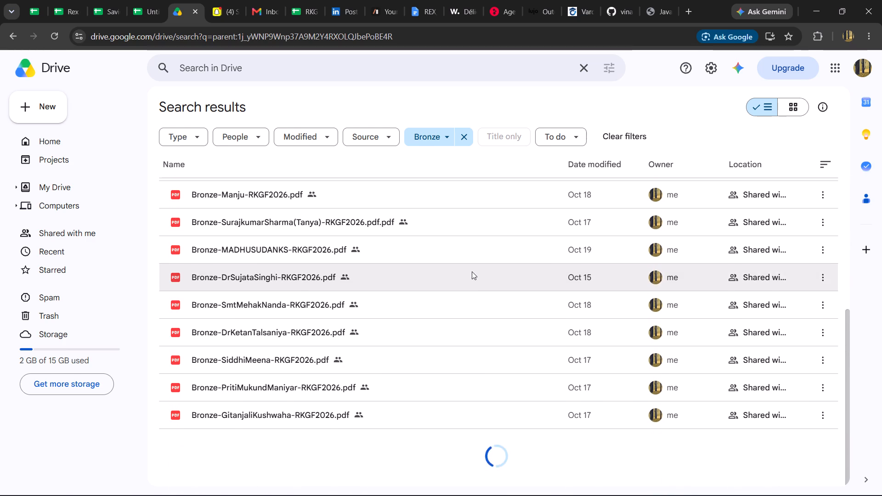
scroll(472, 271, down, 4)
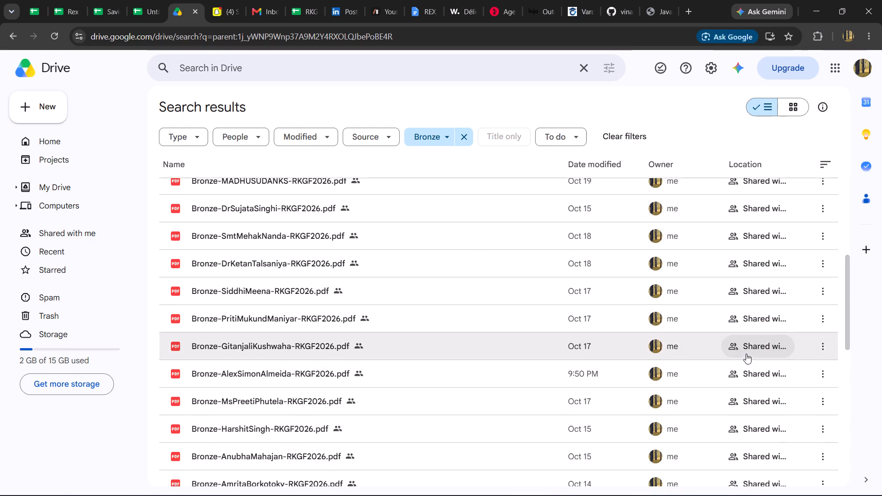
click(819, 375)
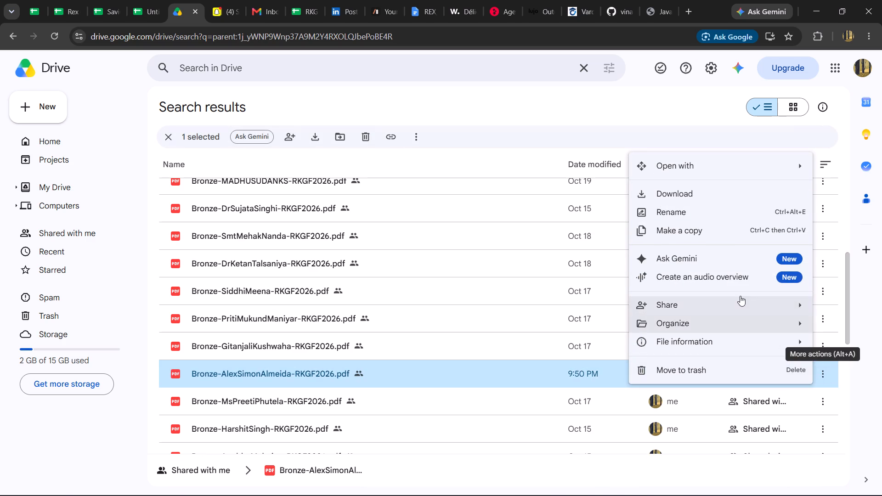
click(606, 325)
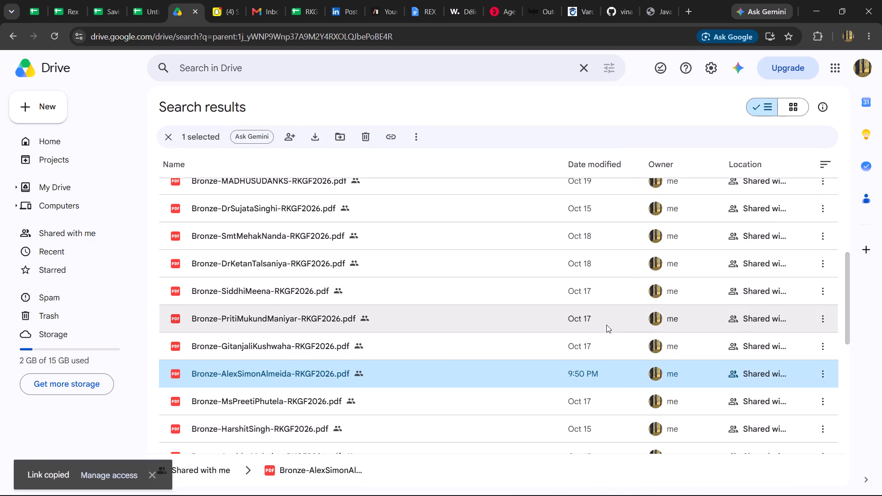
click(30, 11)
key(ctrl+v)
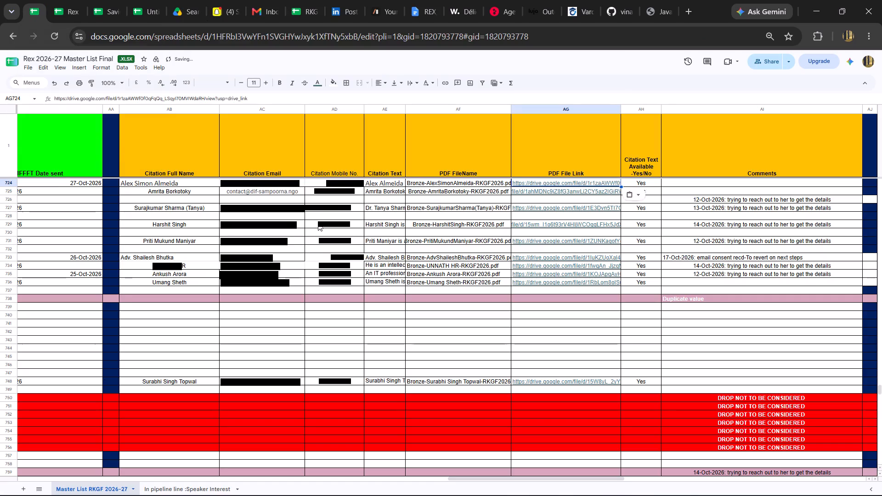
Enter 27-Oct-2026 as row 724's Certificate Link Sent date and Yes under Certificate Link Sent- Yes/No.
key(Right)
key(Right)
key(Right)
key(Right)
key(Right)
key(Left)
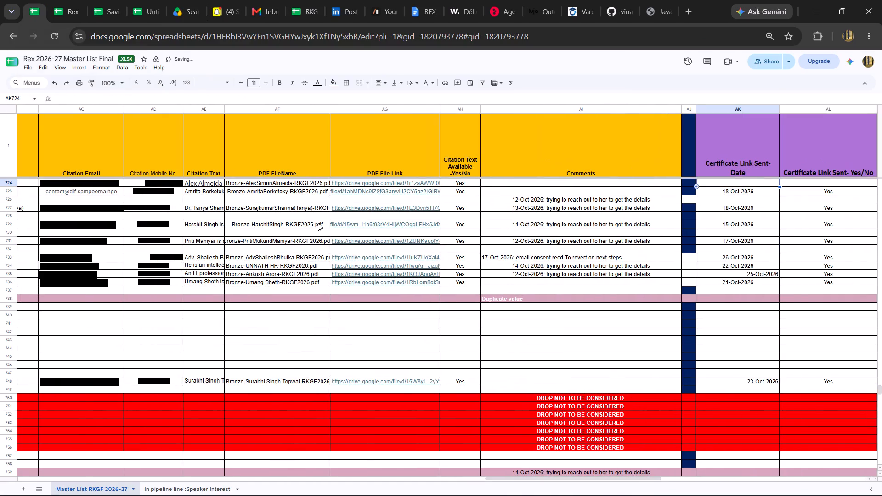
text(27-Oct)
text(-2026)
key(Right)
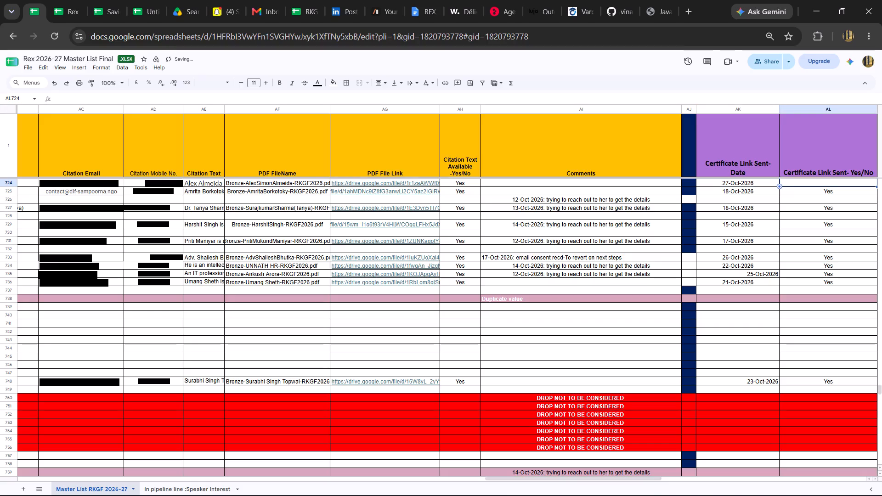
text(Yes)
key(Right)
Copy row 724's Citation Email from the master list into the Send GIFFT list of the Untitled spreadsheet, below the existing entries.
key(Right)
key(Right)
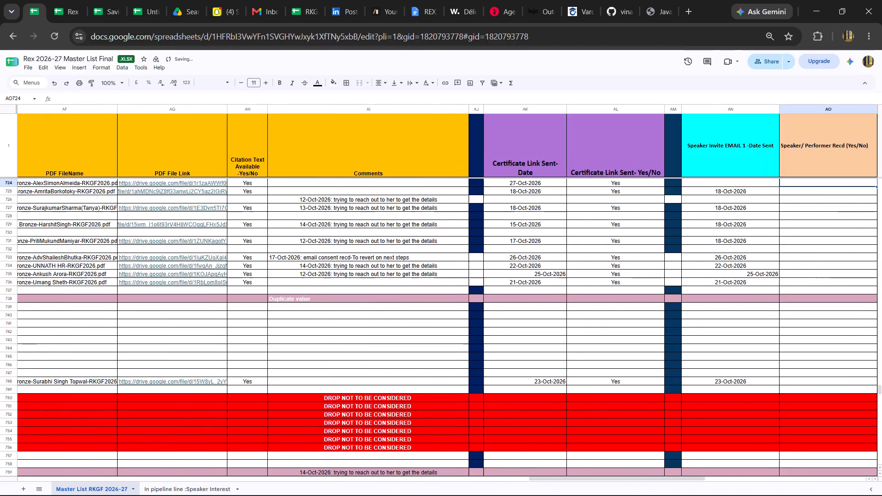
key(Right)
key(Right)
key(Left)
key(Left)
key(Left)
key(Left)
key(Left)
key(Left)
key(Left)
key(Left)
key(Left)
key(Left)
key(Left)
key(Left)
key(Left)
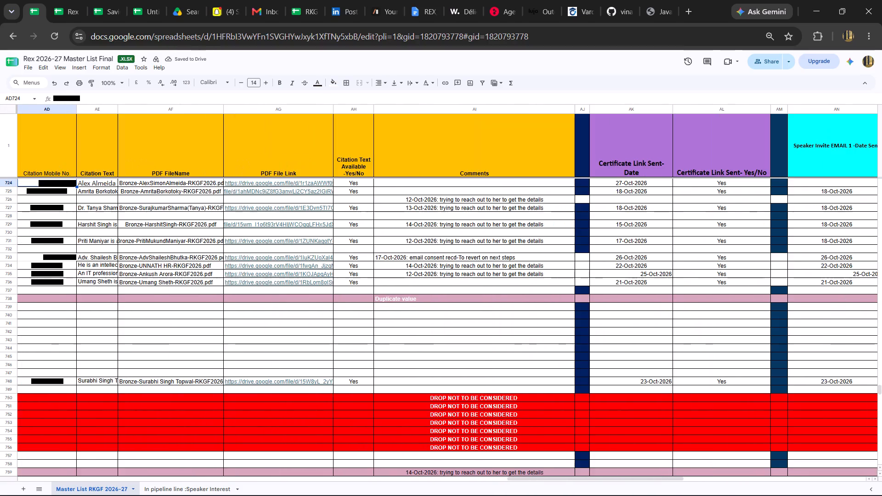
key(Left)
key(Left)
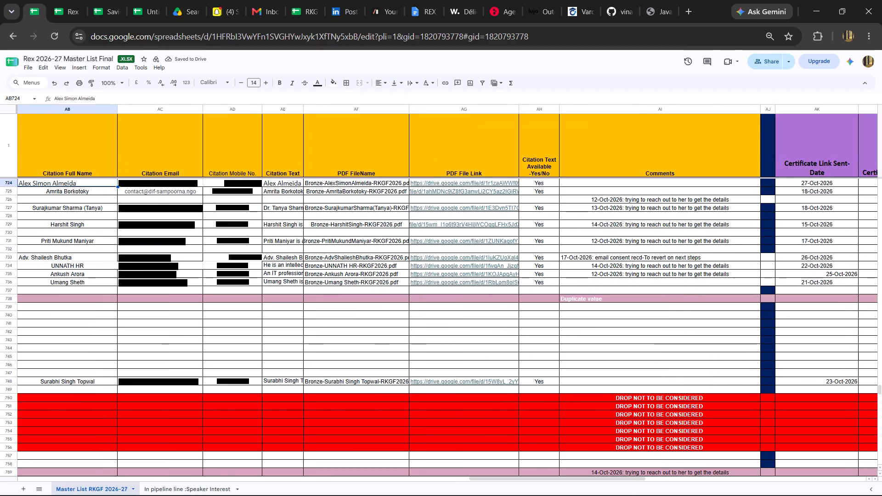
key(Down)
key(Up)
key(Right)
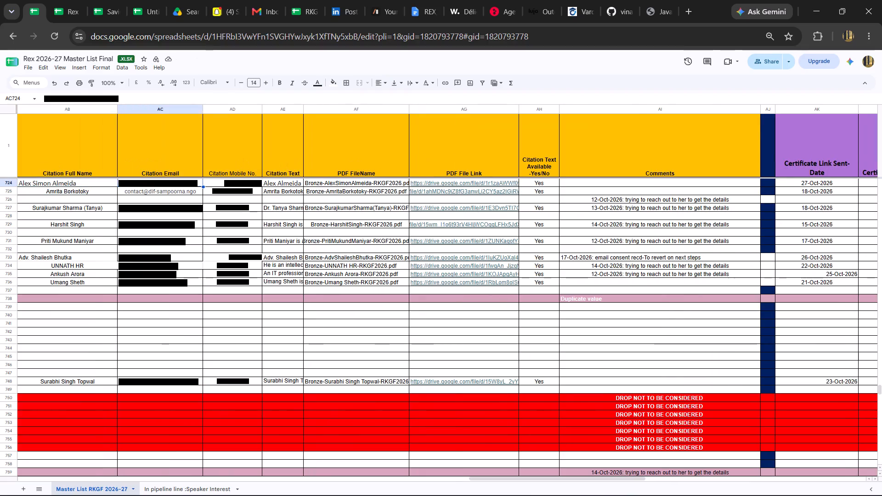
key(ctrl+c)
key(ctrl+Tab)
key(ctrl+Tab)
key(ctrl+Tab)
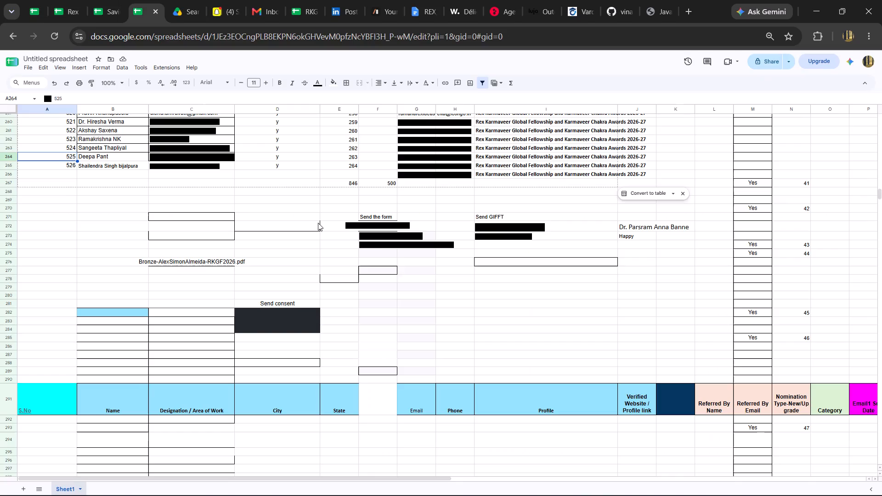
key(Up)
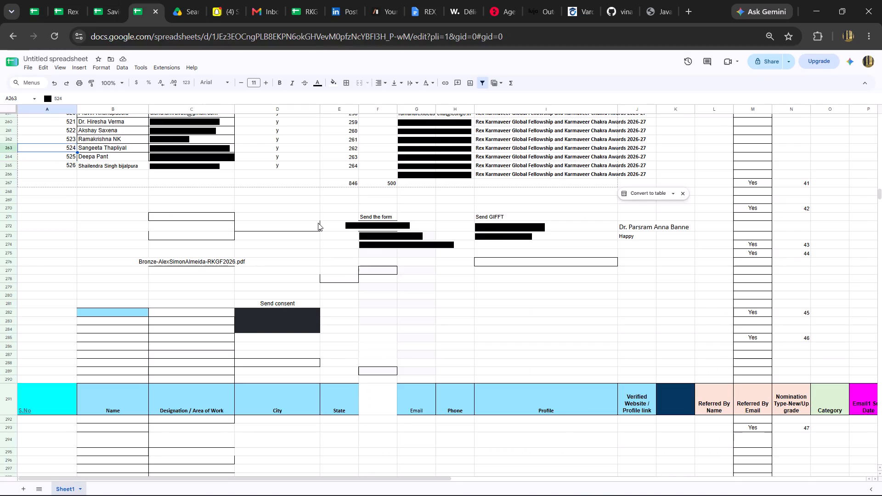
key(Down)
key(Down)
key(Down)
key(Down)
key(Down)
key(Down)
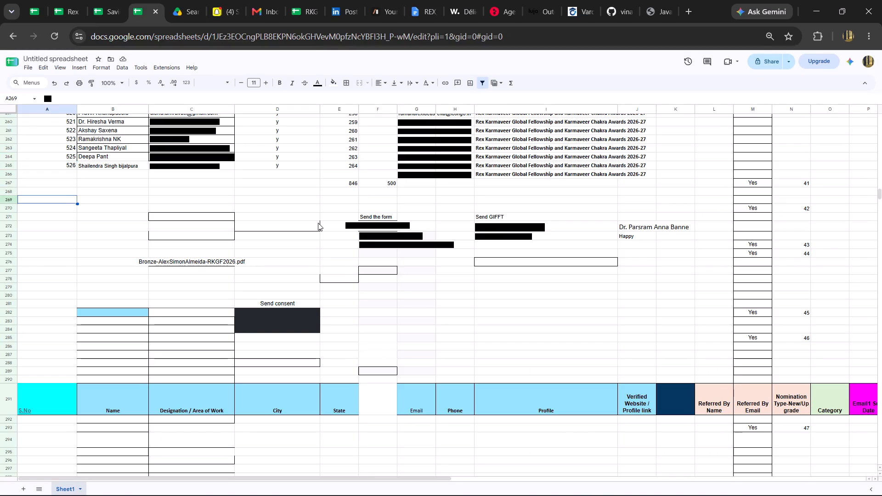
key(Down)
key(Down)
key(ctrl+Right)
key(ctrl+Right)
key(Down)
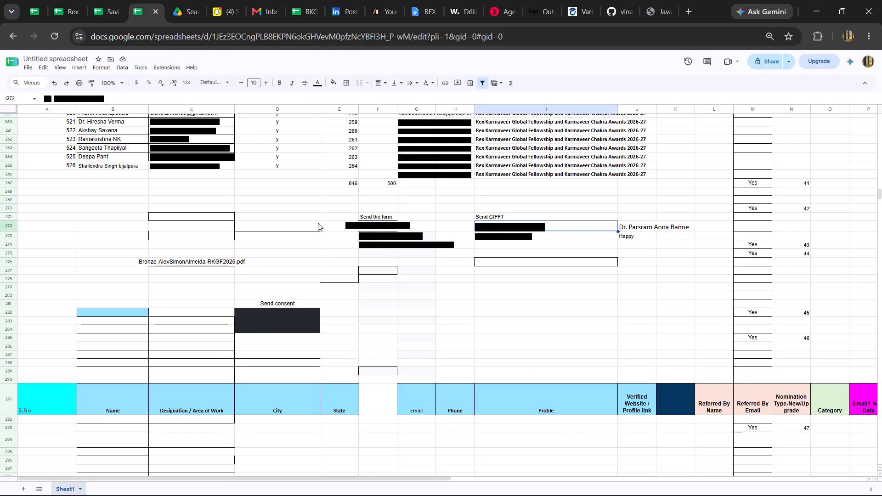
Paste row 724's copied Citation Email into cell I274 of the Send GIFFT list, below the existing entries.
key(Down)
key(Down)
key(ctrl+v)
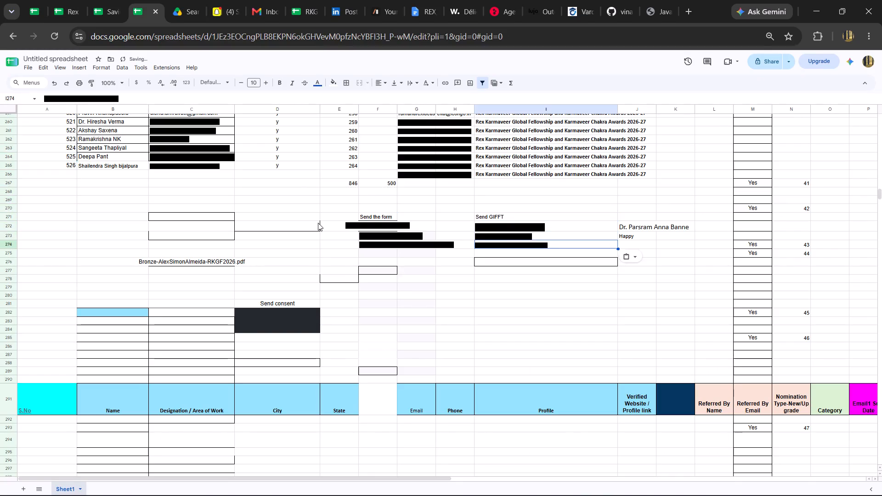
Copy row 724's Citation Full Name from the master list into cell J274 of the Untitled spreadsheet, beside the pasted email.
click(34, 7)
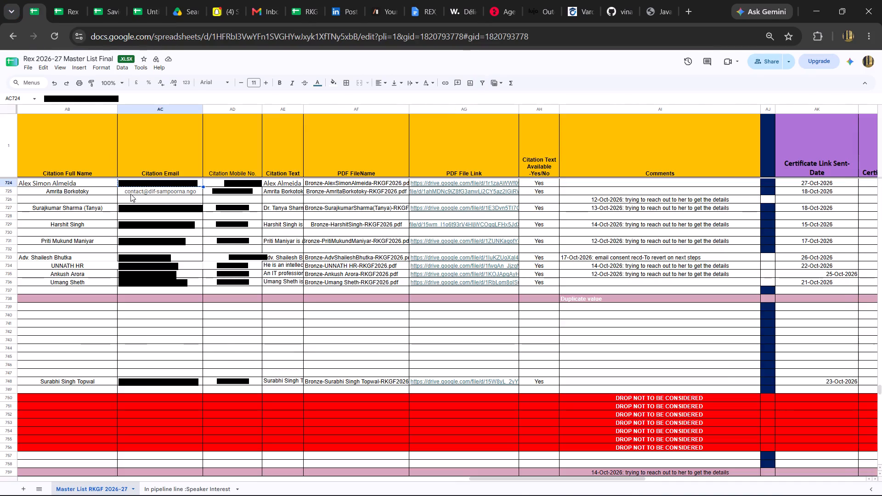
key(Left)
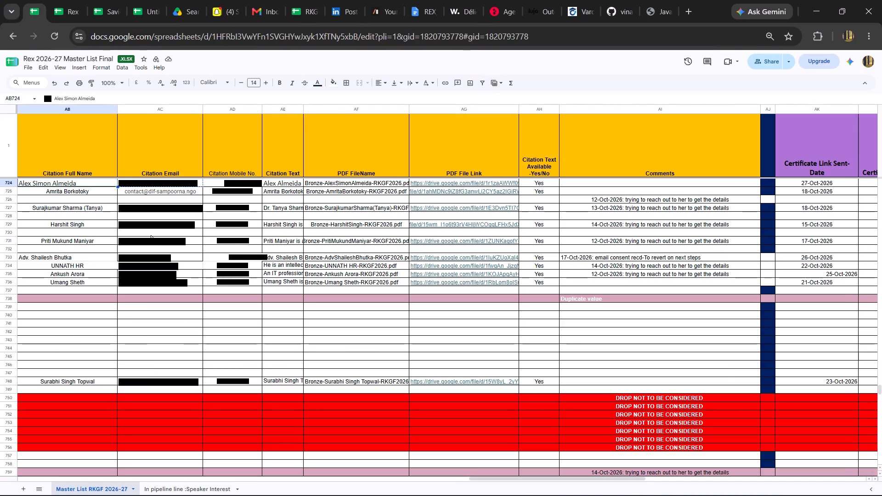
key(ctrl+c)
click(151, 11)
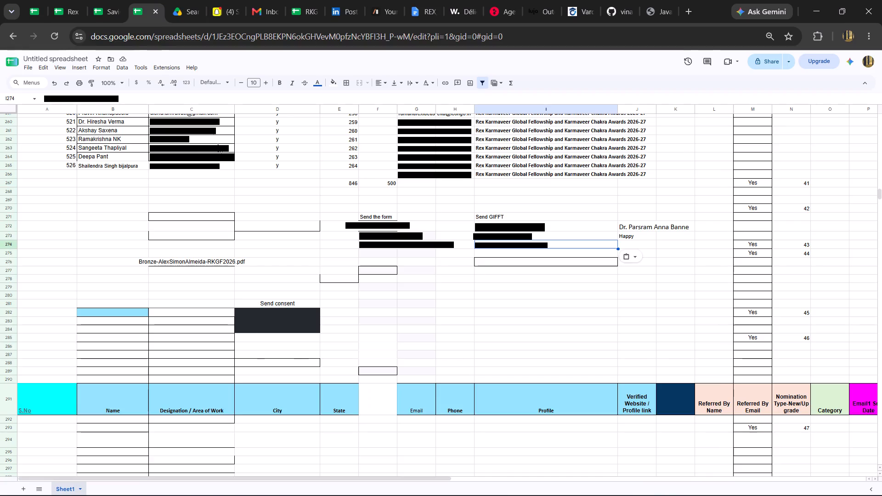
key(Right)
key(ctrl+v)
key(Left)
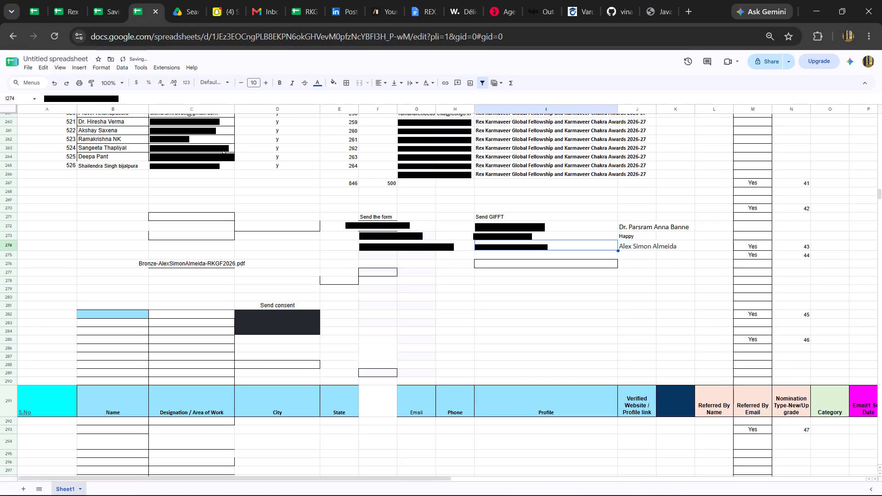
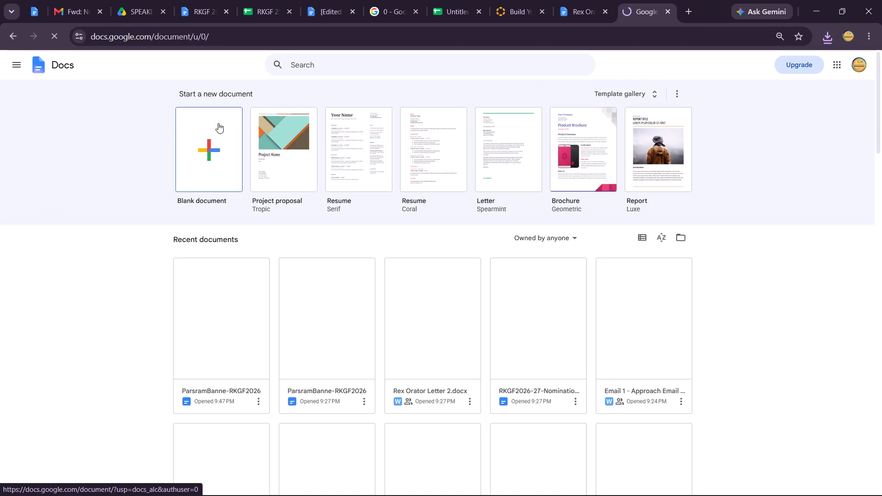
Upload the newest nominee's …-RKGF2026 Word form from the Downloads folder into Google Docs.
click(679, 240)
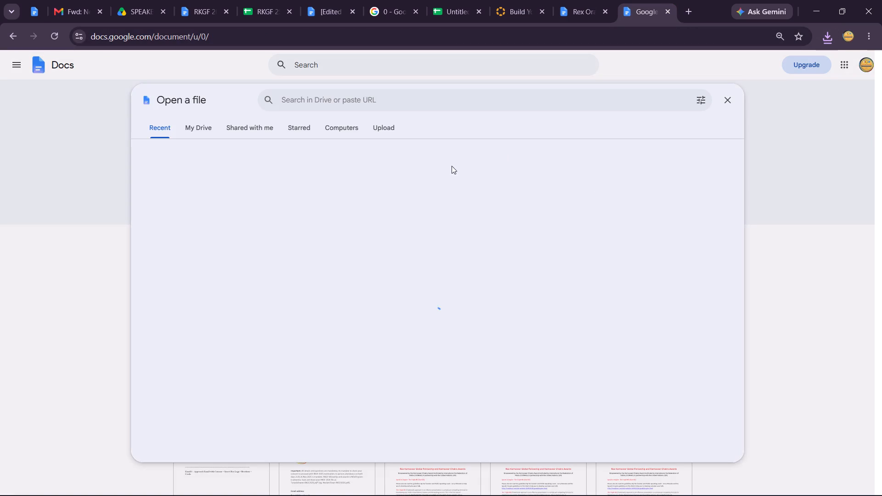
click(380, 131)
click(441, 318)
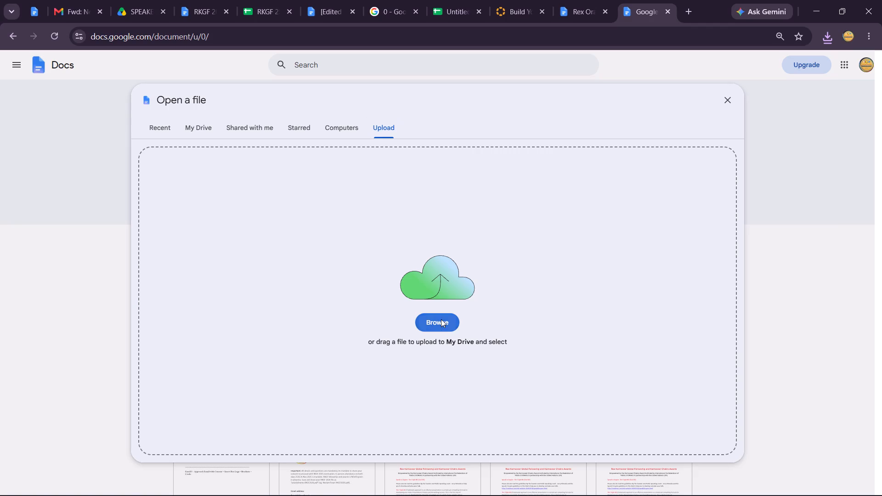
click(128, 105)
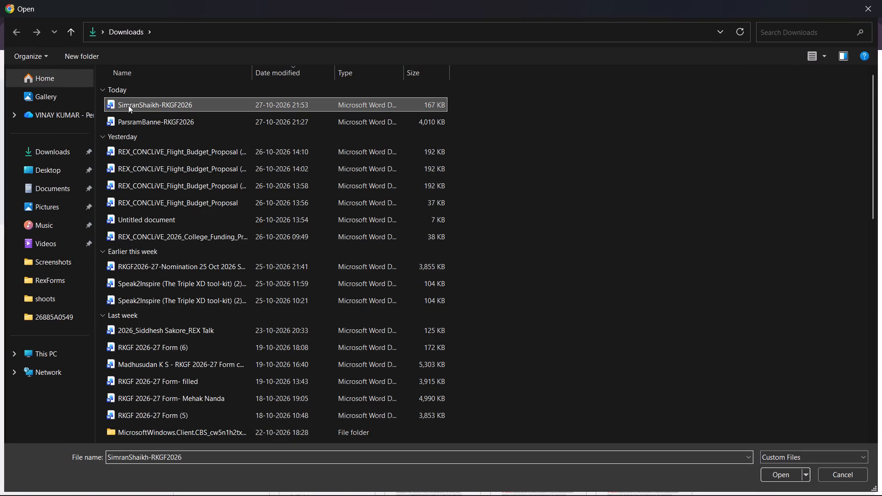
Open the newest RKGF2026 nomination form from the Downloads folder in Google Docs.
key(Return)
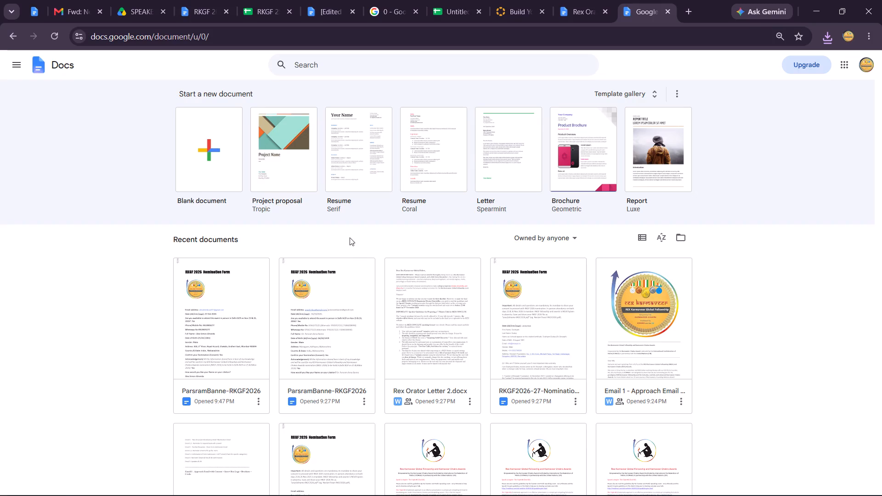
Copy the nominee's email address from the opened form and find the matching row in the RKGF 2026-27 master list.
scroll(367, 310, down, 1)
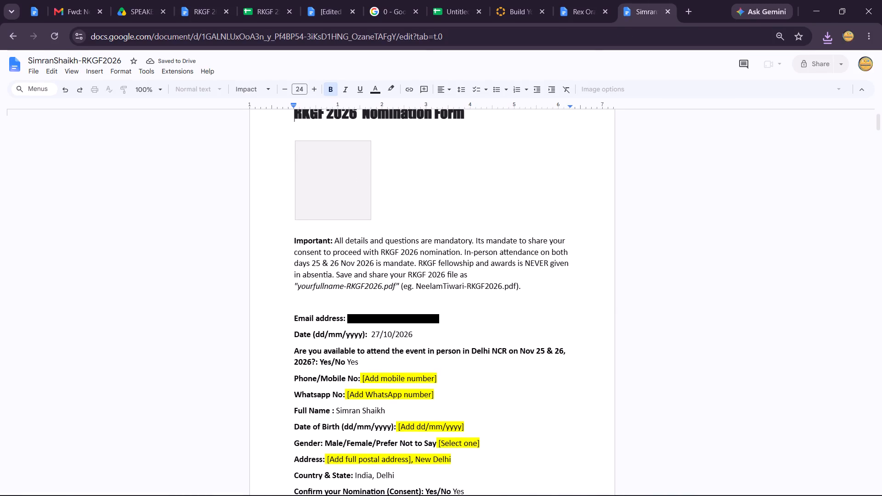
drag(346, 321, 447, 322)
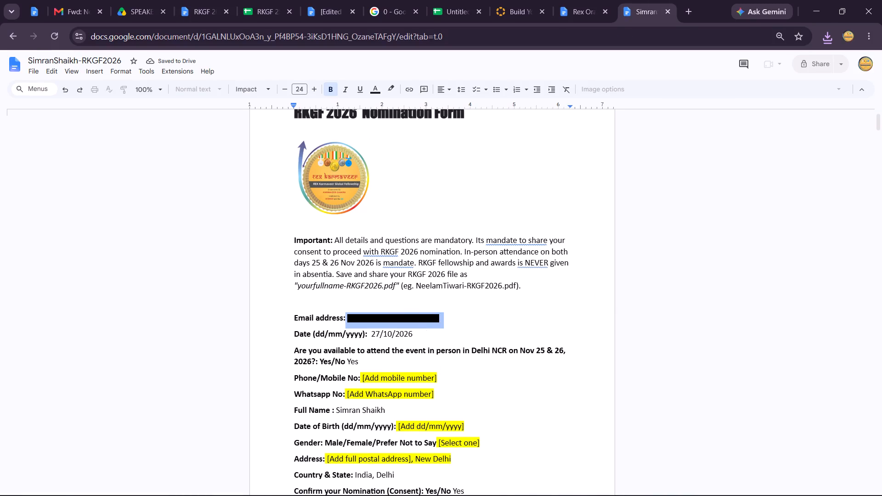
drag(447, 322, 447, 322)
key(ctrl+c)
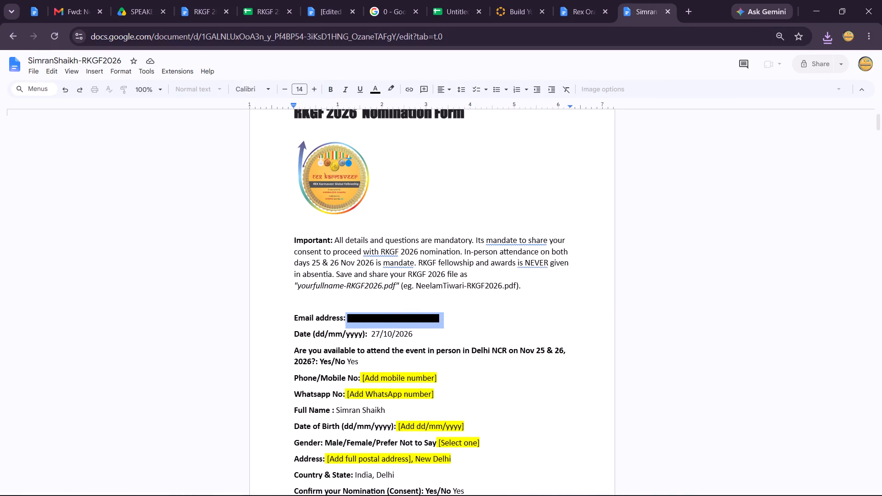
key(alt+Tab)
click(37, 18)
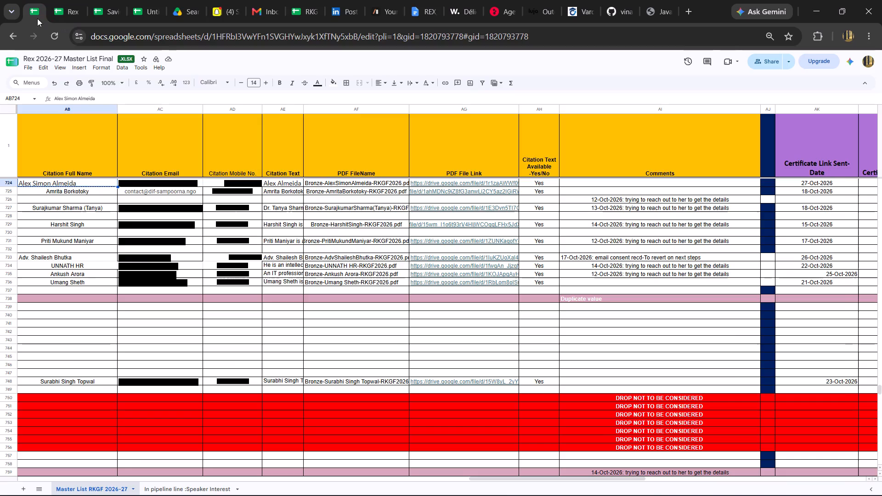
key(ctrl+h)
key(ctrl+v)
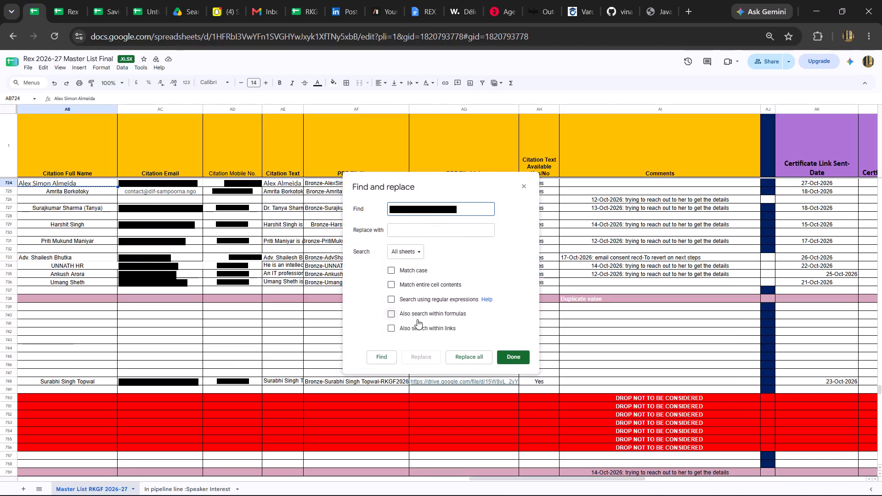
key(ctrl+Left)
key(ctrl+Left)
key(ctrl+Left)
key(ctrl+Left)
key(ctrl+Left)
key(BackSpace)
key(BackSpace)
key(Return)
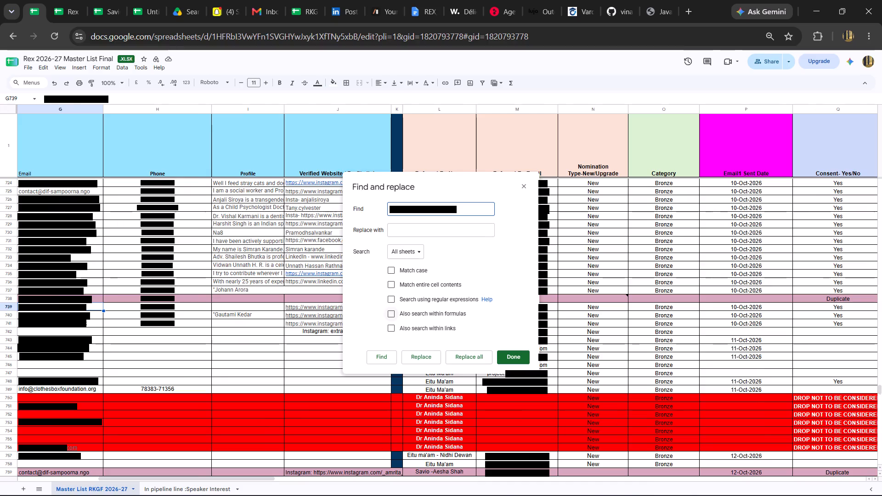
key(Escape)
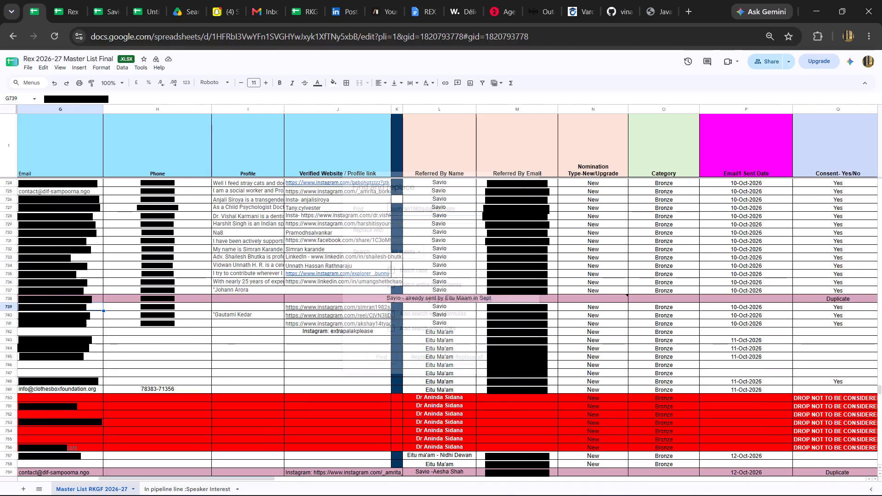
Review row 739's consent, form, confirmation and citation columns in the master list, finishing on its Form PDF Submitted cell.
key(Right)
key(Right)
key(Right)
key(Right)
key(Right)
key(Right)
key(Right)
key(Right)
key(Right)
key(Right)
key(Right)
key(Right)
key(Right)
key(Right)
key(Right)
key(Right)
key(Right)
key(Right)
key(Right)
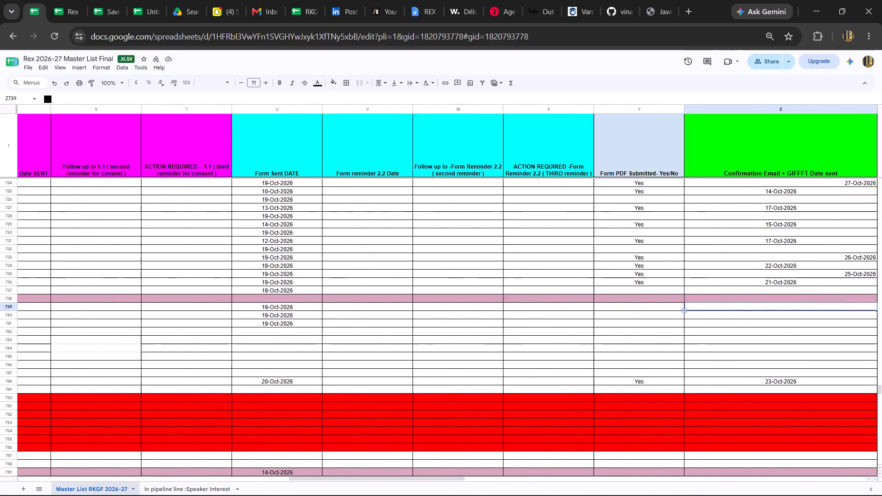
key(Right)
key(Right)
key(Right)
key(Right)
key(Left)
key(Left)
key(Left)
key(Left)
key(Left)
key(Left)
key(Left)
key(Left)
key(Left)
key(Left)
key(Left)
key(Left)
key(Left)
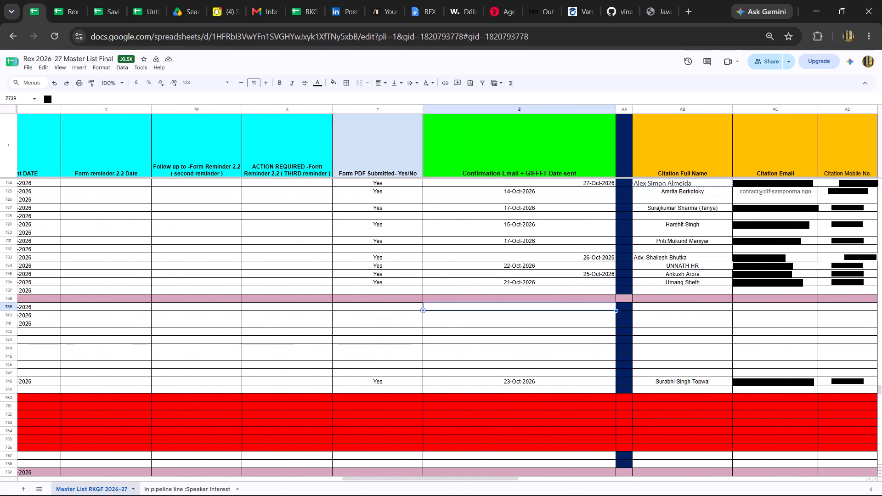
key(Right)
key(Right)
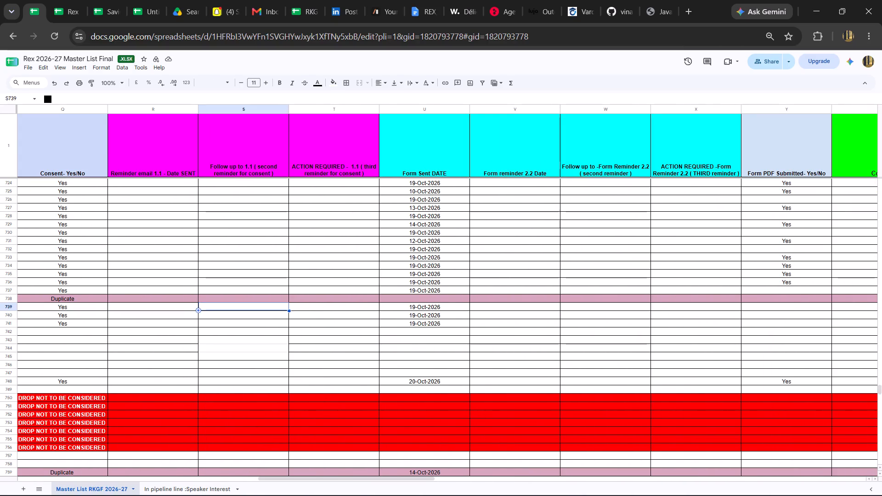
key(Right)
key(Right)
key(Right)
key(Right)
key(Right)
key(Right)
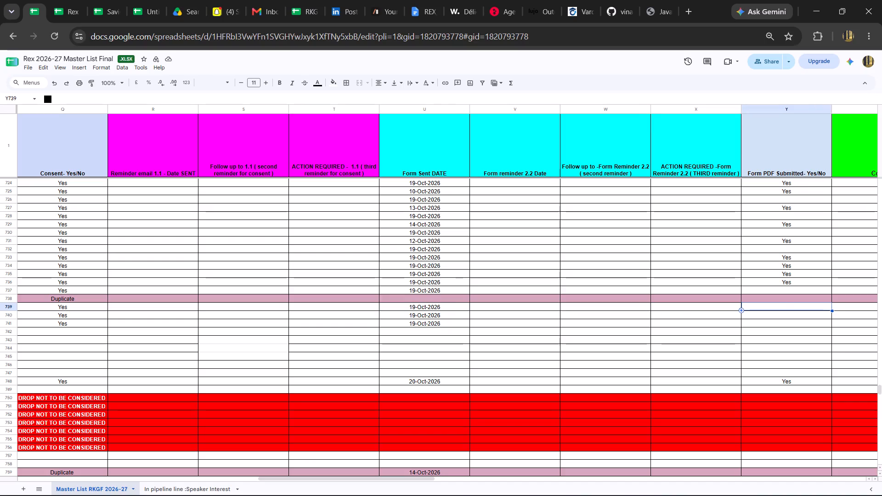
Mark row 739's Form PDF Submitted as Yes and set its Confirmation Email + GIFFFT date to 27-Oct-2026.
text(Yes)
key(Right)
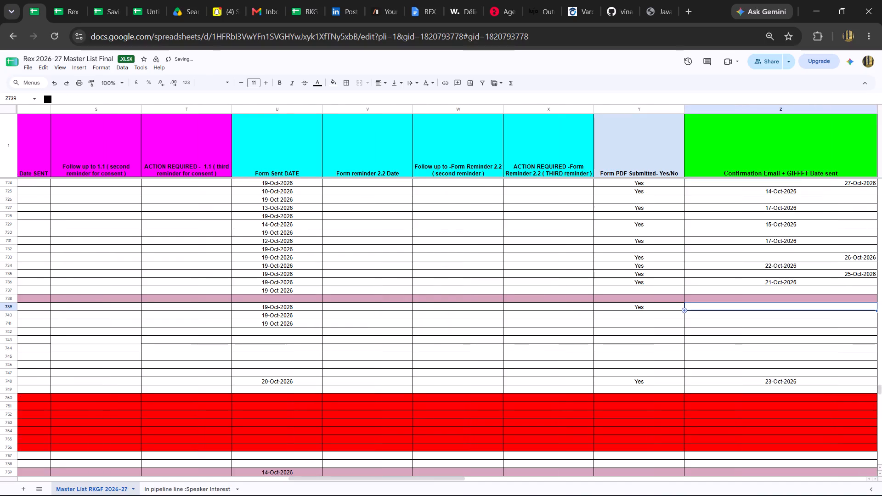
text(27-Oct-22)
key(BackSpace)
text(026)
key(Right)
Paste the email address copied from the nominee's form into row 739's Citation Email cell.
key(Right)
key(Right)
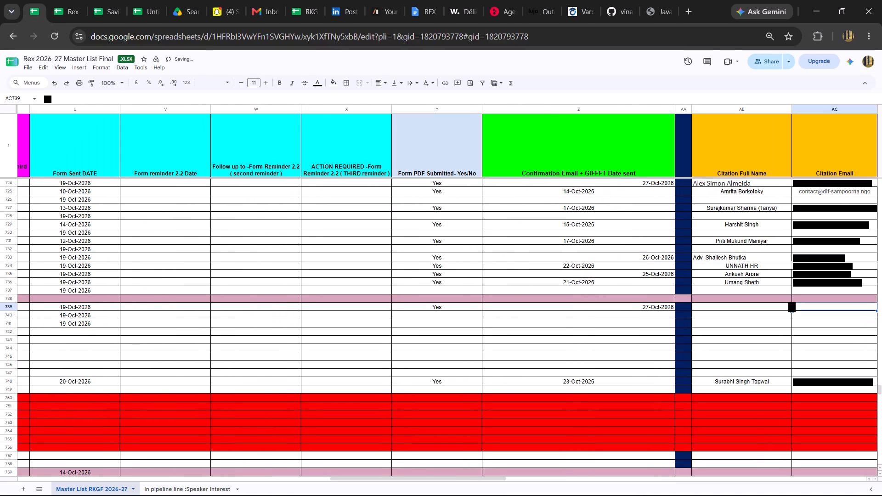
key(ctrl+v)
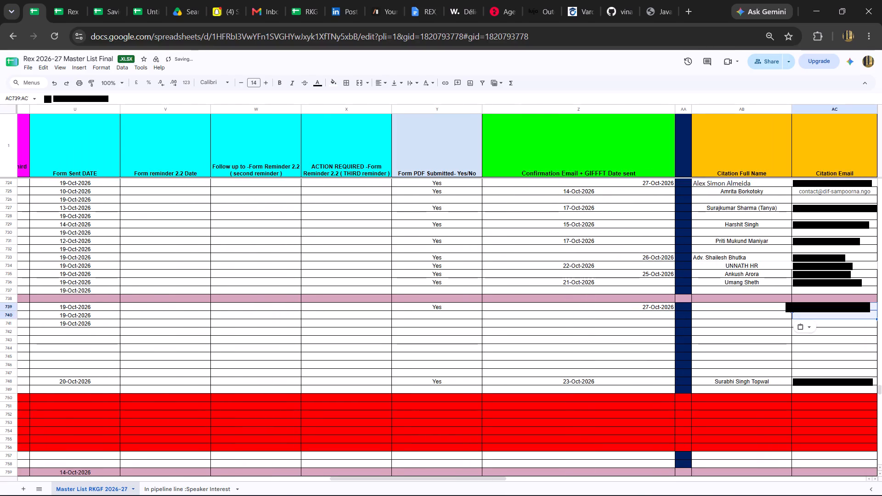
Check the personal details section of the nominee's opened form for the mobile number and full name.
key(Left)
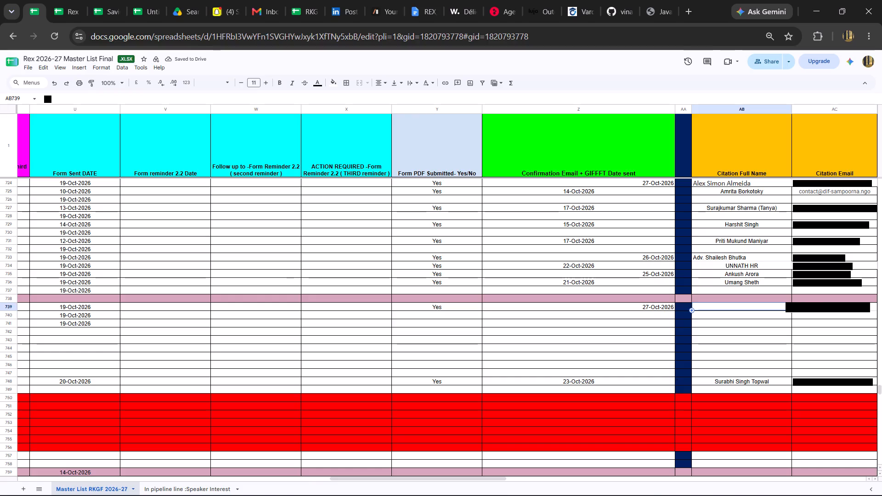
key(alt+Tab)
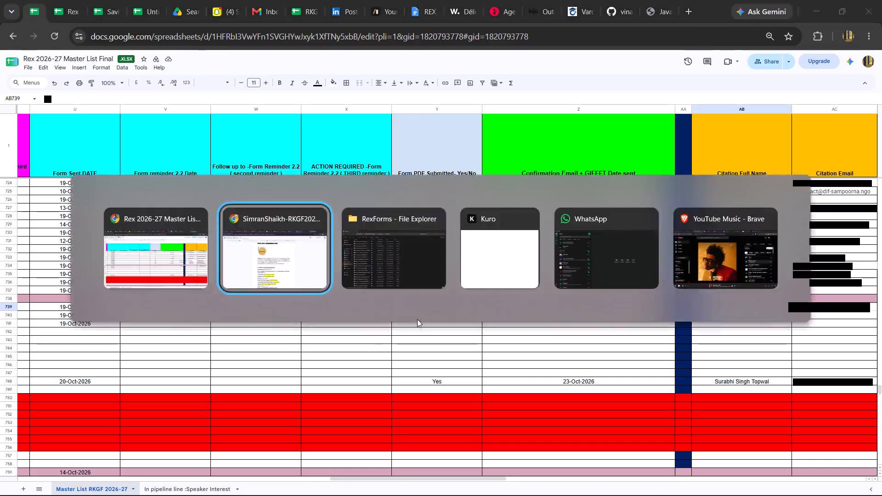
scroll(362, 343, down, 1)
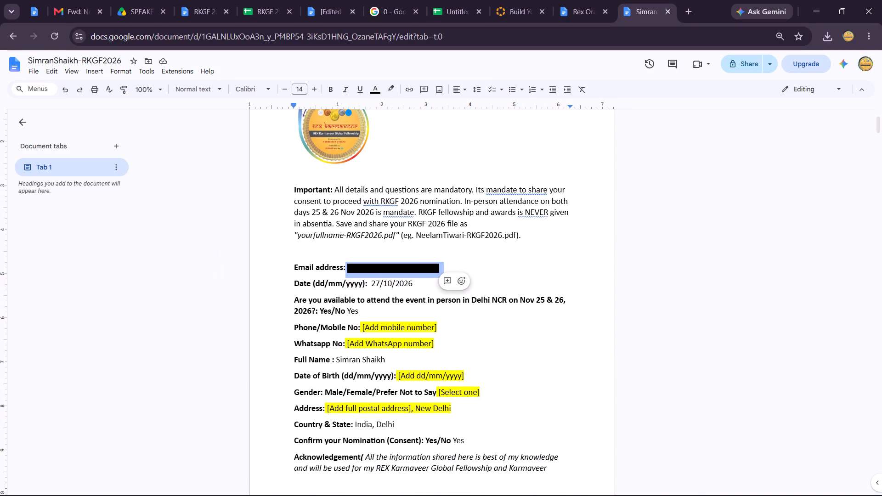
click(362, 343)
scroll(362, 343, down, 1)
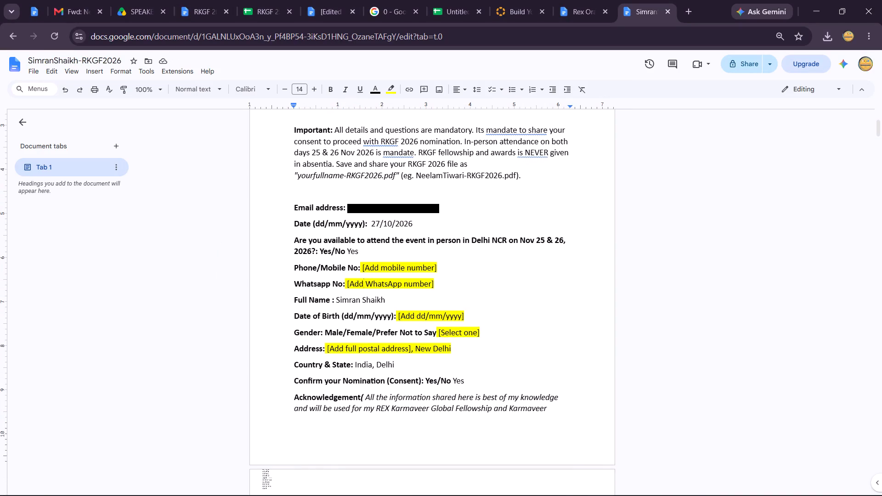
click(354, 353)
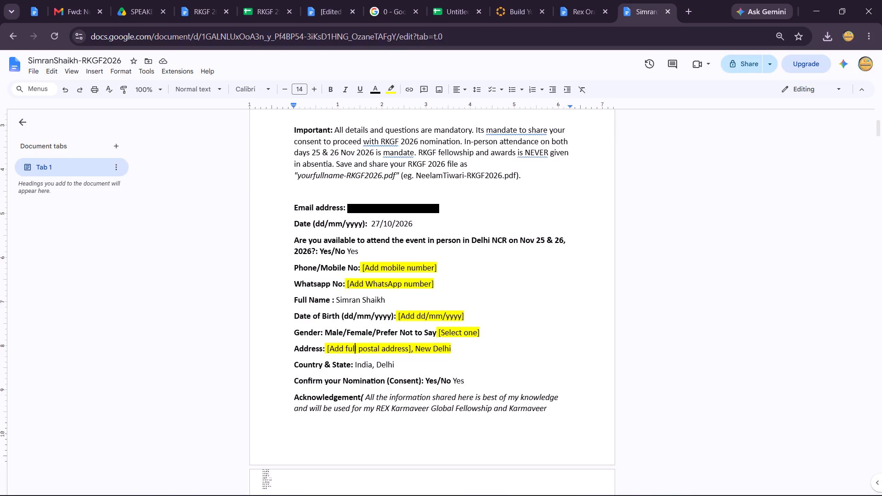
Copy row 739's phone number from the Phone column into its Citation Mobile No. cell in the master list.
key(alt+Tab)
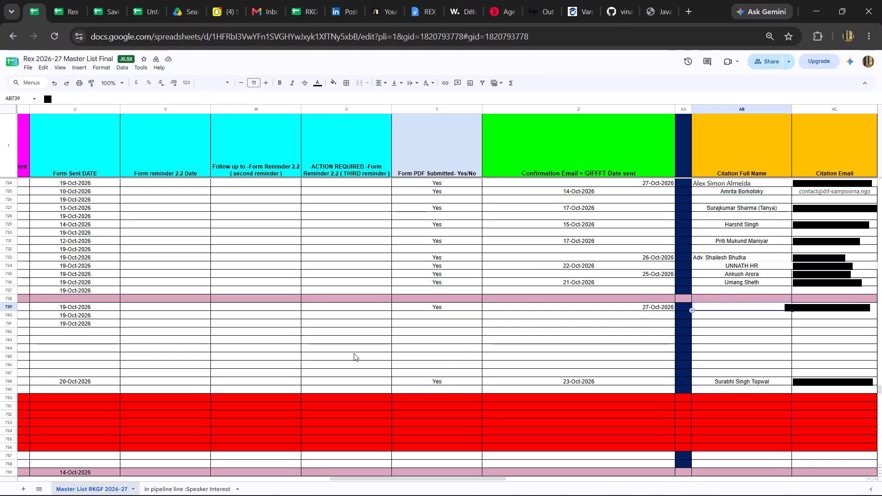
key(Left)
key(Left)
key(Left)
key(Left)
key(Left)
key(Left)
key(Left)
key(Left)
key(Left)
key(Left)
key(Left)
key(Left)
key(Left)
key(Left)
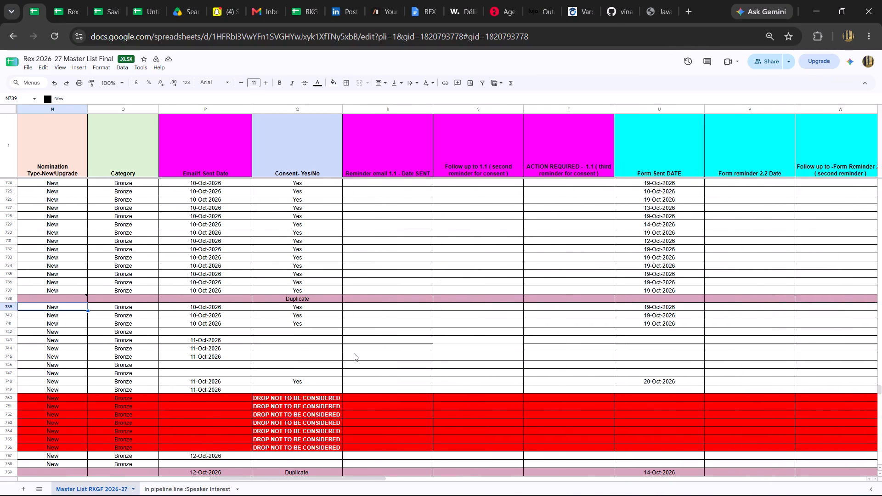
key(Left)
key(Left)
key(Left)
key(Left)
key(Left)
key(Left)
key(Left)
key(Left)
key(Left)
key(Left)
key(Left)
key(Left)
key(Left)
key(Left)
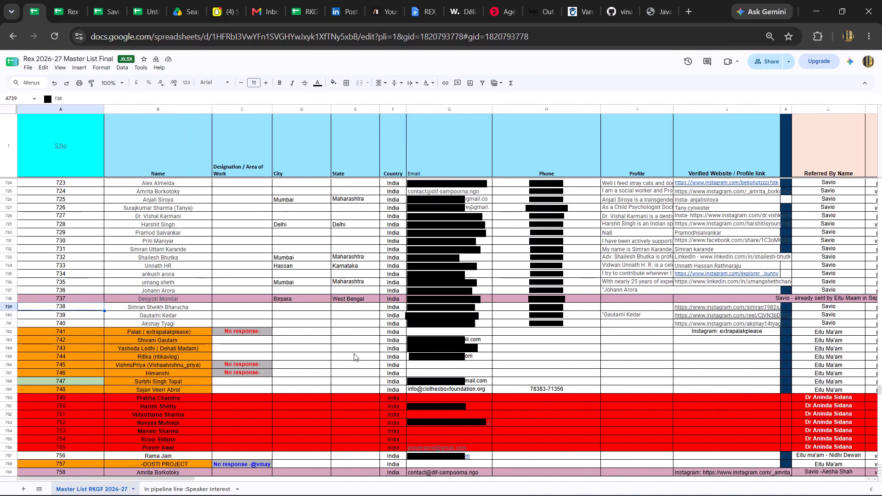
key(Left)
key(Right)
key(Right)
key(Right)
key(Right)
key(Right)
key(Right)
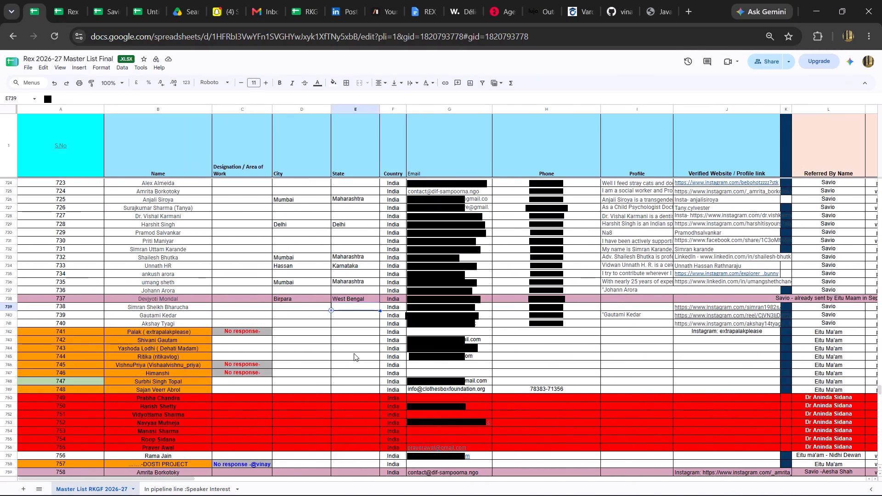
key(Right)
key(Right)
key(Left)
key(ctrl+c)
key(Right)
key(Right)
key(Right)
key(Right)
key(Right)
key(Right)
key(Right)
key(Right)
key(Right)
key(Right)
key(Right)
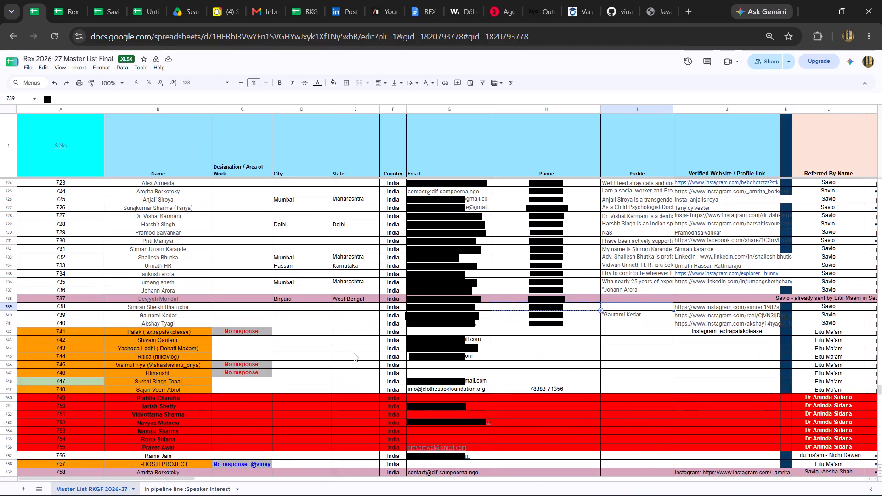
key(Right)
key(Right)
key(Right)
key(Right)
key(Right)
key(Right)
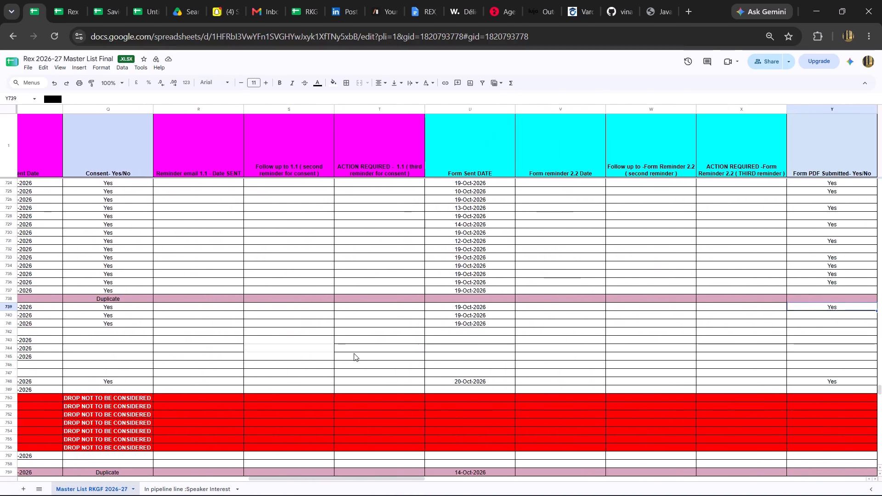
key(Right)
key(Right)
key(Right)
key(Right)
key(Right)
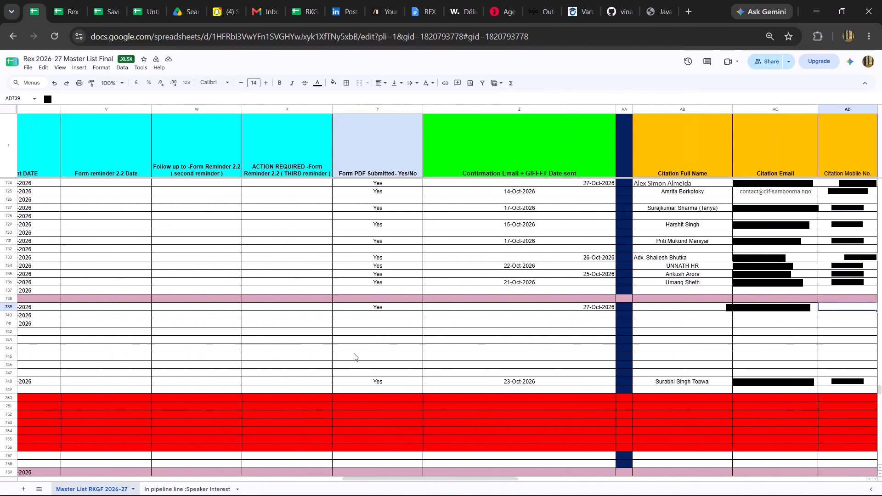
key(Right)
key(Left)
key(ctrl+v)
key(Left)
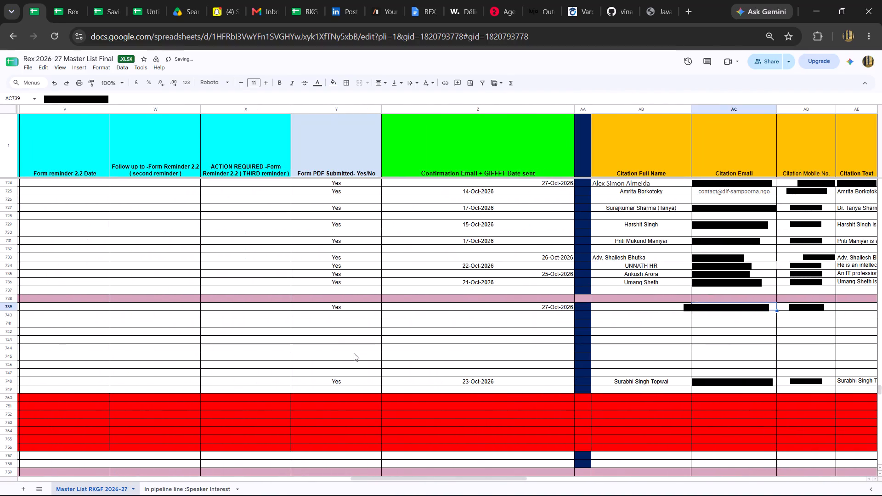
Locate the nominee's preferred citation name in the opened form, for row 739's Citation Full Name cell.
key(Left)
key(alt+Tab)
scroll(354, 353, down, 4)
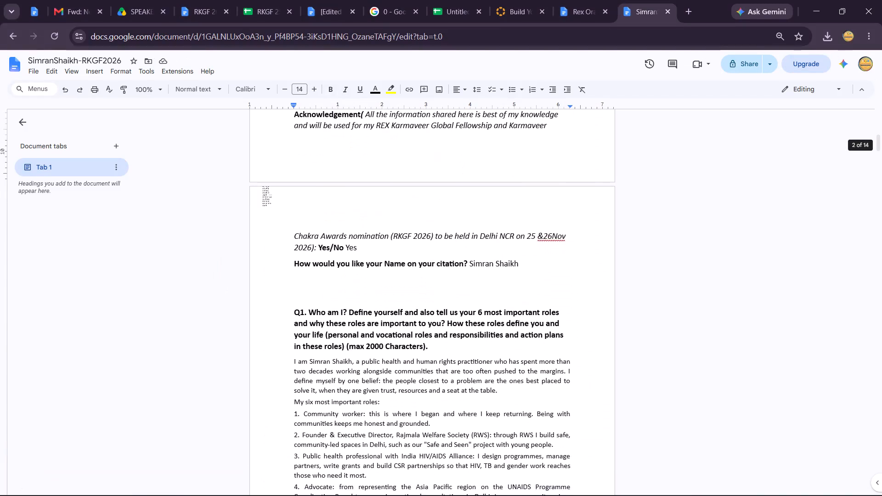
Copy the name requested for the citation from the nomination form into row 739's Citation Full Name cell in the master list.
scroll(354, 353, up, 6)
scroll(354, 353, down, 2)
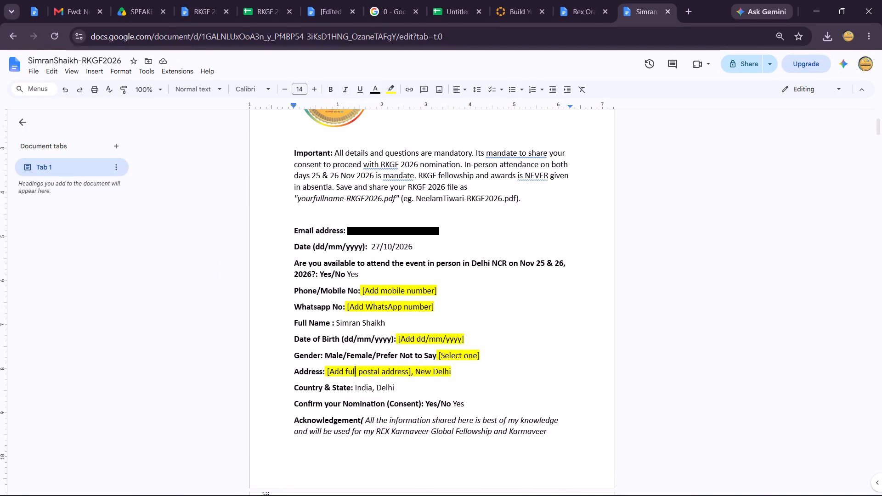
click(436, 354)
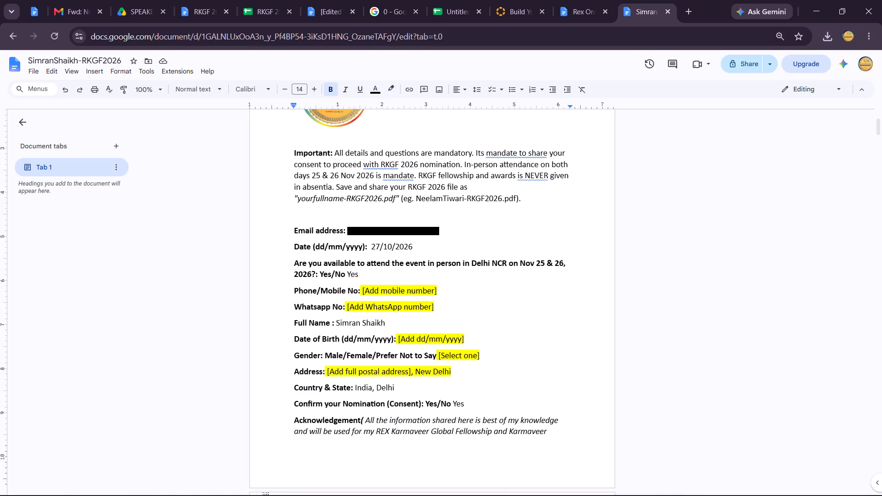
click(453, 360)
scroll(453, 360, down, 1)
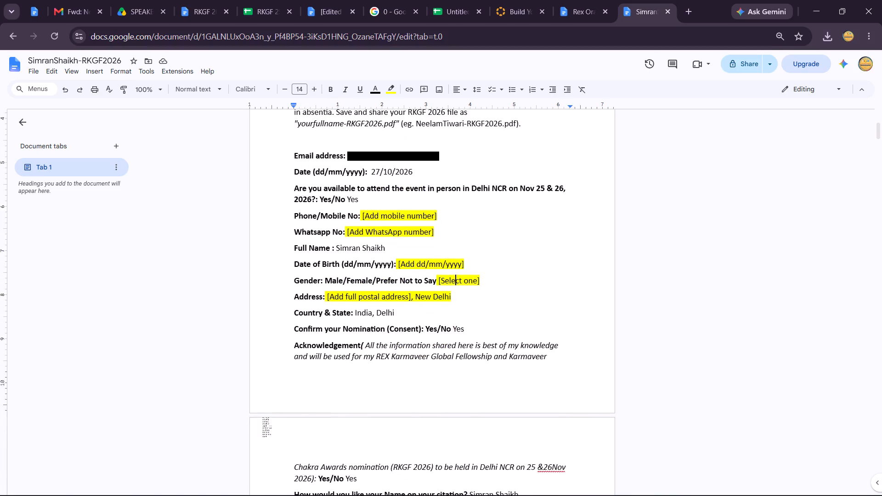
scroll(453, 360, down, 2)
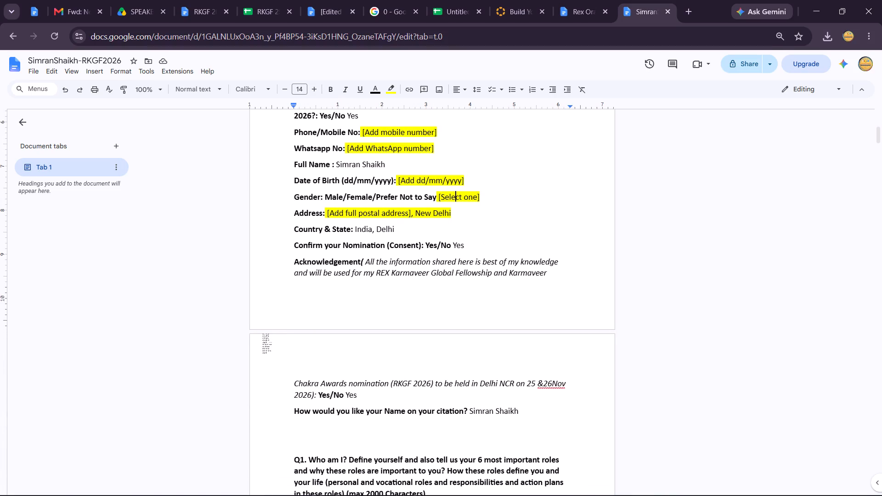
drag(469, 412, 519, 408)
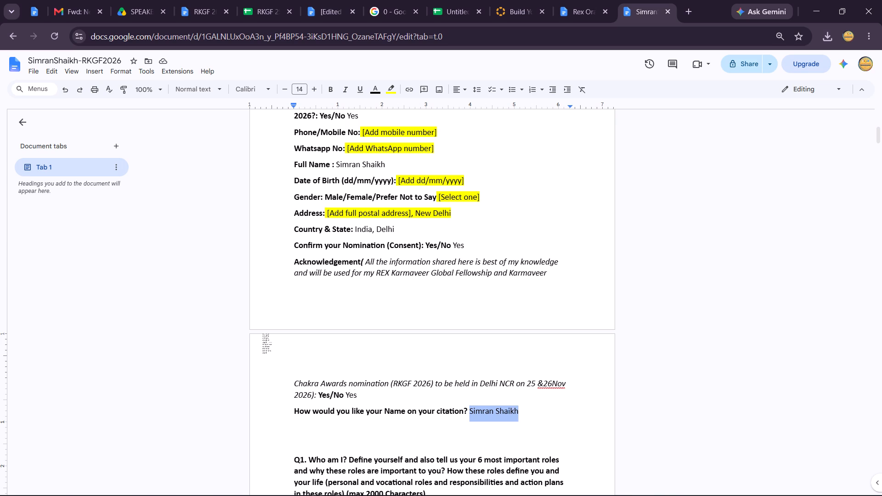
drag(519, 408, 519, 407)
key(ctrl+c)
key(alt+Tab)
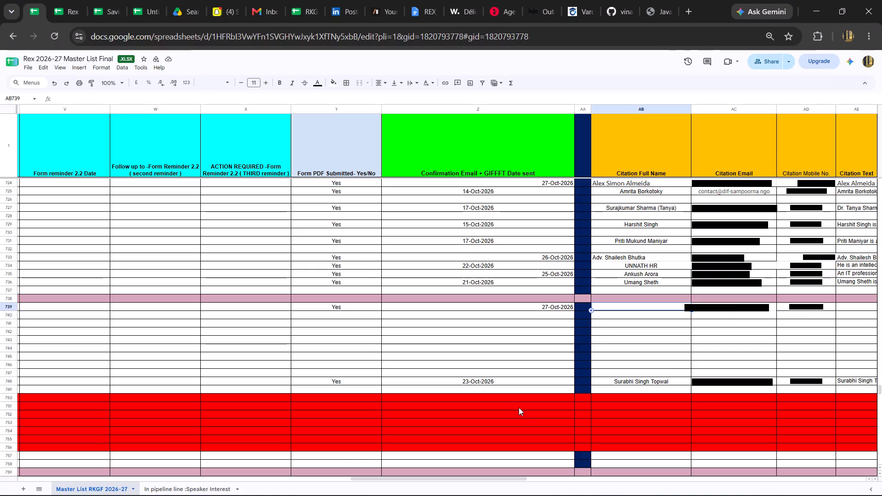
key(ctrl+v)
Copy the Q17 brief profile summary from the nomination form into row 739's Citation Text cell in the master list.
key(Right)
key(Right)
key(Right)
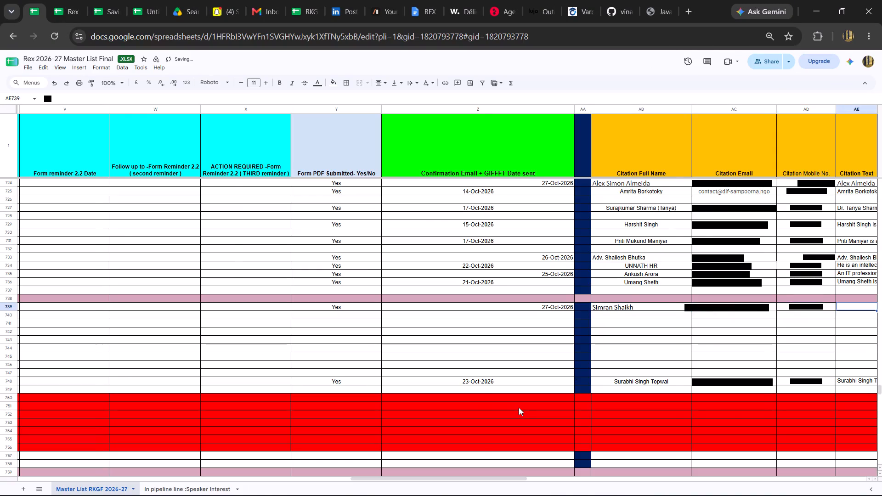
key(Right)
key(Right)
key(Left)
key(Left)
key(alt+Tab)
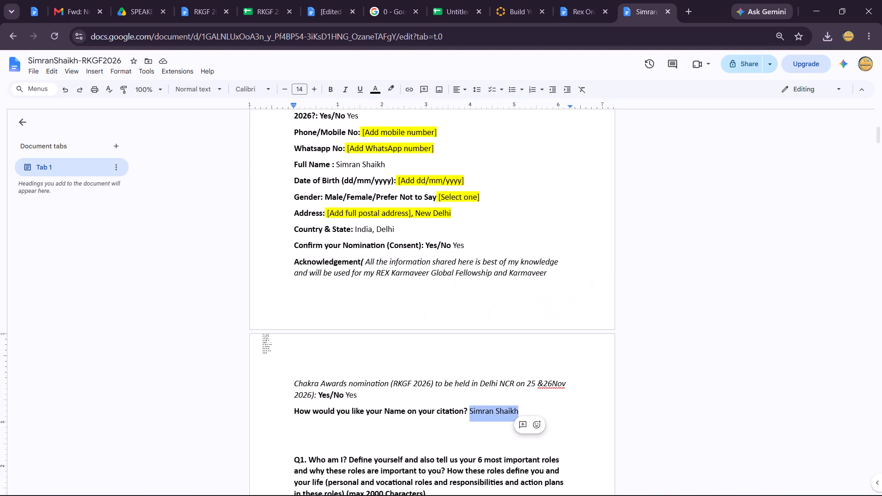
scroll(519, 407, down, 19)
scroll(519, 407, up, 1)
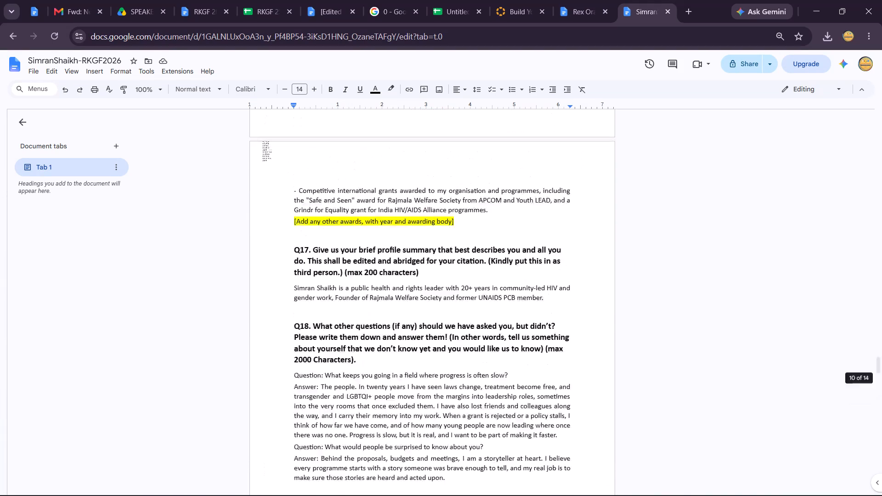
scroll(519, 407, up, 2)
scroll(519, 407, down, 2)
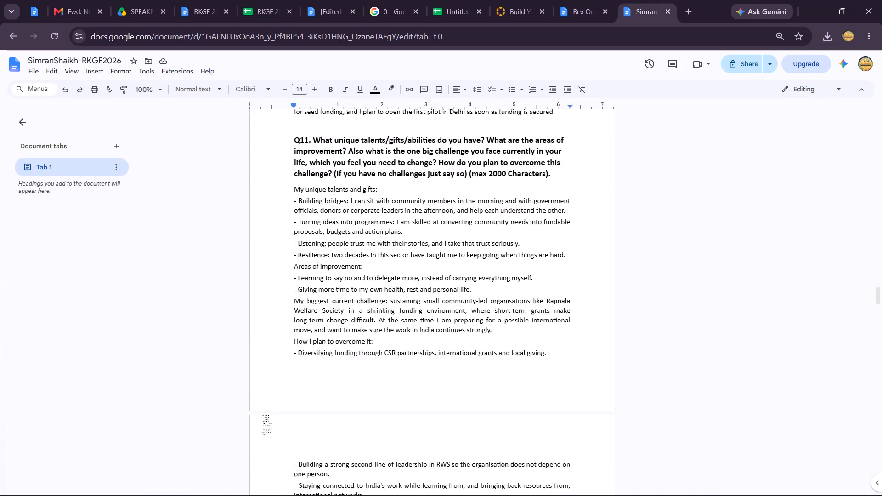
scroll(519, 407, down, 7)
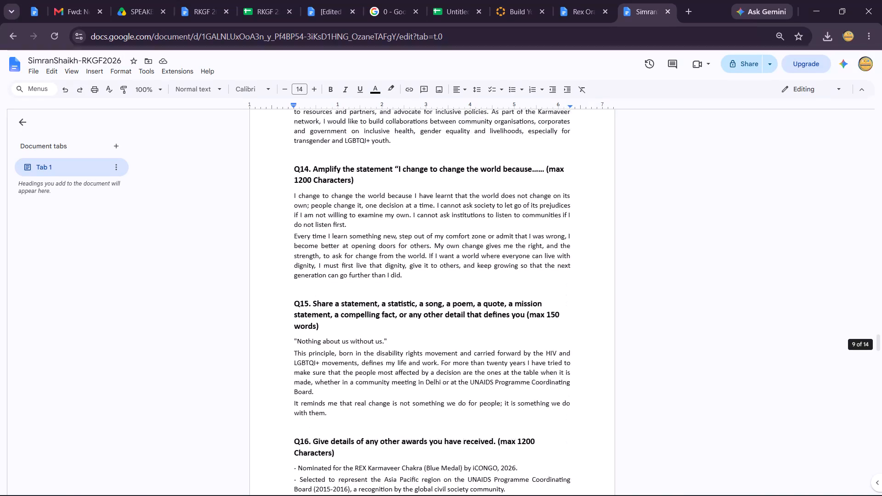
scroll(519, 407, down, 7)
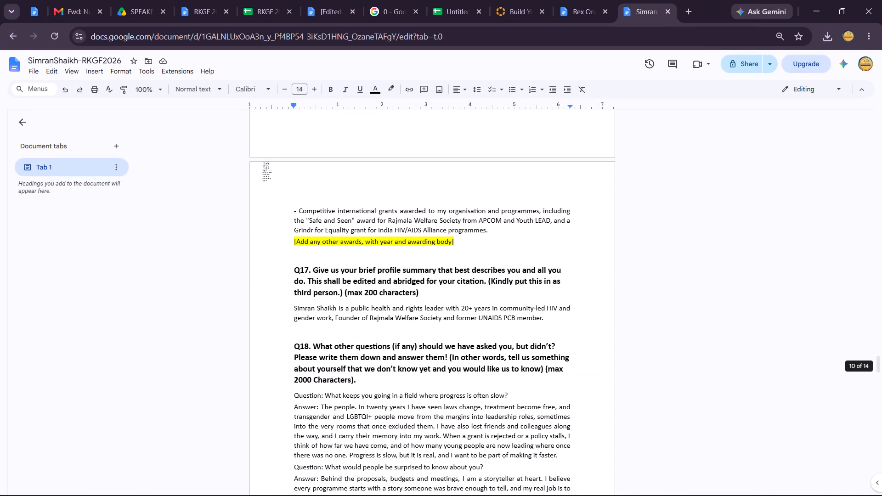
drag(550, 322, 318, 323)
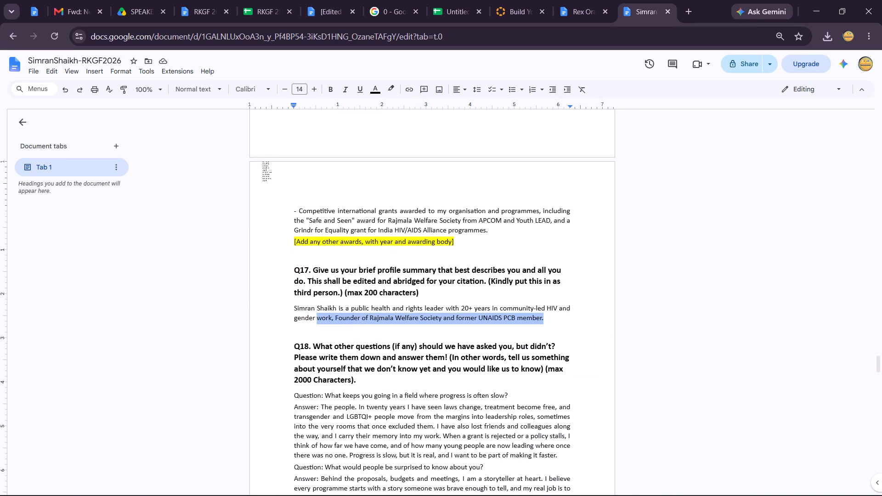
drag(318, 323, 285, 311)
key(ctrl+c)
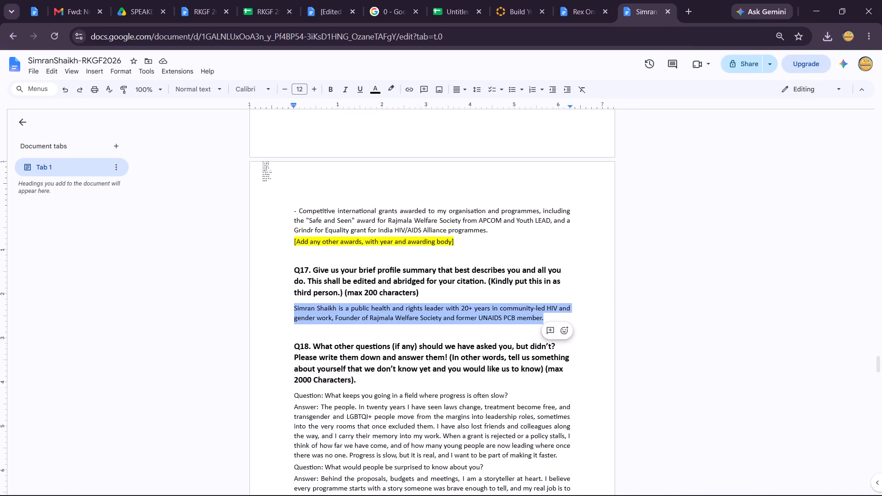
key(alt+Tab)
key(ctrl+v)
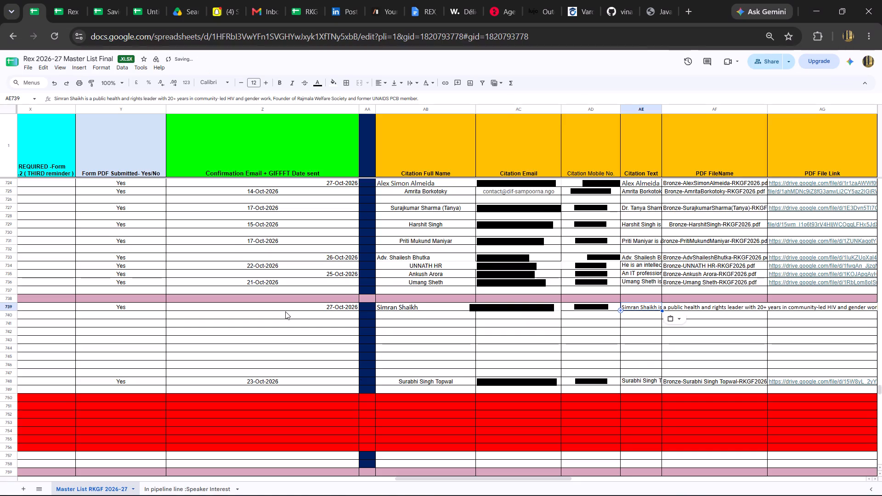
Copy row 739's Citation Full Name and select the row's empty PDF FileName cell.
key(Right)
key(Left)
key(Left)
key(Left)
key(Left)
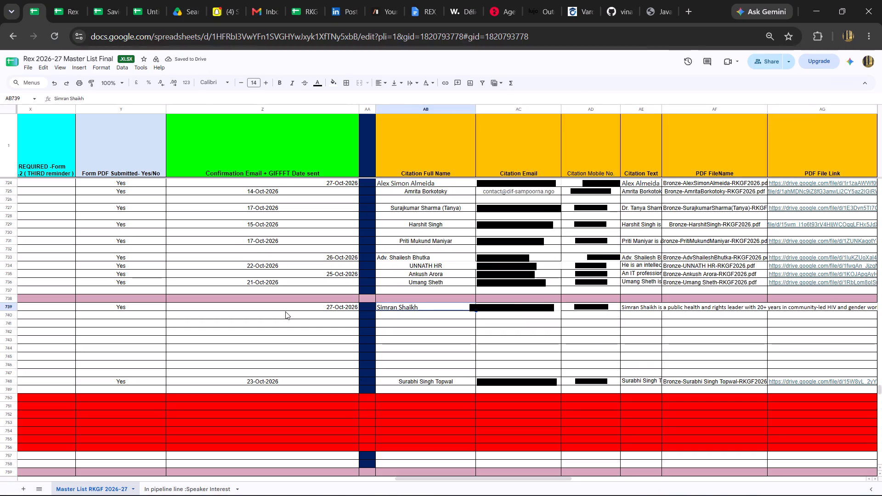
key(ctrl+c)
key(Right)
key(Right)
key(Right)
key(Right)
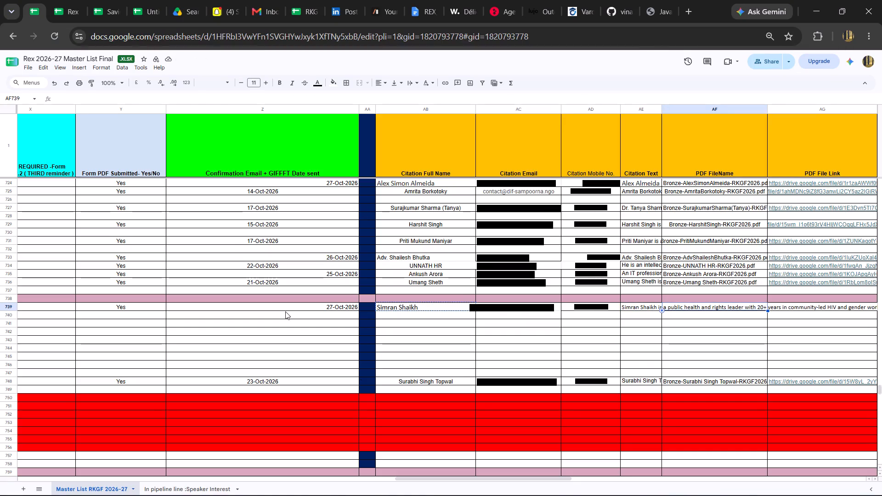
In the untitled spreadsheet's C276, replace the name in the Bronze-…-RKGF2026.pdf file name with the copied citation name, without spaces.
click(145, 14)
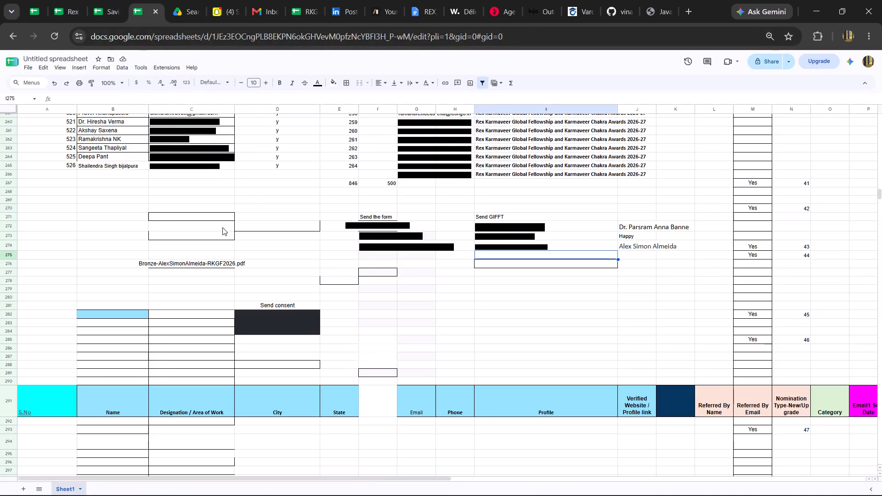
click(188, 262)
double_click(88, 99)
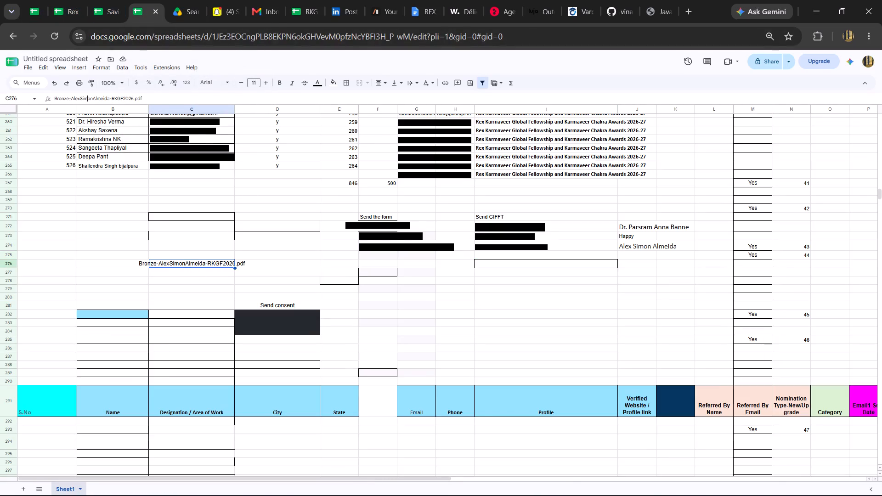
key(ctrl+v)
key(ctrl+Left)
key(BackSpace)
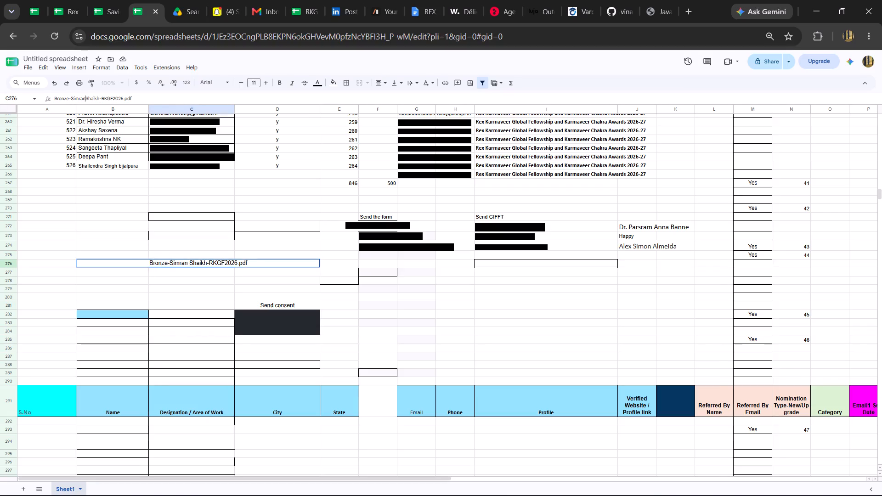
Copy the full PDF file name from C276 into row 739's PDF FileName cell in the master list.
key(ctrl+a)
key(ctrl+c)
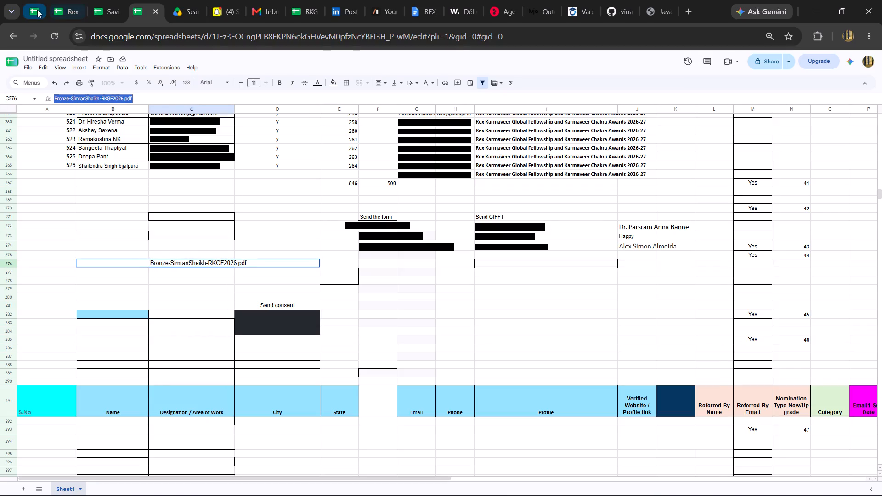
click(37, 10)
key(ctrl+v)
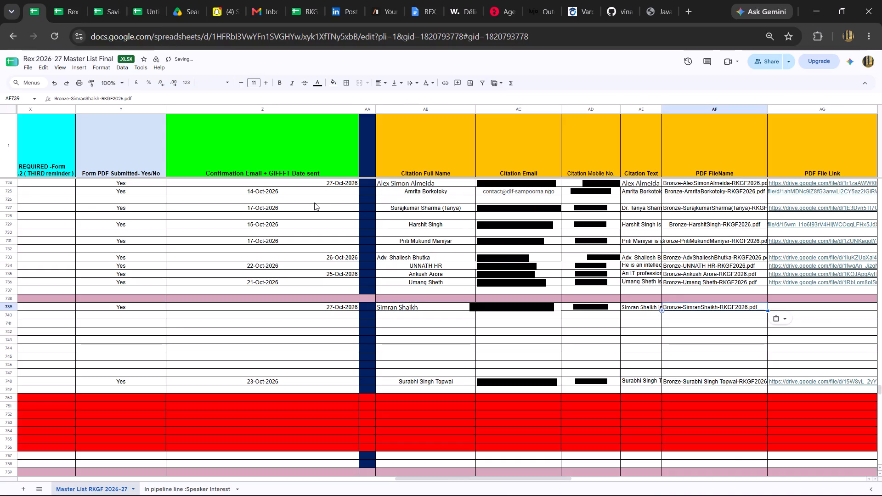
Select row 739's PDF File Link cell and switch to the RexForms folder in File Explorer.
key(Right)
key(alt+Tab)
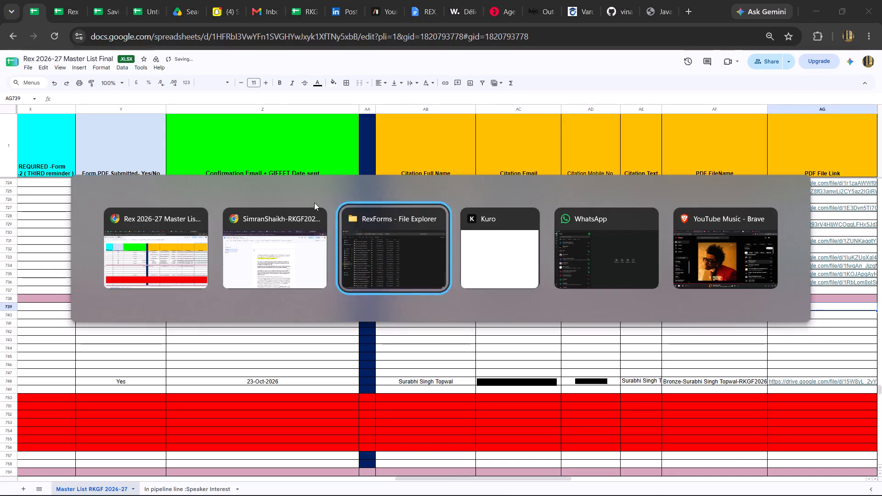
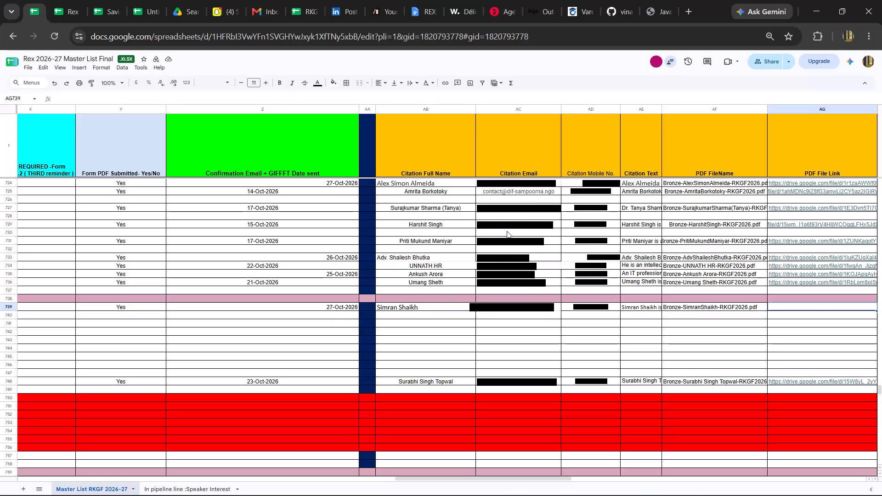
Check row 739's Citation Full Name and PDF FileName cells in the master list against the open nomination form.
key(alt+Tab)
key(alt+Tab)
key(alt+Tab)
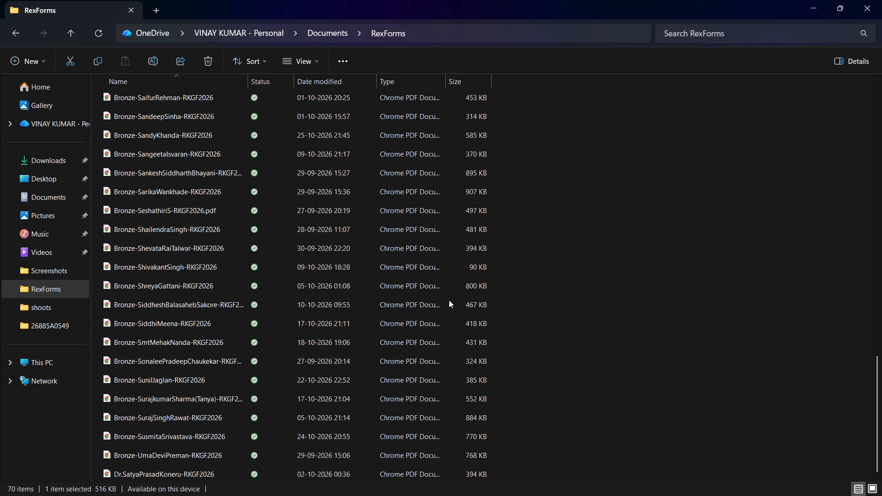
key(alt+Tab)
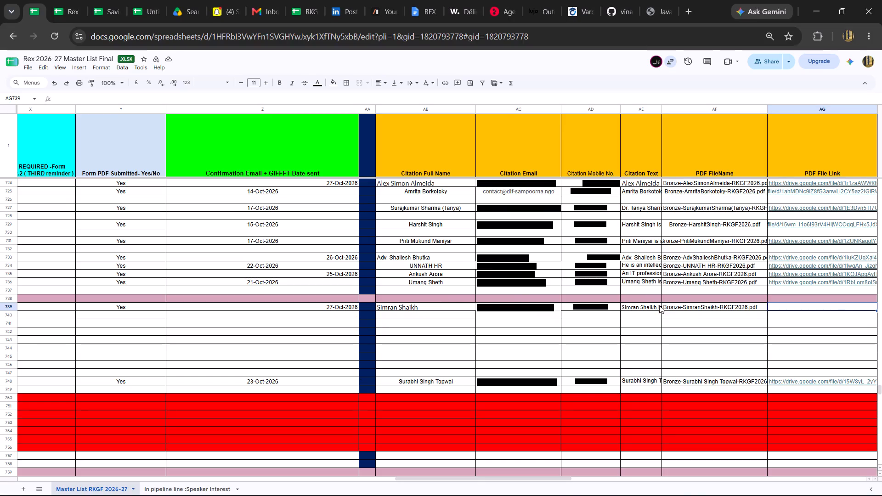
key(alt+Tab)
key(alt+Tab)
key(alt+Tab)
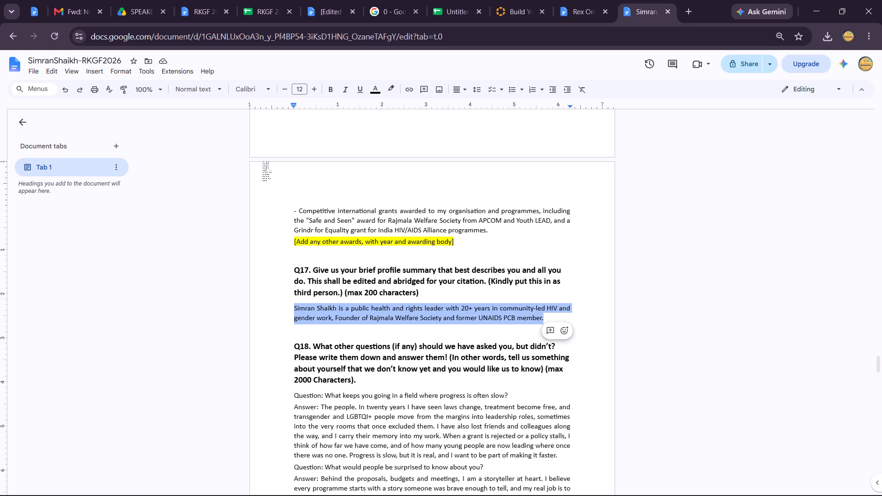
click(614, 283)
key(alt+Tab)
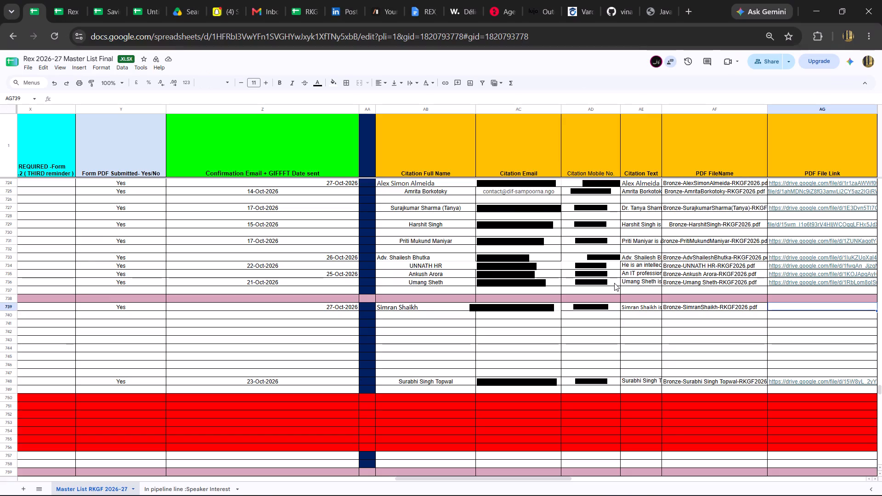
click(441, 305)
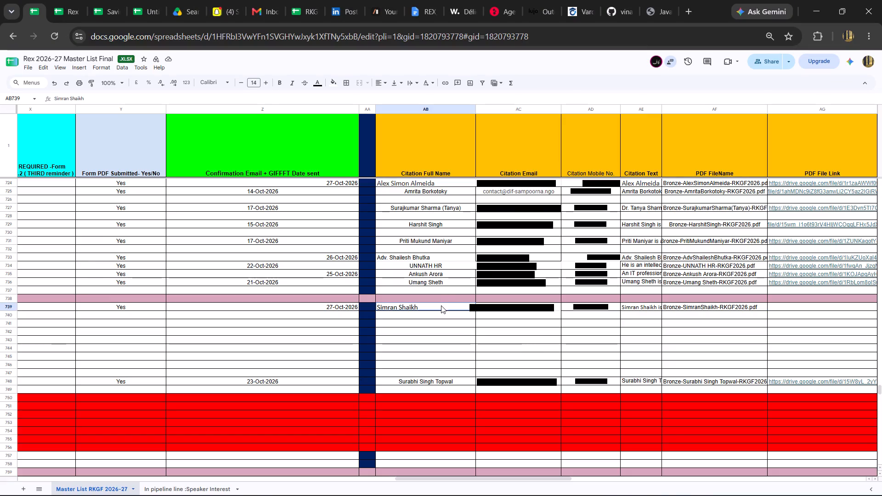
key(alt+Tab)
scroll(441, 305, up, 17)
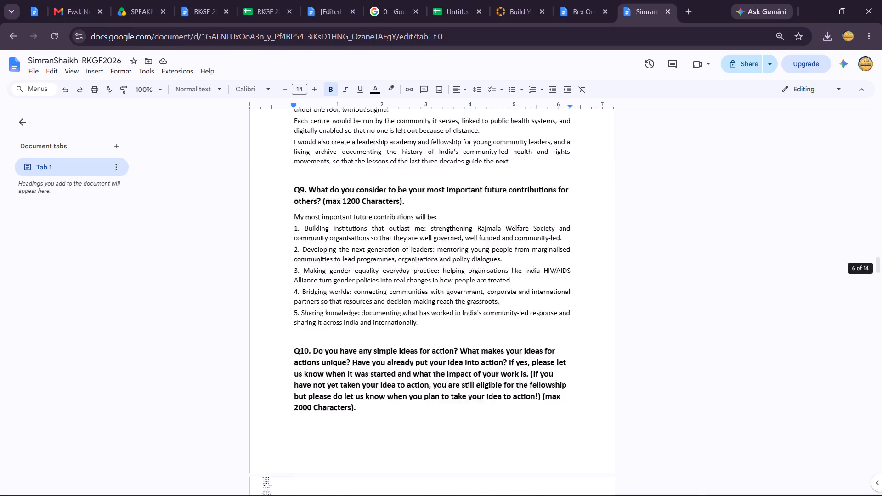
scroll(441, 305, up, 19)
key(alt+Tab)
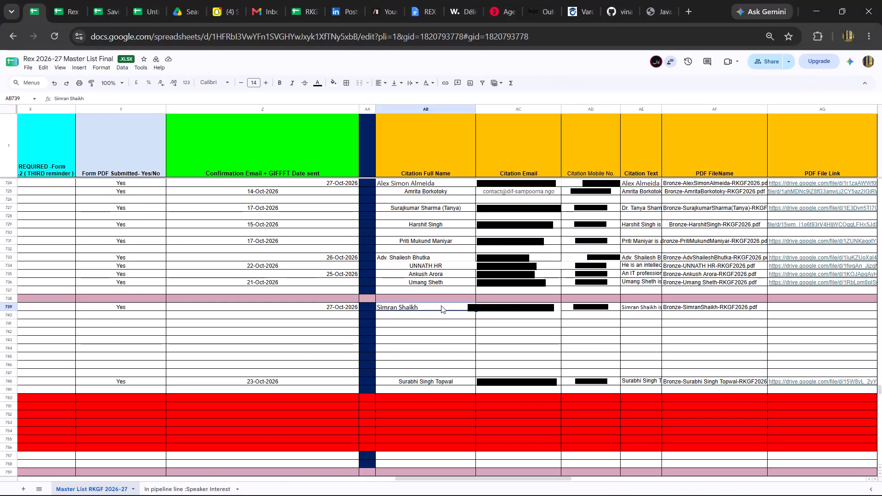
click(680, 309)
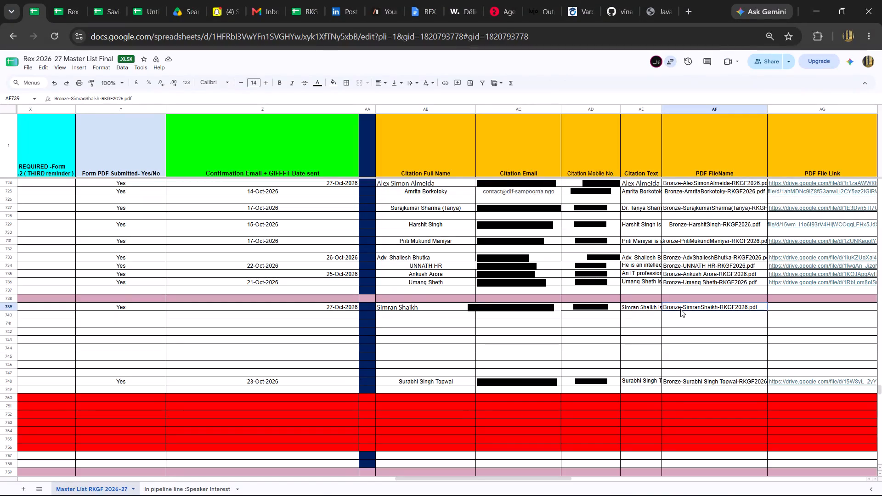
Download the row 739 nominee's RKGF 2026 nomination form document as a PDF.
key(alt+Tab)
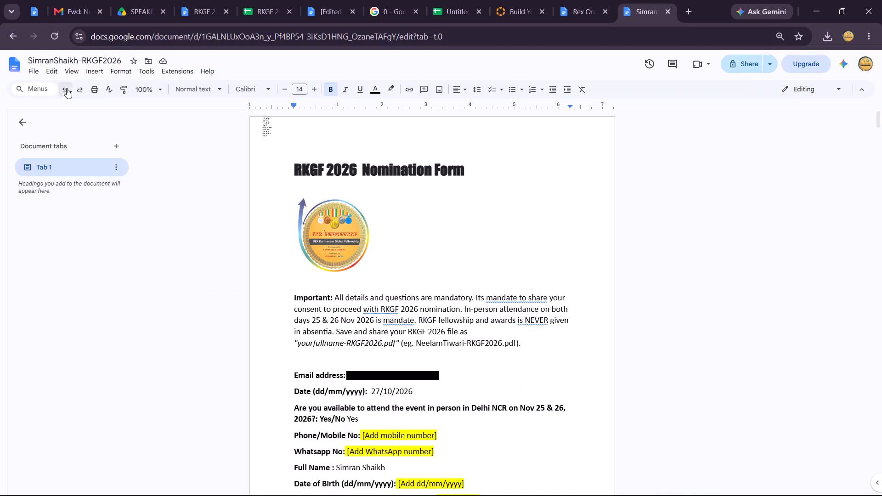
click(34, 73)
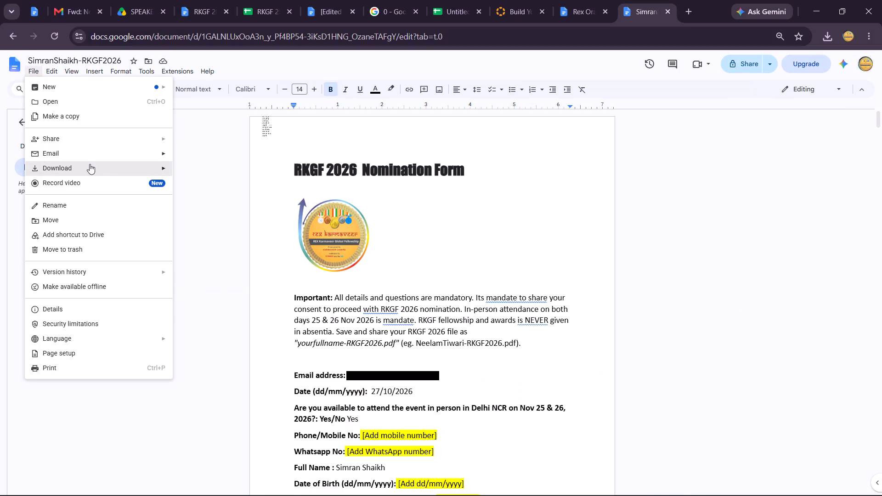
click(195, 183)
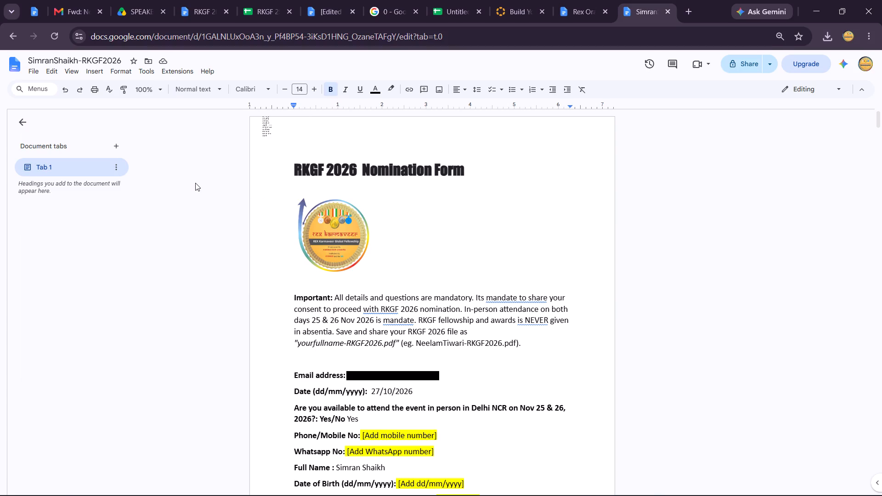
Copy the file name in row 739's PDF FileName cell of the master list.
key(alt+Tab)
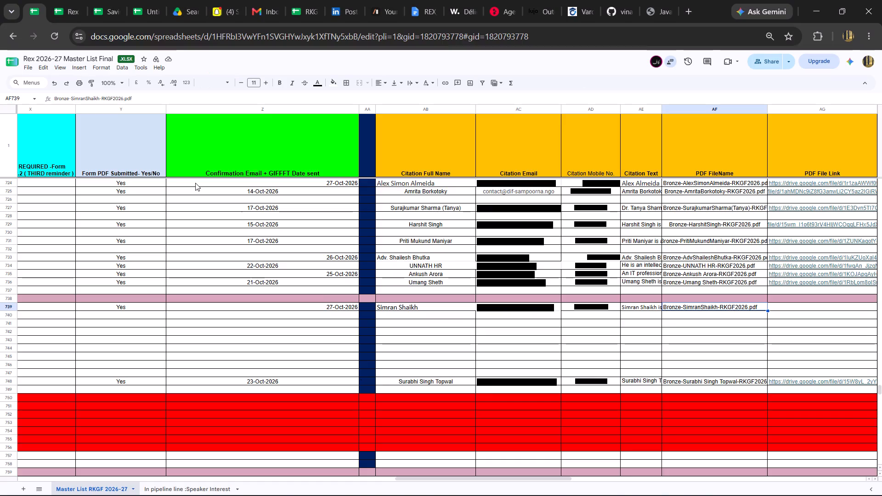
key(Left)
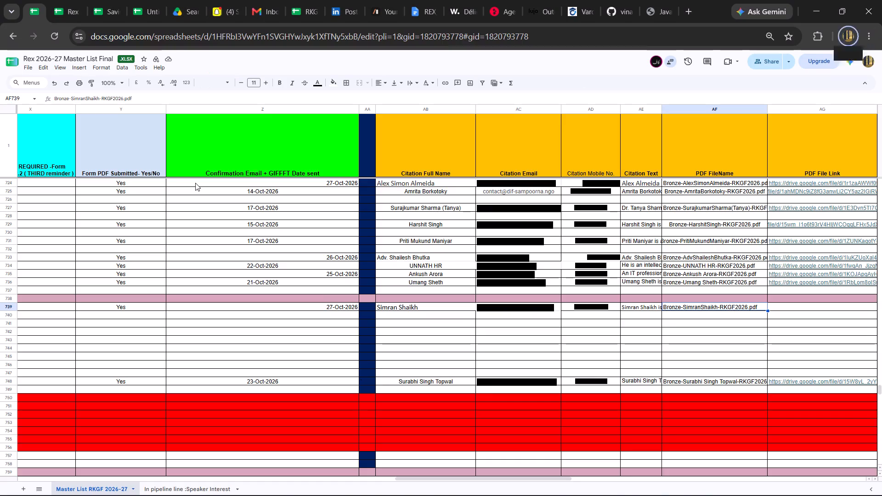
key(Right)
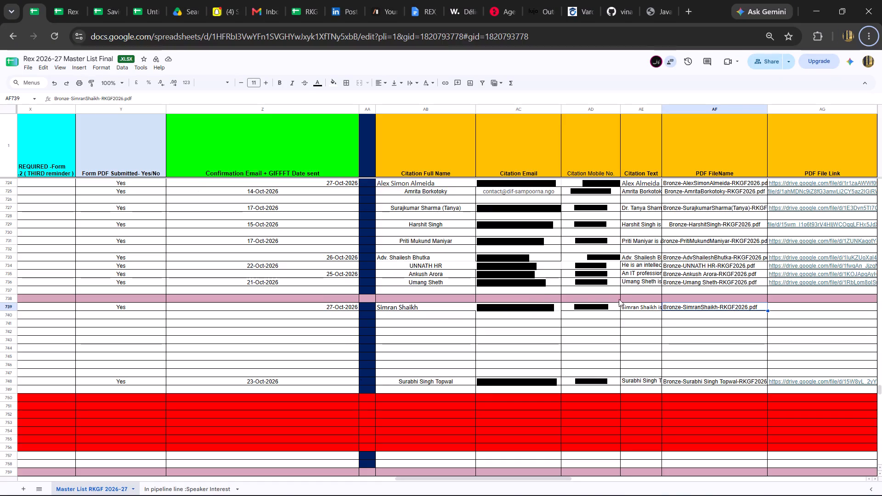
click(631, 305)
key(Right)
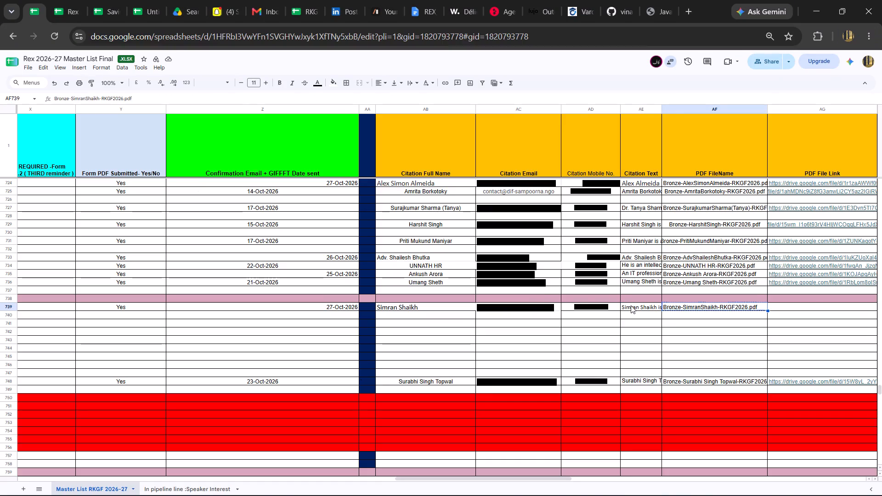
key(ctrl+c)
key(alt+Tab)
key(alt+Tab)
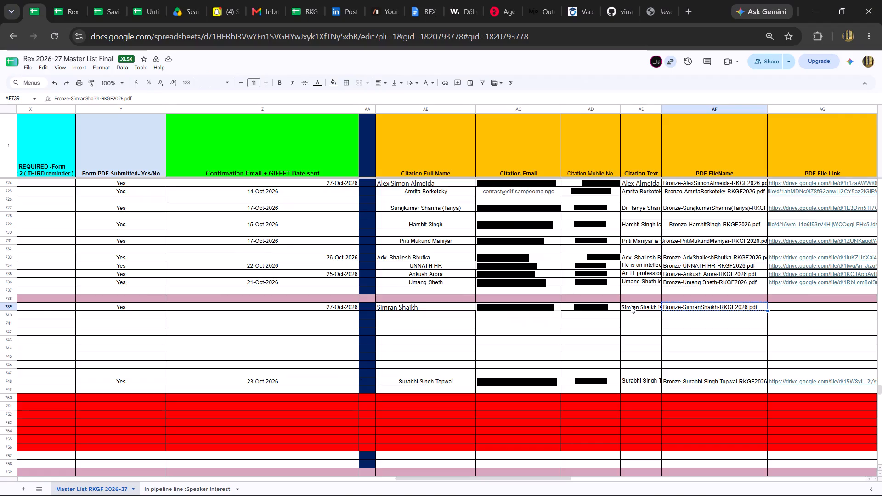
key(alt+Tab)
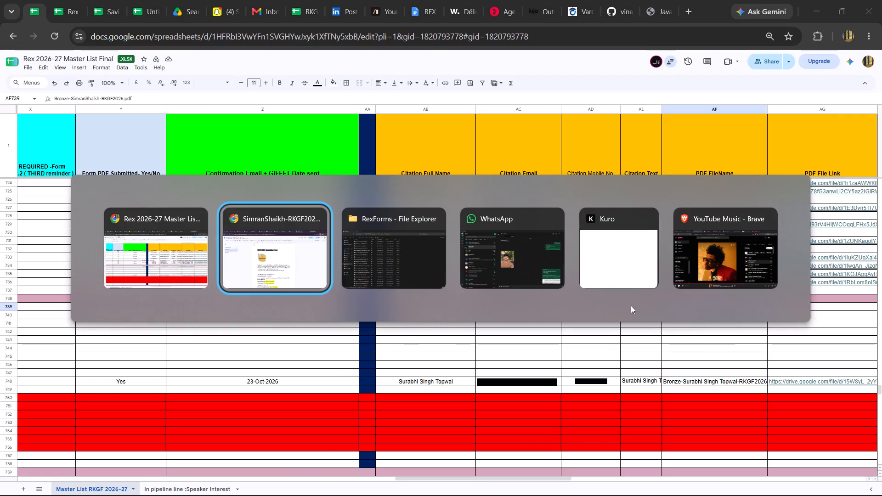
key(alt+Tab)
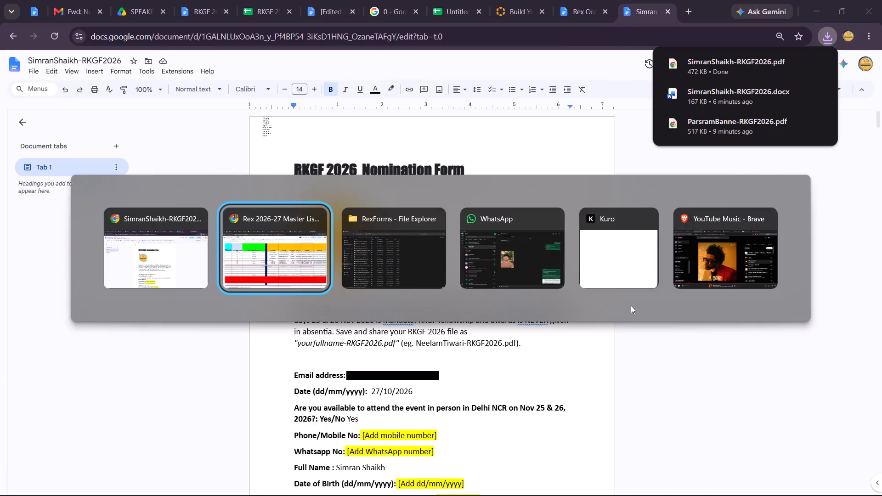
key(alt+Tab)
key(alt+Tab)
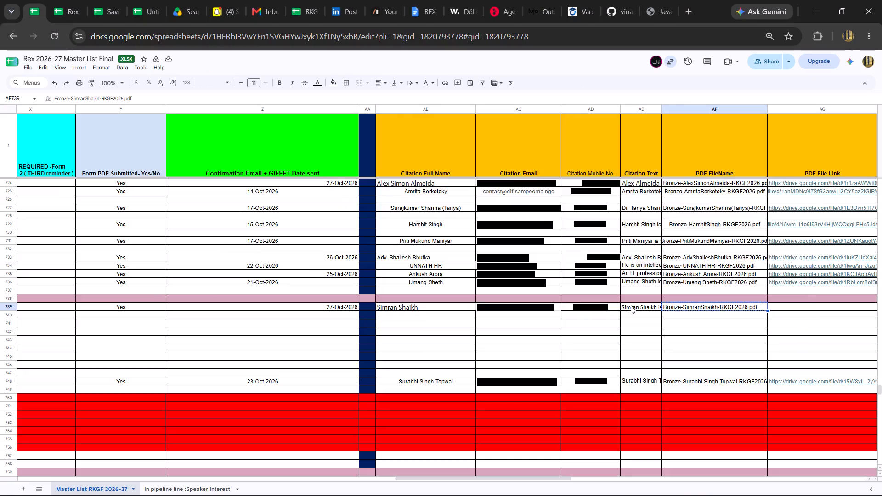
Rename the newly downloaded nomination PDF in Downloads to row 739's PDF FileName, leaving out the trailing .pdf.
key(alt+Tab)
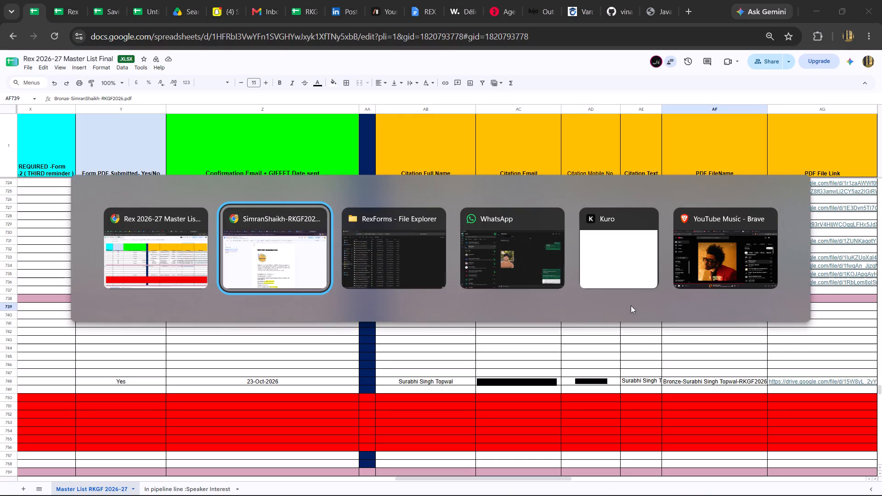
key(alt+Tab)
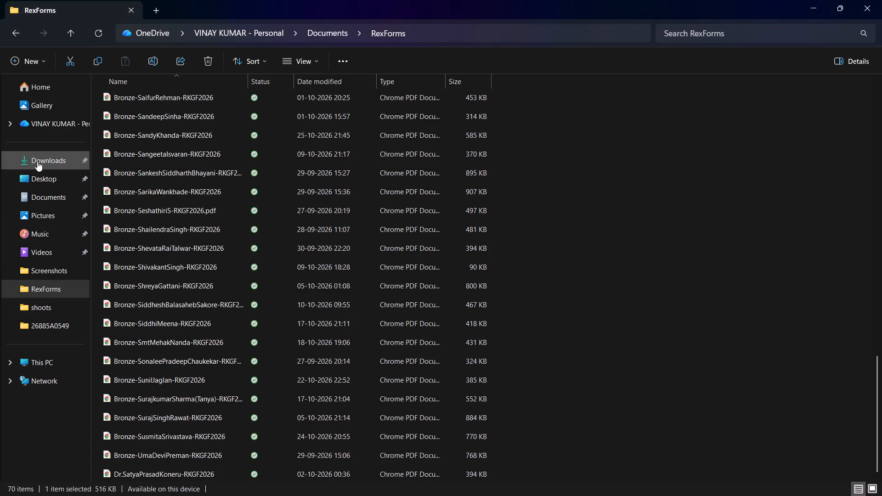
click(40, 157)
click(128, 113)
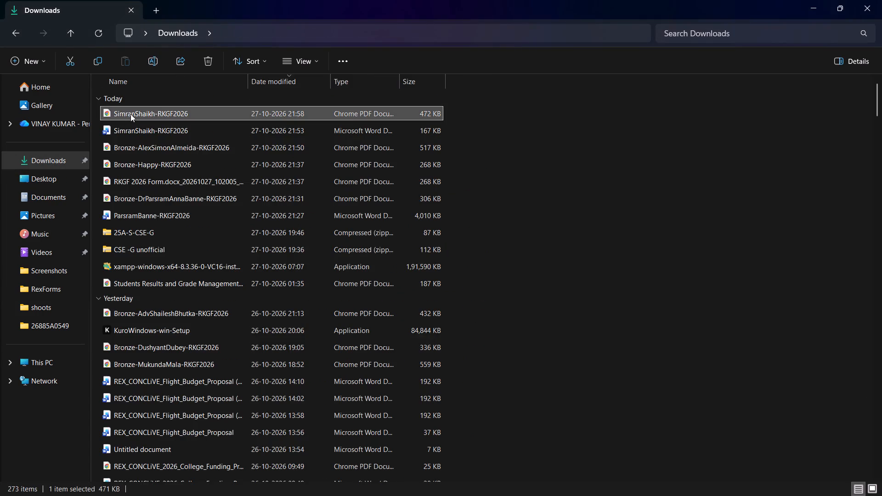
right_click(140, 116)
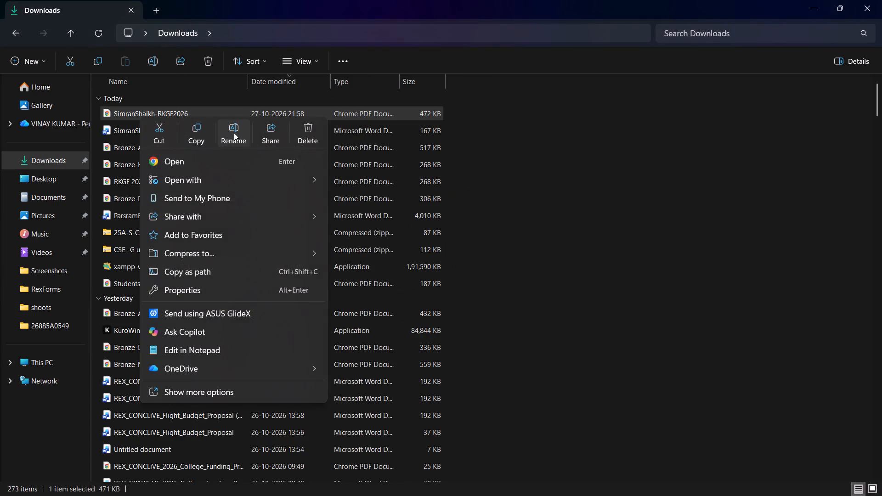
click(234, 133)
key(ctrl+v)
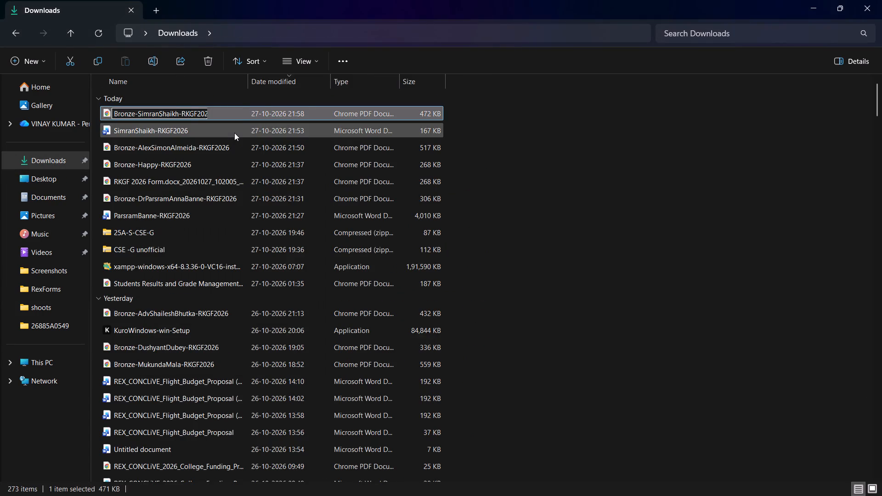
key(BackSpace)
key(BackSpace)
key(BackSpace)
key(BackSpace)
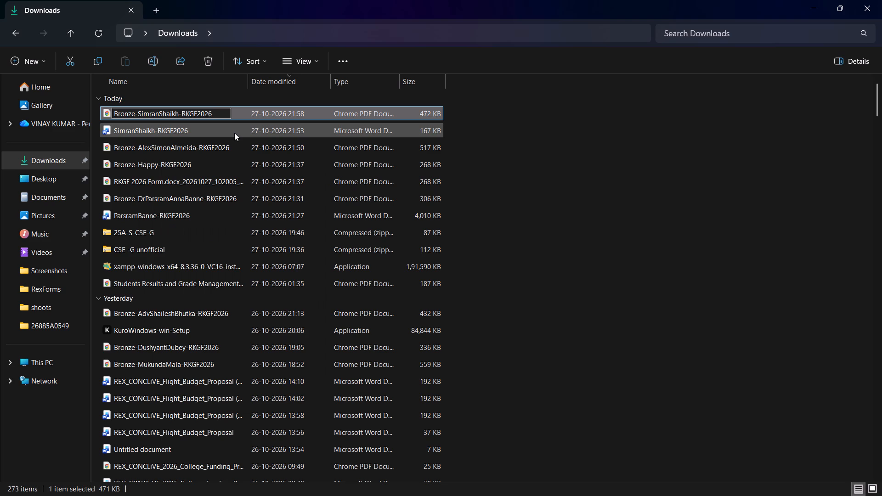
key(Return)
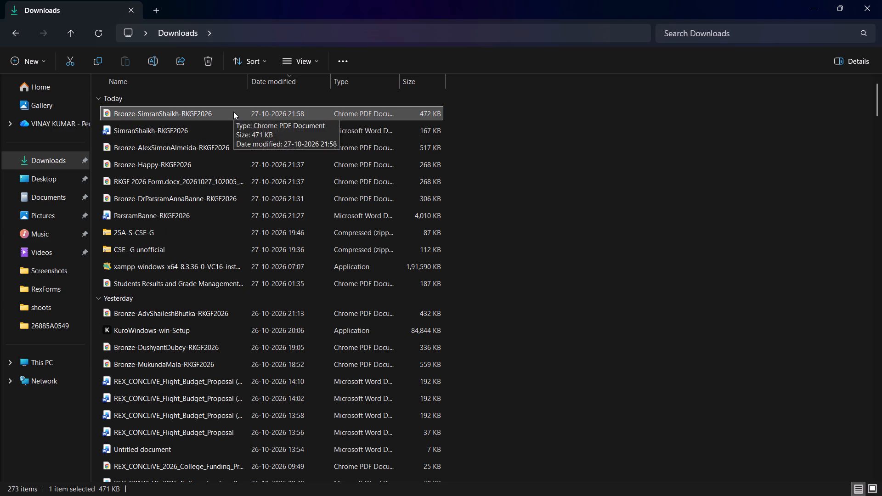
Copy the renamed Bronze PDF from Downloads into the RexForms folder.
key(ctrl+c)
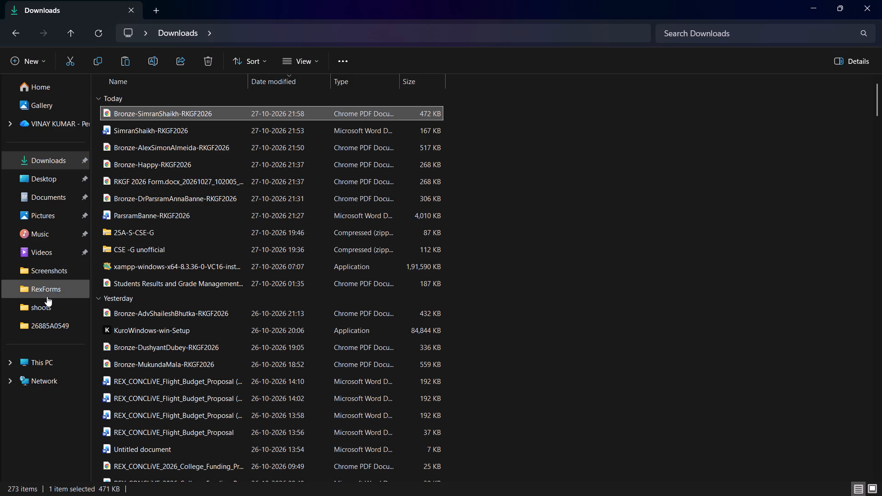
click(51, 289)
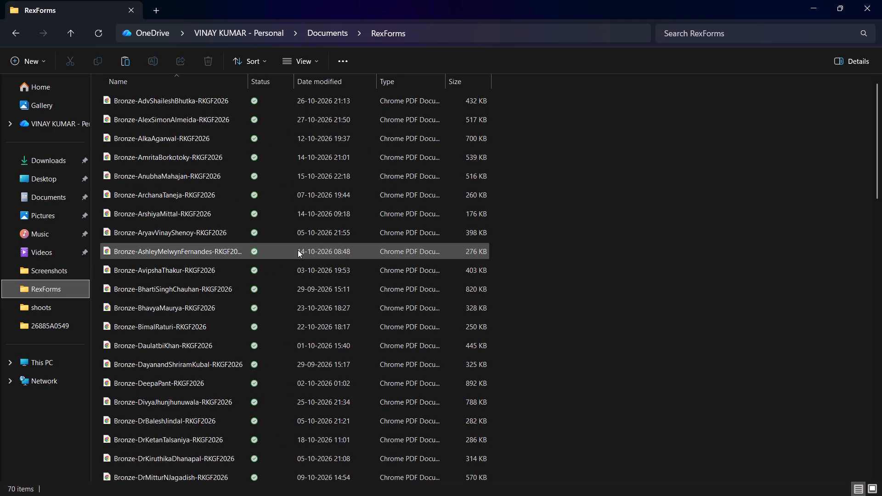
key(ctrl+v)
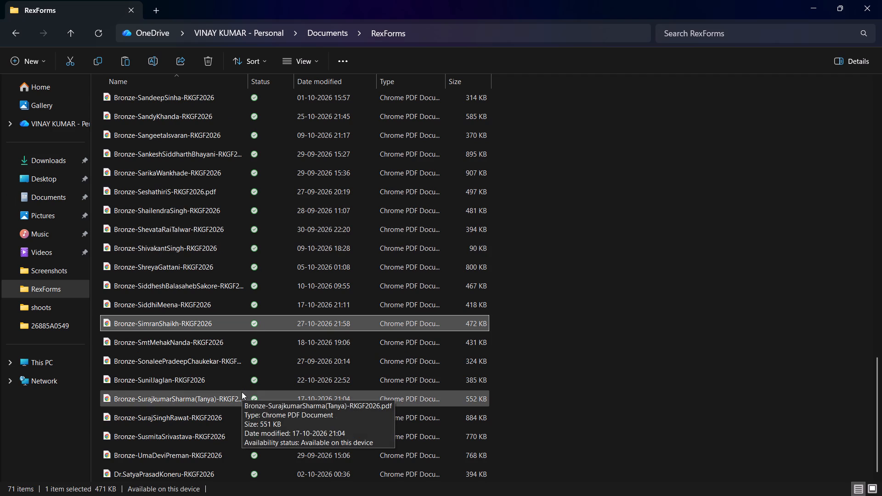
Upload row 739's Bronze PDF from the RexForms folder to the shared Bronze folder in Drive.
key(alt+Tab)
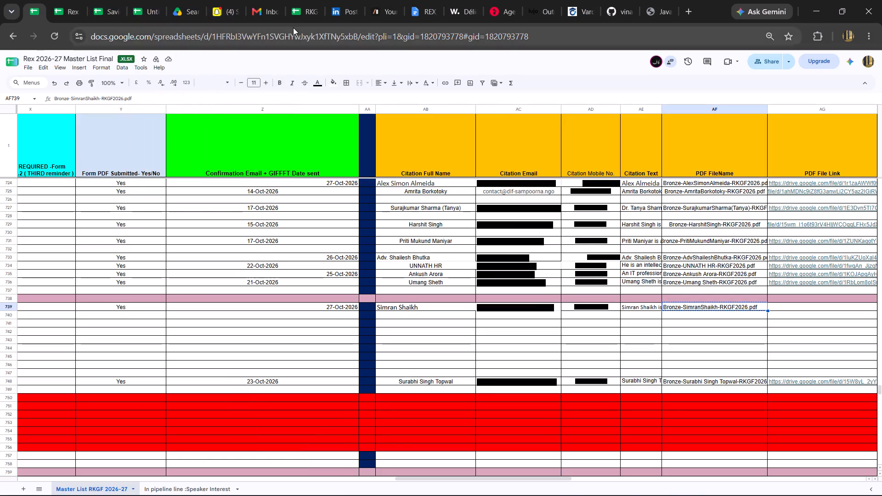
click(191, 11)
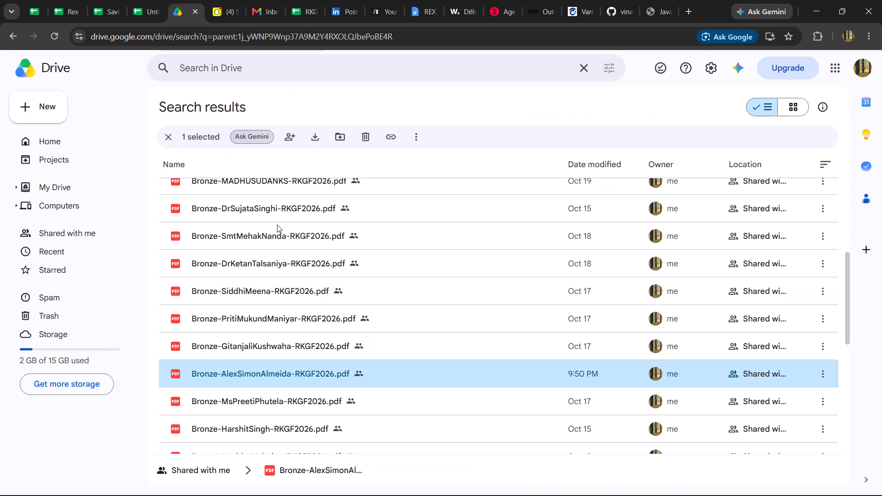
scroll(282, 232, right, 8)
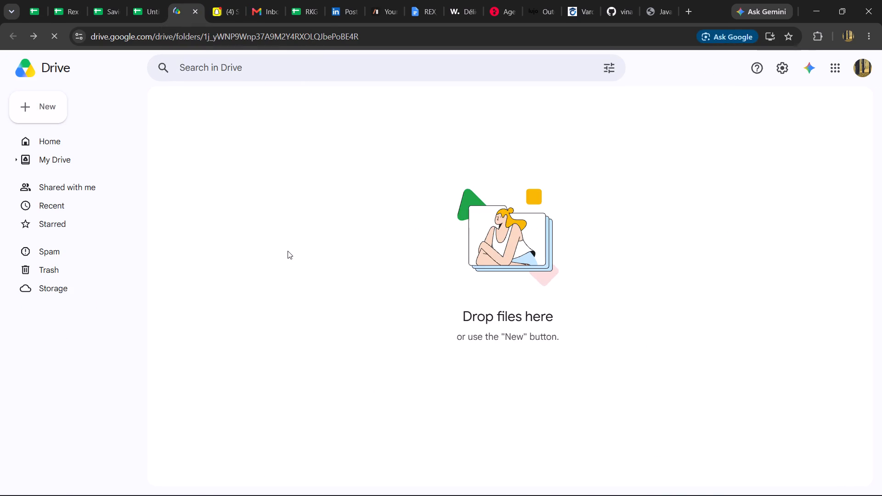
right_click(288, 250)
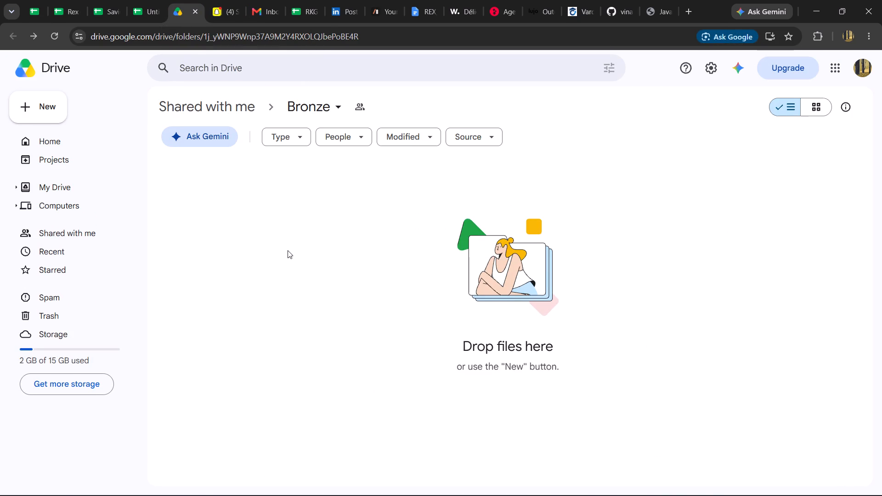
right_click(288, 250)
click(324, 291)
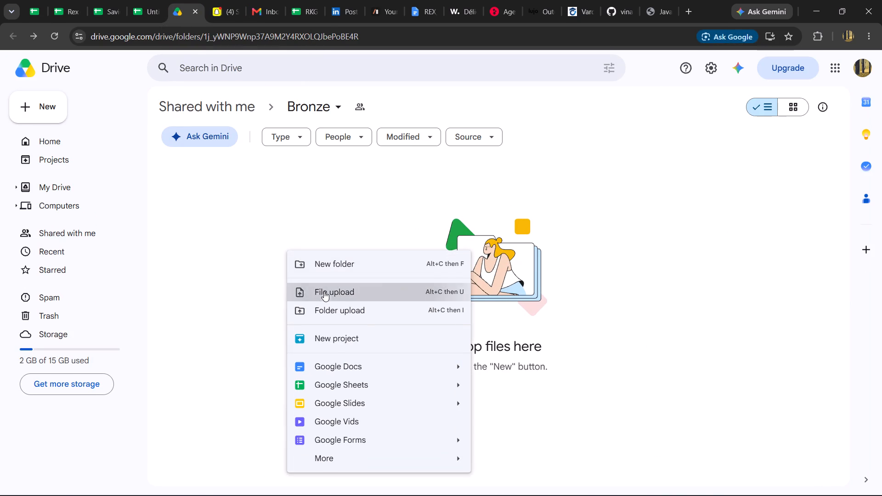
scroll(217, 289, down, 1)
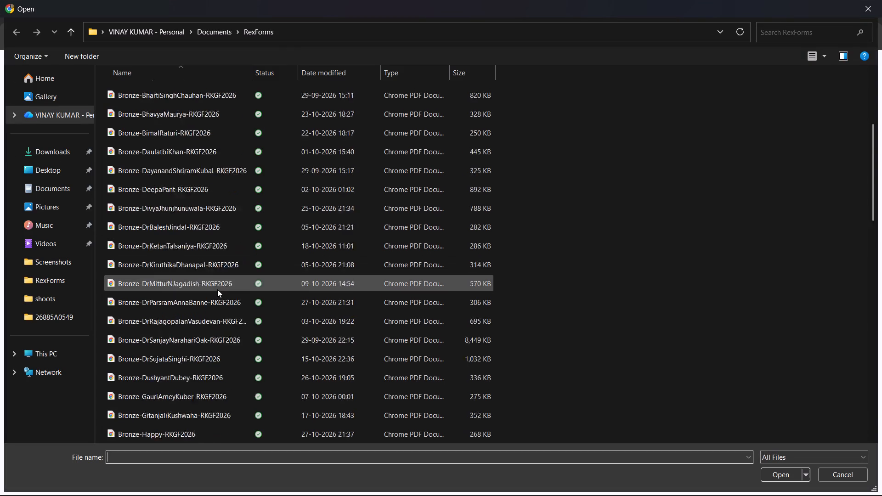
scroll(217, 289, down, 2)
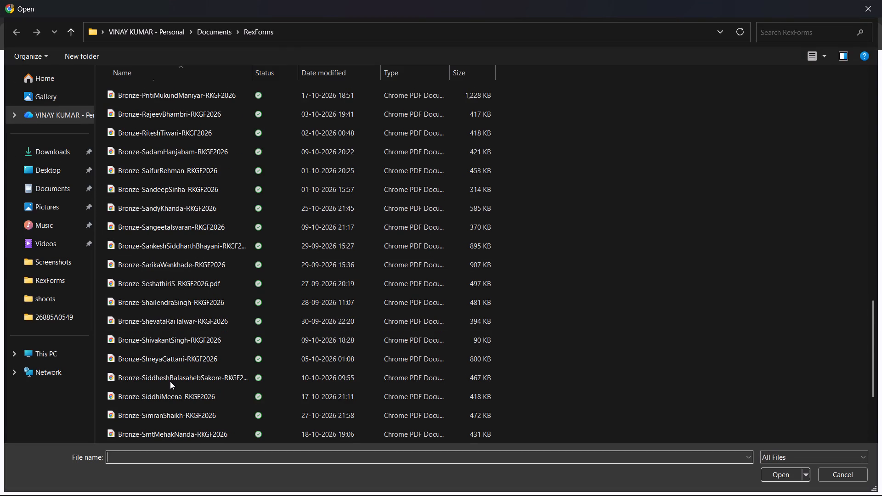
click(174, 416)
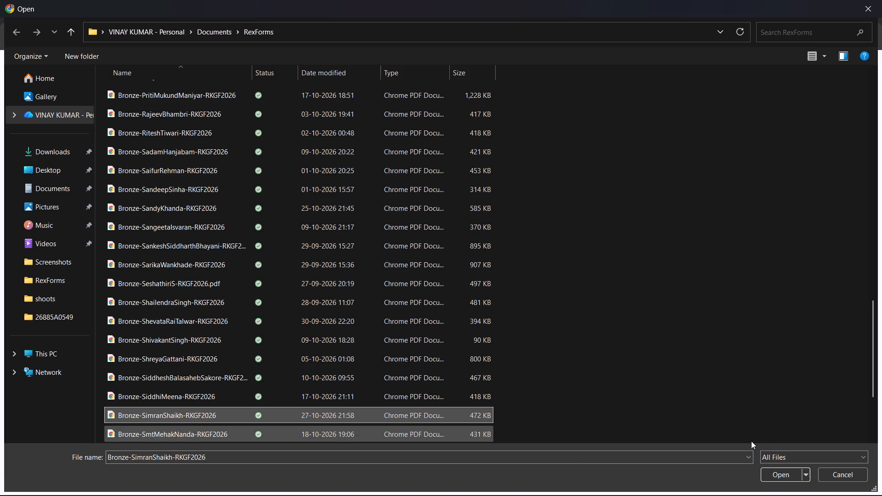
click(778, 473)
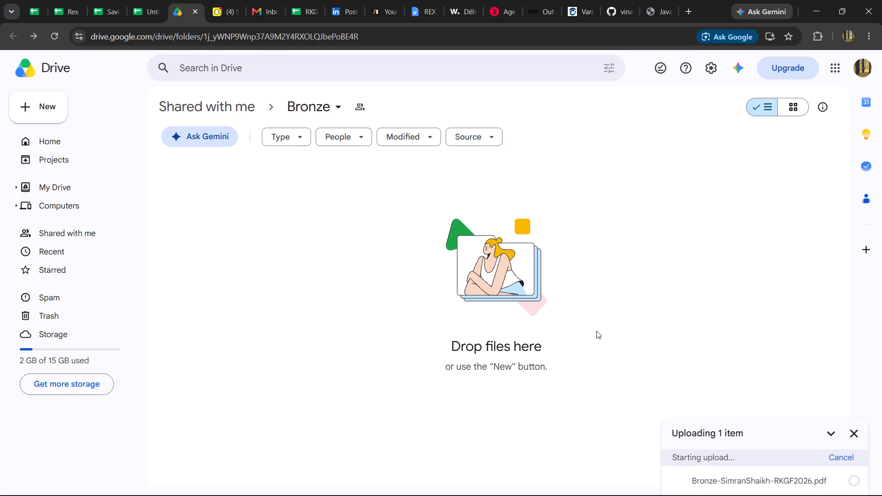
Copy the uploaded PDF's Drive link from the Bronze file list into row 739's PDF File Link cell.
scroll(596, 331, left, 6)
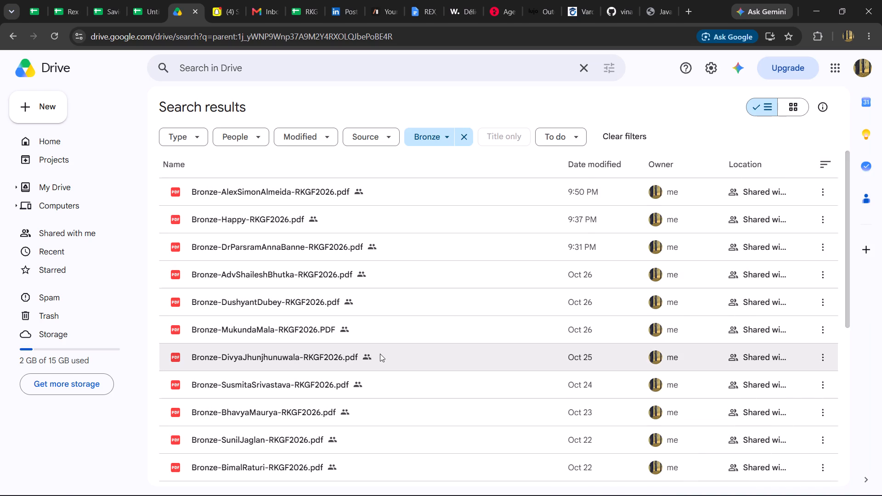
scroll(380, 354, up, 1)
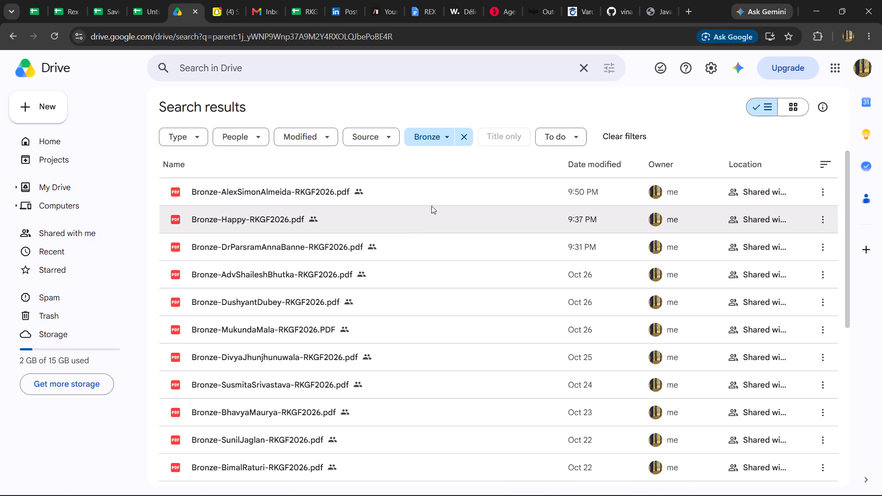
scroll(433, 356, down, 4)
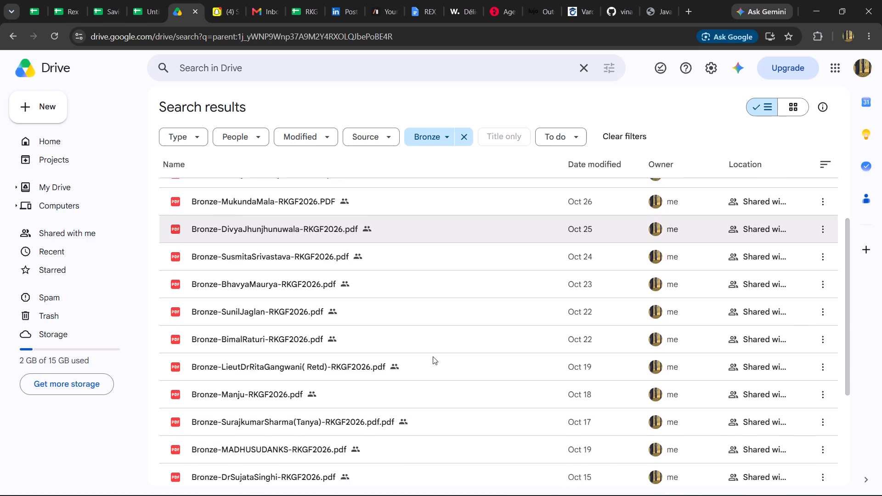
scroll(433, 356, down, 4)
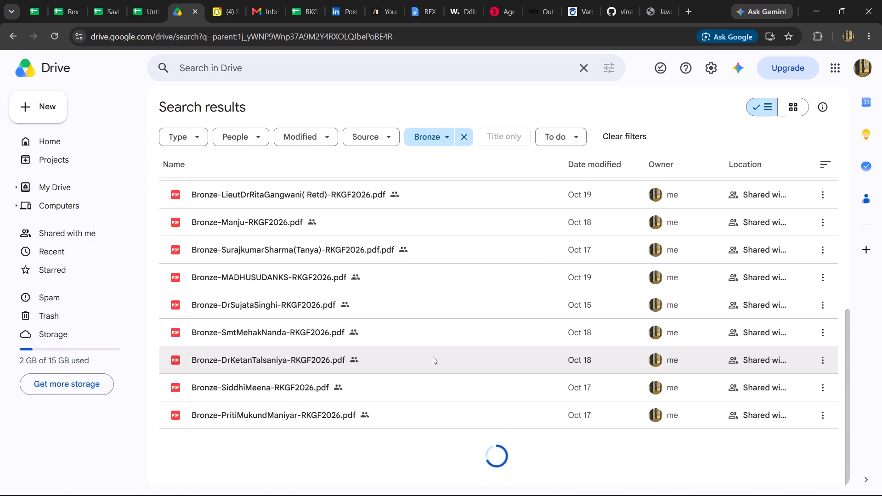
scroll(433, 356, down, 4)
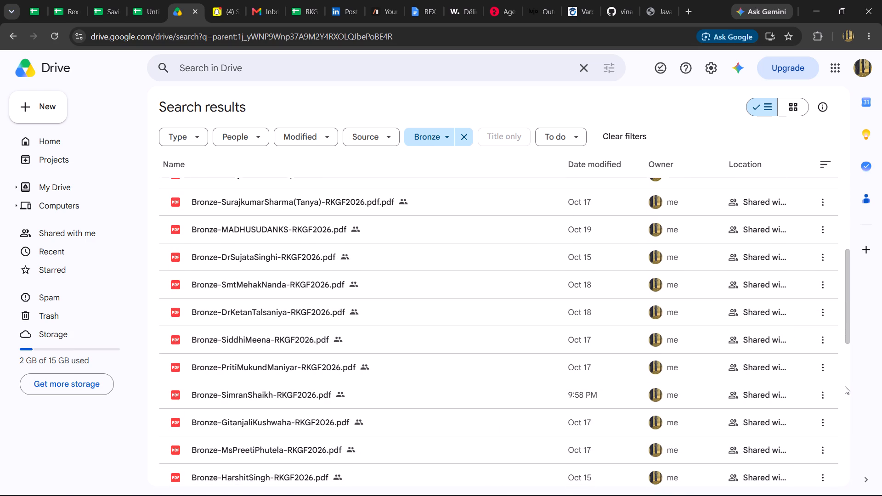
click(828, 395)
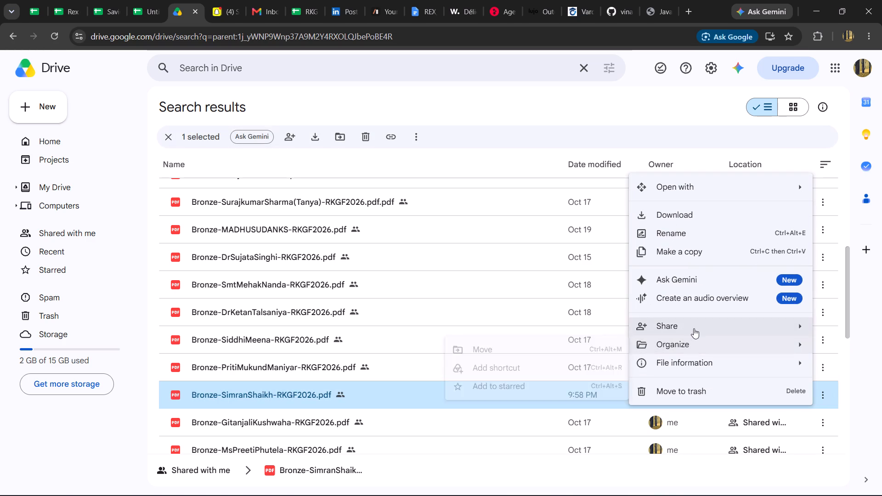
click(601, 354)
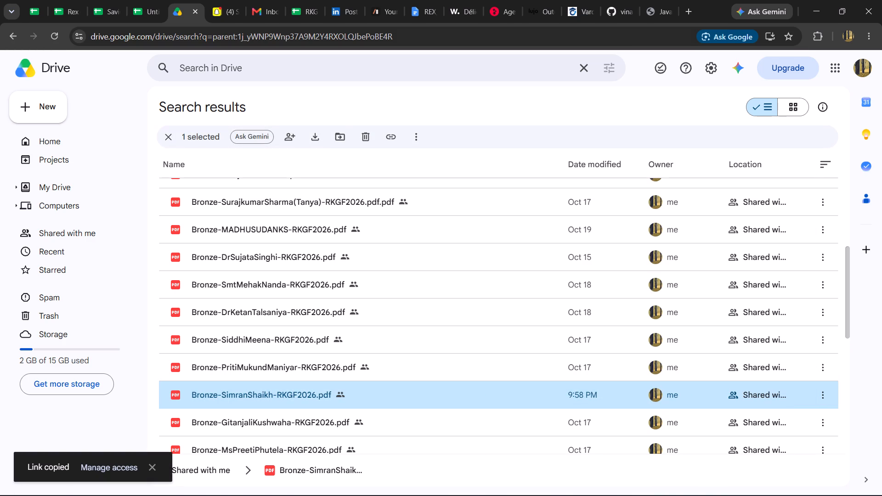
click(34, 12)
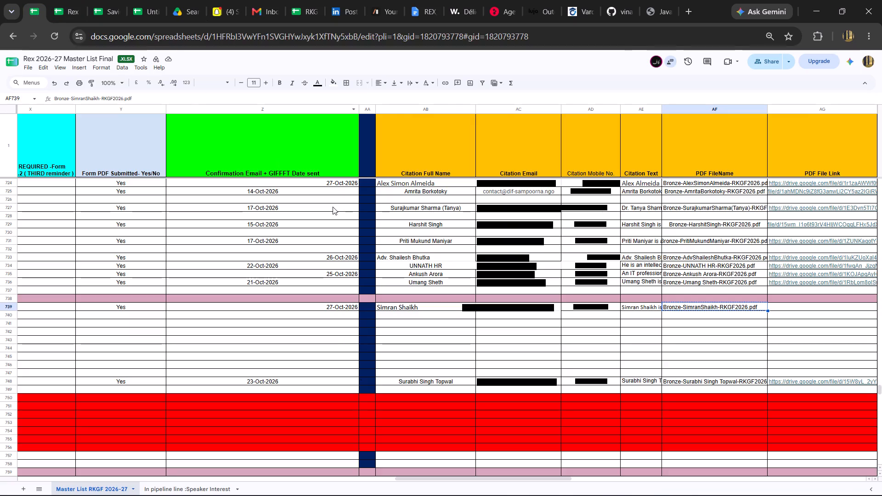
key(Right)
key(ctrl+v)
Set row 739's Citation Text Available cell to Yes.
key(Right)
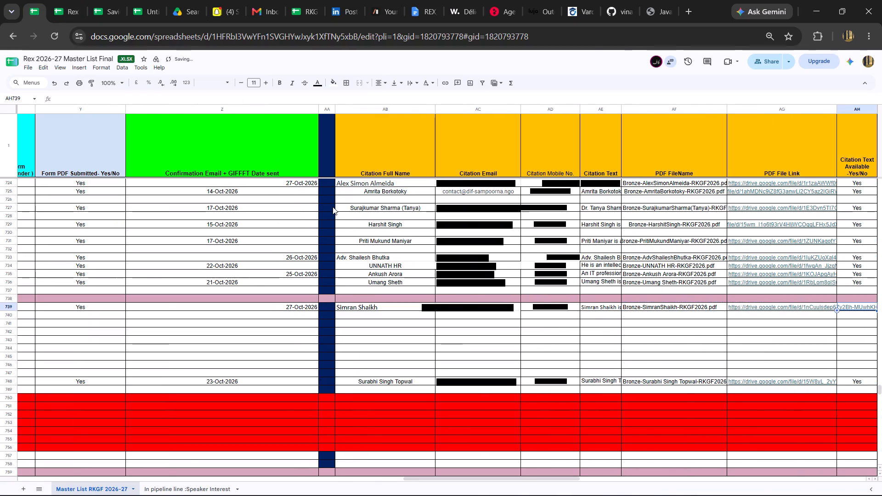
text(Yes)
key(Right)
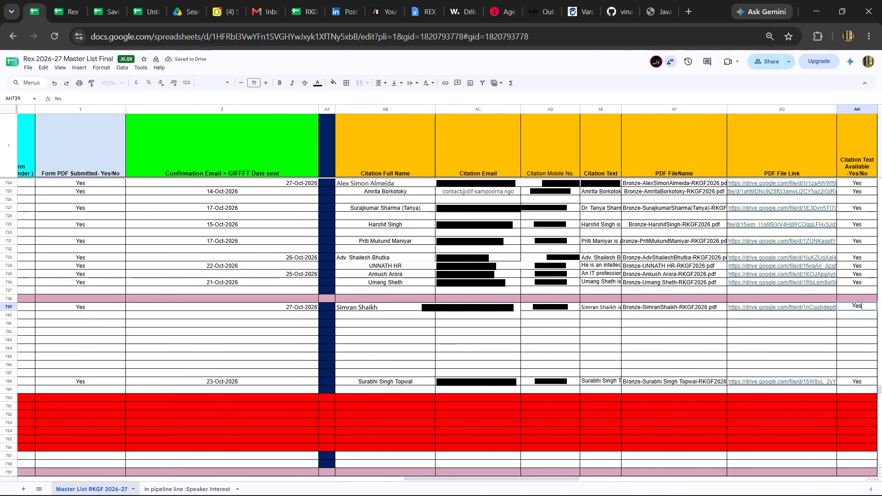
Enter 27-Oct-2026 as row 739's Certificate Link Sent date and set Certificate Link Sent to Yes.
key(Right)
key(Right)
key(Right)
key(Left)
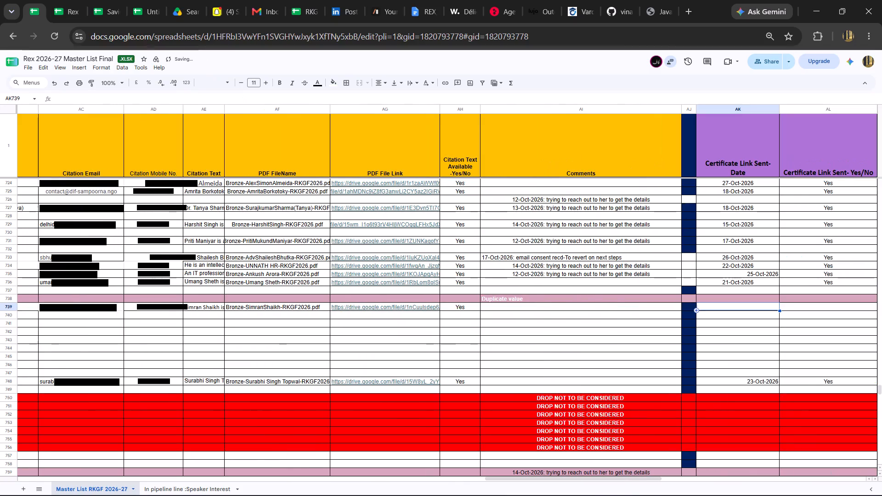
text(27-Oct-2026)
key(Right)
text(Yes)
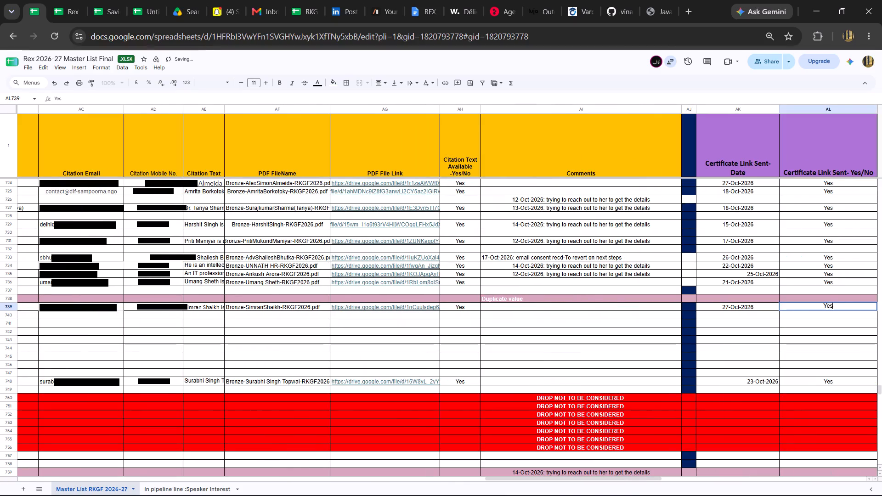
Copy row 739's Citation Email into the first empty Send GIFFT cell, row 275, of the untitled spreadsheet.
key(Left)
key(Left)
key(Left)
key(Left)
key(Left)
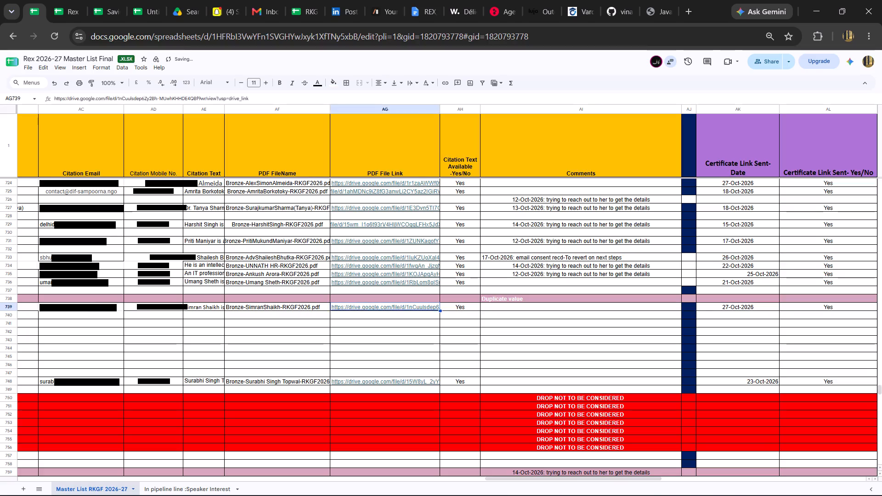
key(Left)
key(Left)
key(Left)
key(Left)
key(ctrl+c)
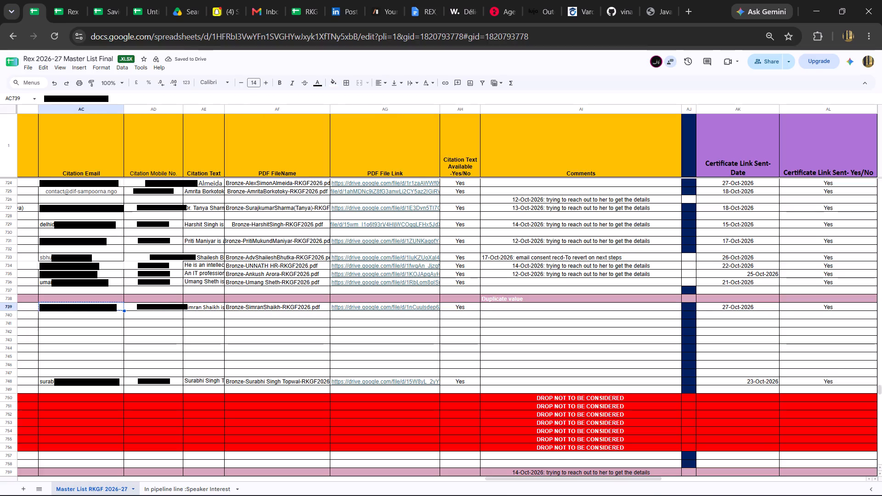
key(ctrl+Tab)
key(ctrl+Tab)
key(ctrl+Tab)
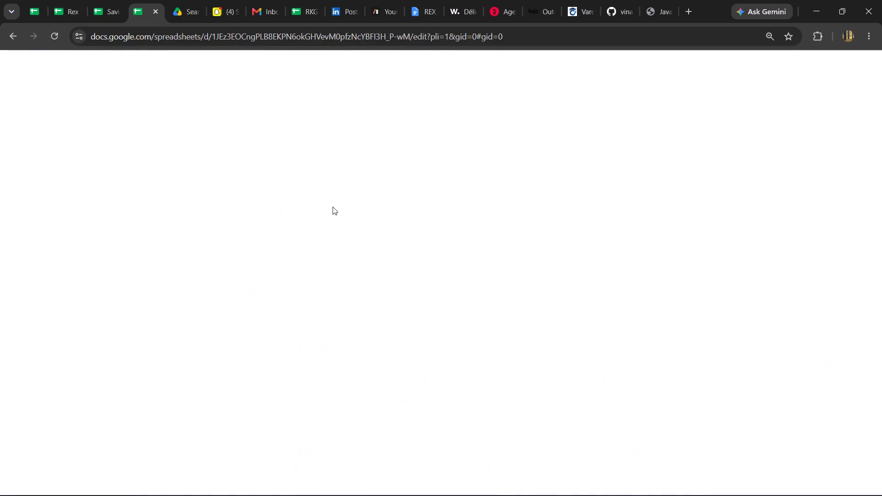
click(481, 281)
click(498, 257)
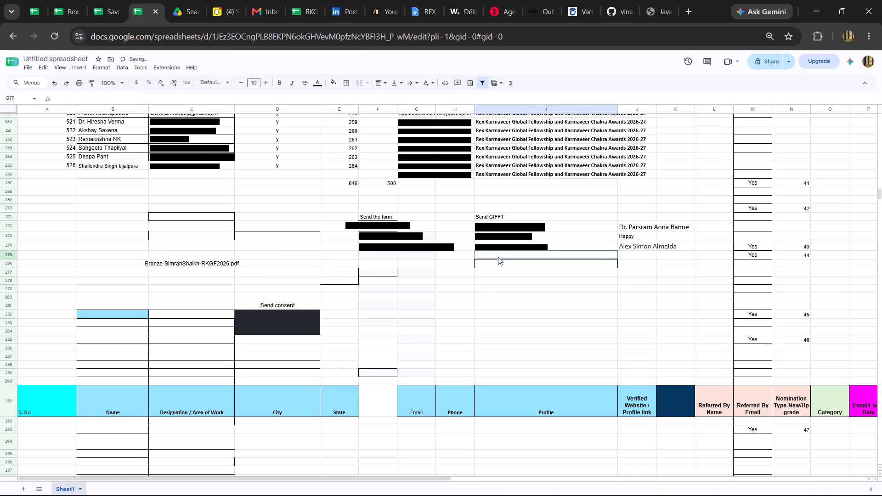
key(ctrl+v)
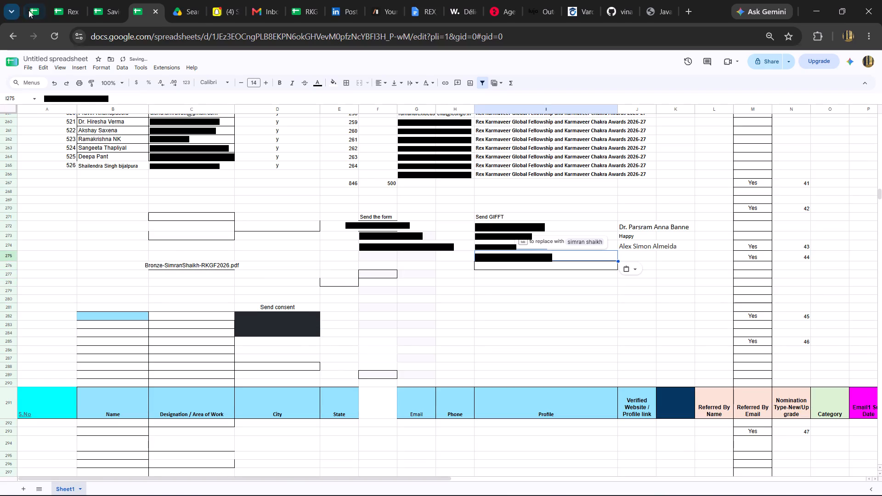
Copy row 739's Citation Full Name from the master list into the cell beside the new Send GIFFT email in row 275.
click(35, 11)
key(Left)
key(Left)
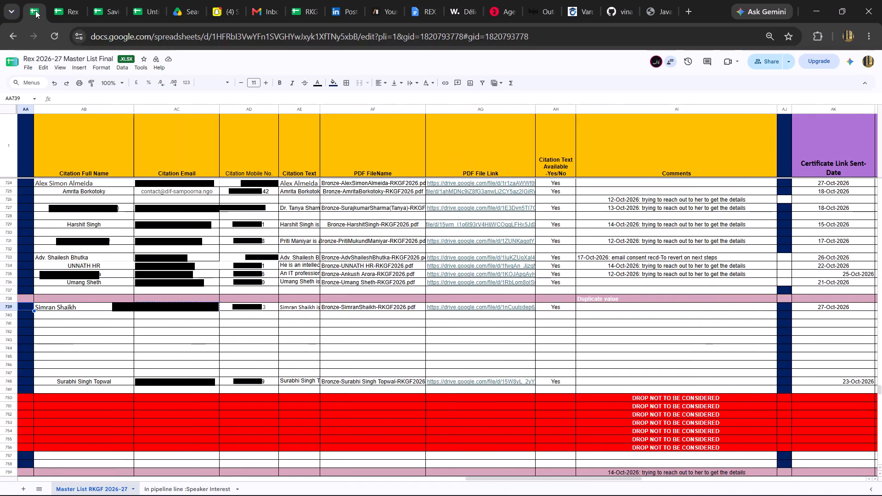
key(Right)
key(ctrl+c)
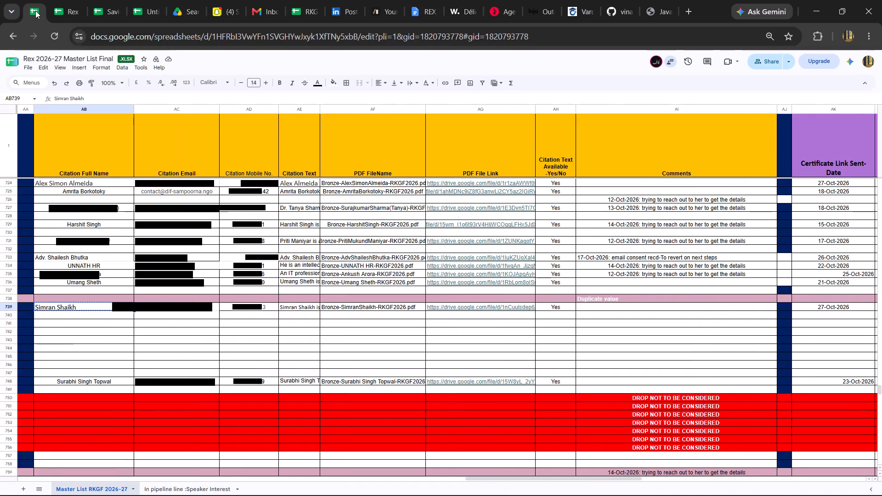
key(ctrl+Tab)
key(ctrl+Tab)
key(ctrl+Tab)
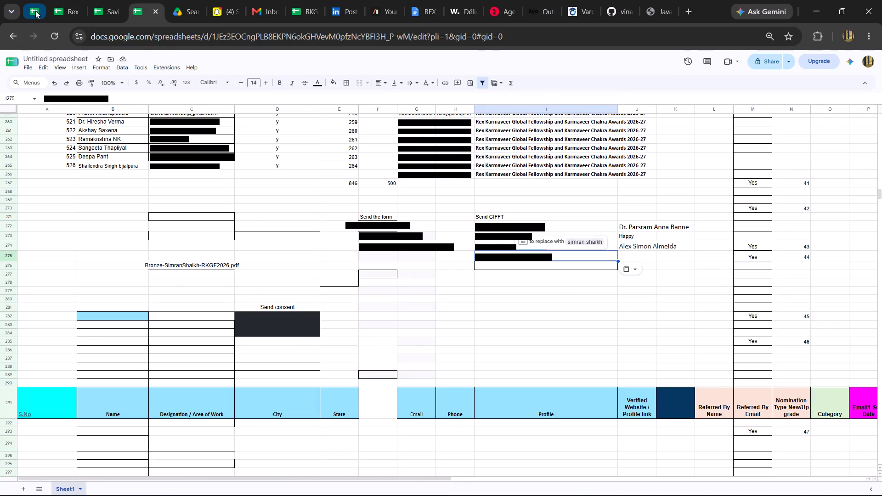
key(Right)
key(ctrl+v)
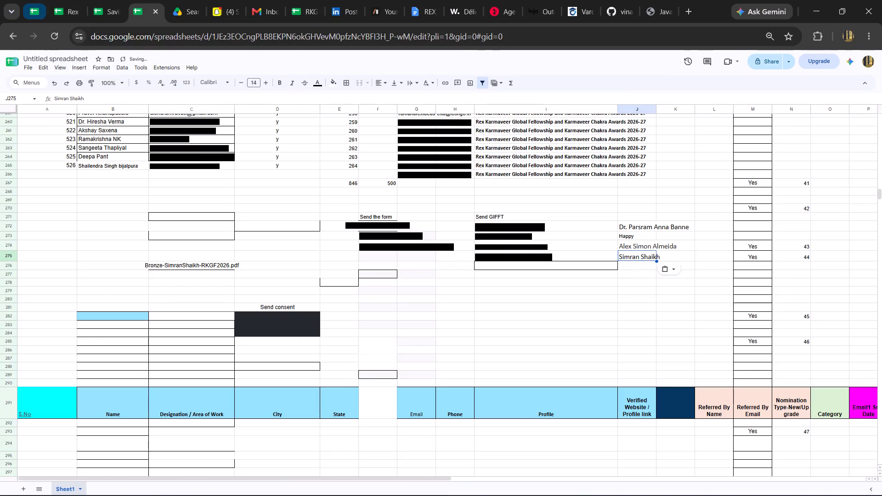
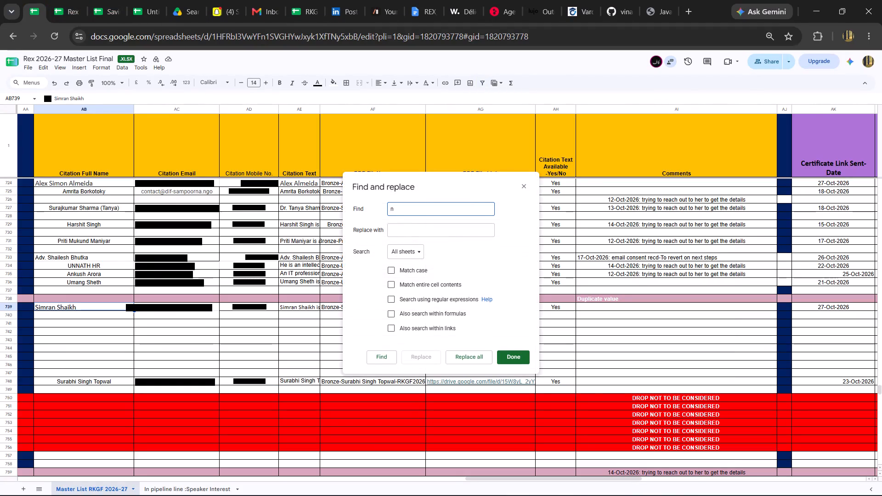
Search all sheets of the master list for the nominee Anisha.
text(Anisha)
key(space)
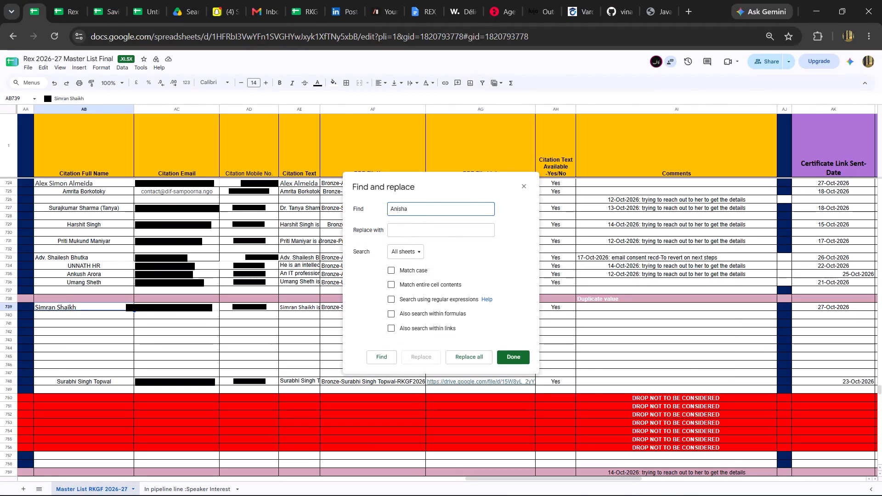
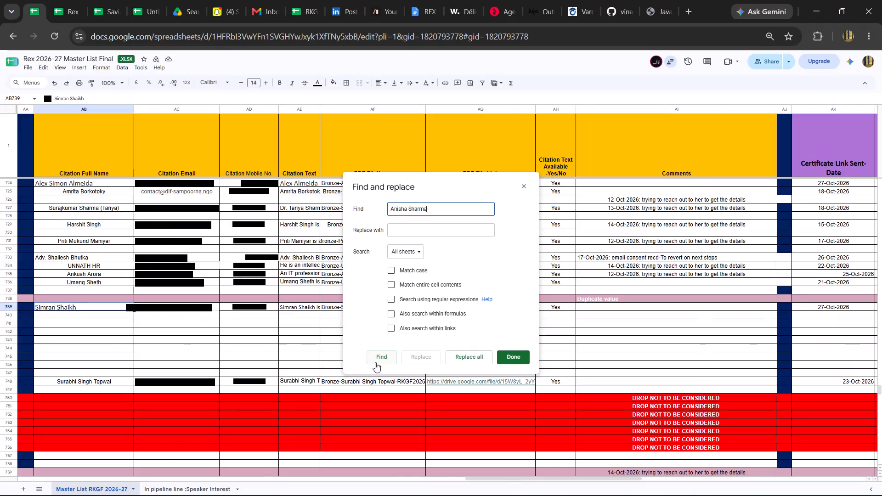
Find the next nominee's entry across all sheets and move along row 793 to the form reminder columns.
click(379, 358)
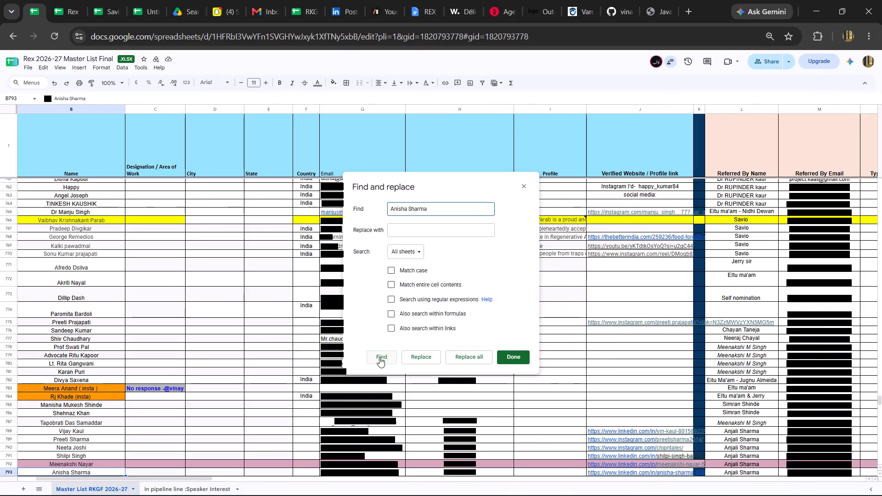
click(379, 357)
double_click(379, 357)
click(523, 186)
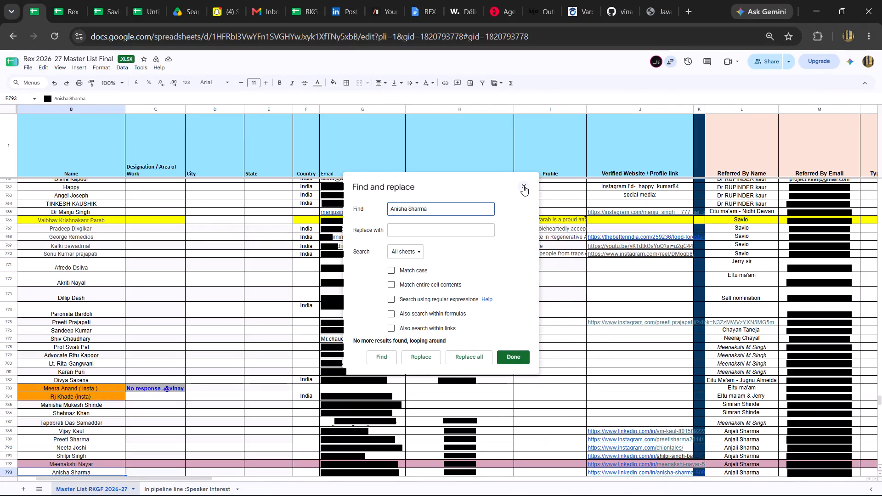
key(Right)
key(Right)
key(Right)
key(Right)
key(Right)
key(Right)
key(Right)
key(Right)
key(Right)
key(Right)
key(Right)
key(Right)
key(Right)
key(Right)
key(Right)
key(Right)
key(Right)
key(Right)
key(Right)
key(Right)
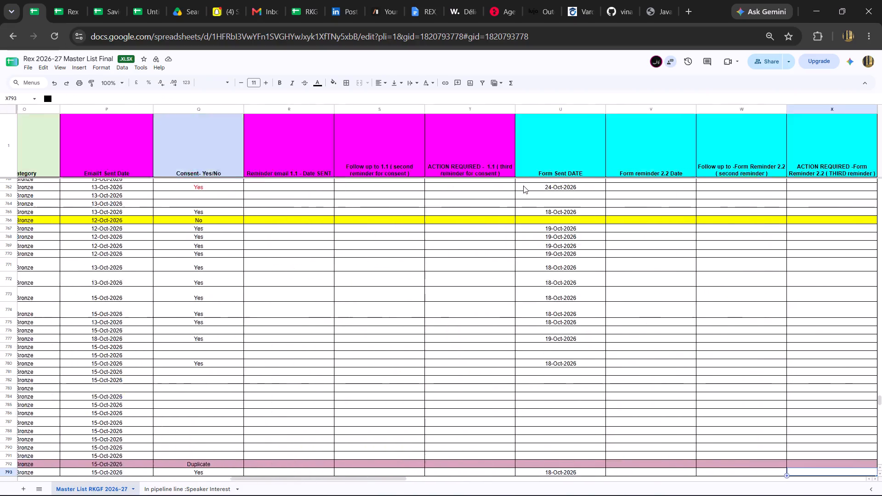
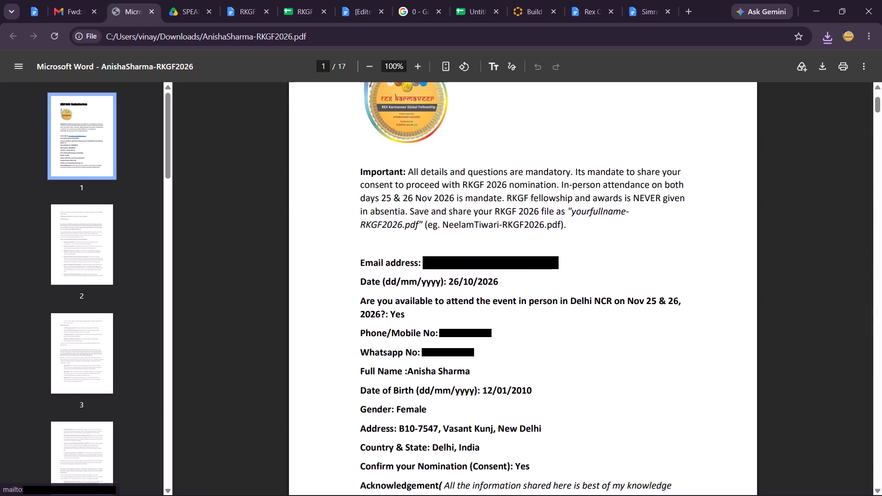
Copy the nominee's email address from the first page of the open RKGF 2026 nomination PDF.
key(ctrl+c)
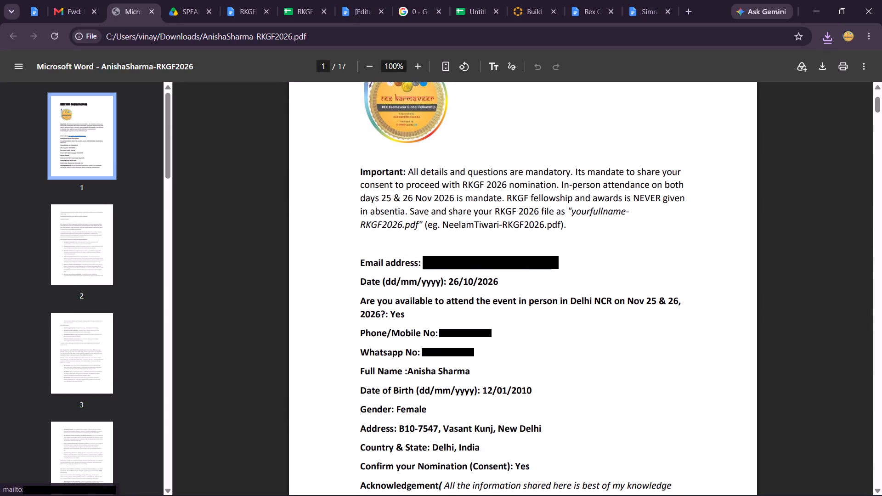
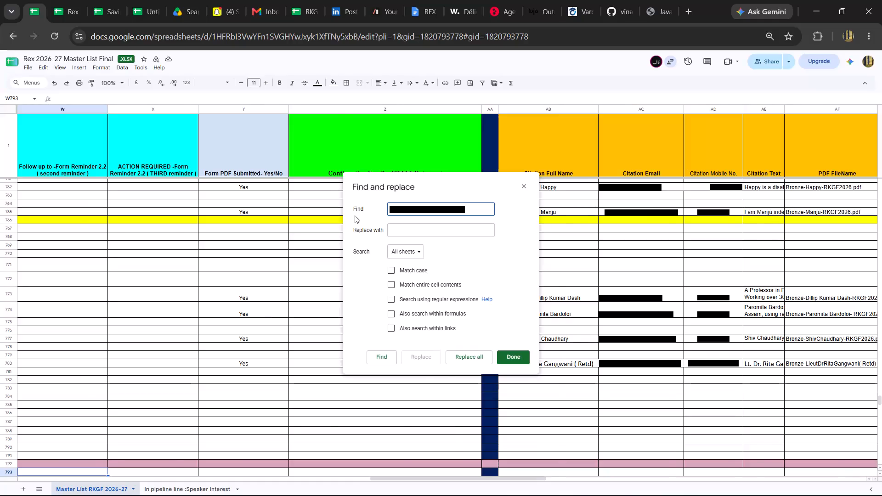
Find the next nominee's row by the searched e-mail address and set row 793's Form PDF Submitted cell to Yes.
key(Return)
key(grave)
key(Escape)
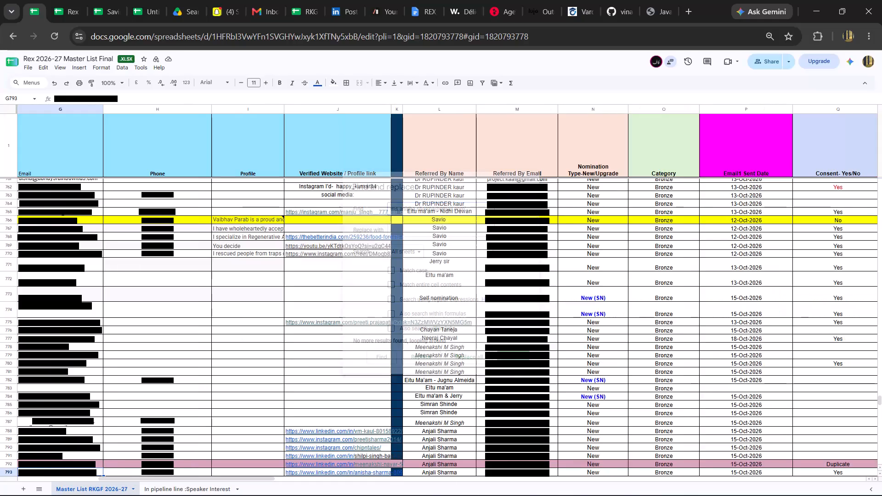
key(Right)
key(Right)
key(Right)
key(Right)
key(Right)
key(Right)
key(Right)
key(Right)
key(Right)
key(Right)
key(Right)
key(Right)
key(Right)
key(Right)
key(Right)
key(Right)
key(Right)
key(Right)
key(Right)
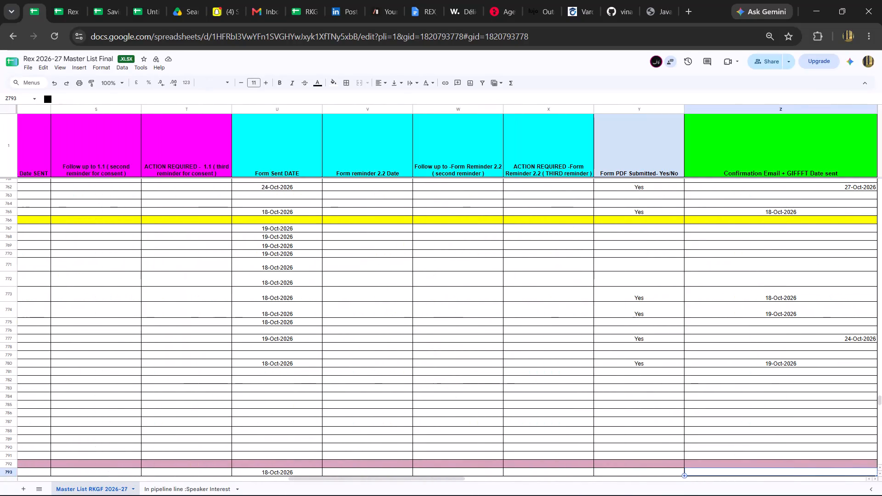
key(Left)
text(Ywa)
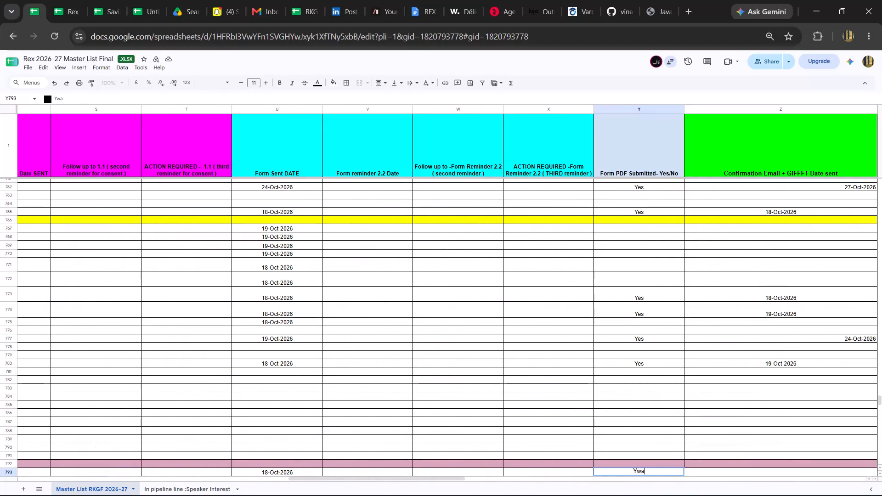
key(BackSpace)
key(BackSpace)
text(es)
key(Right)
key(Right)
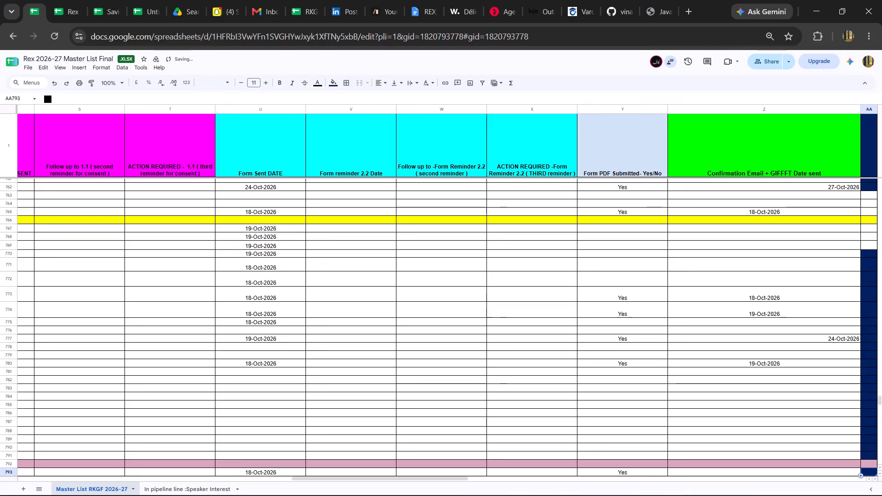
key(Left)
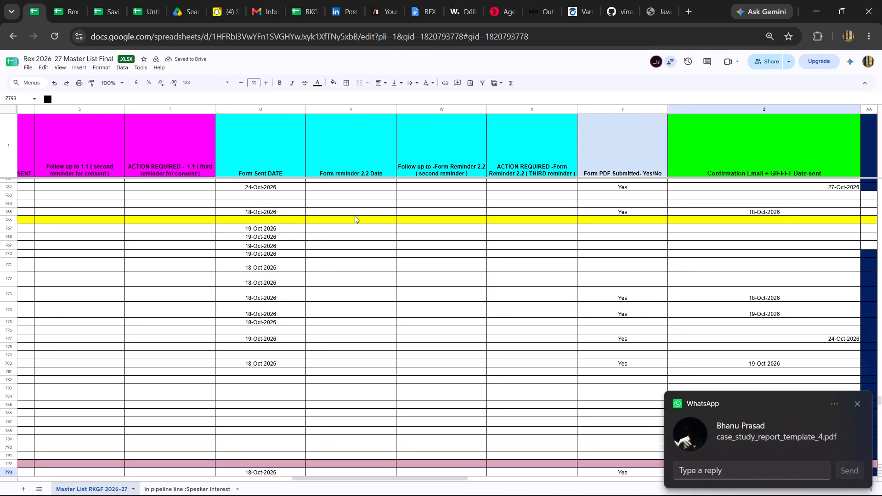
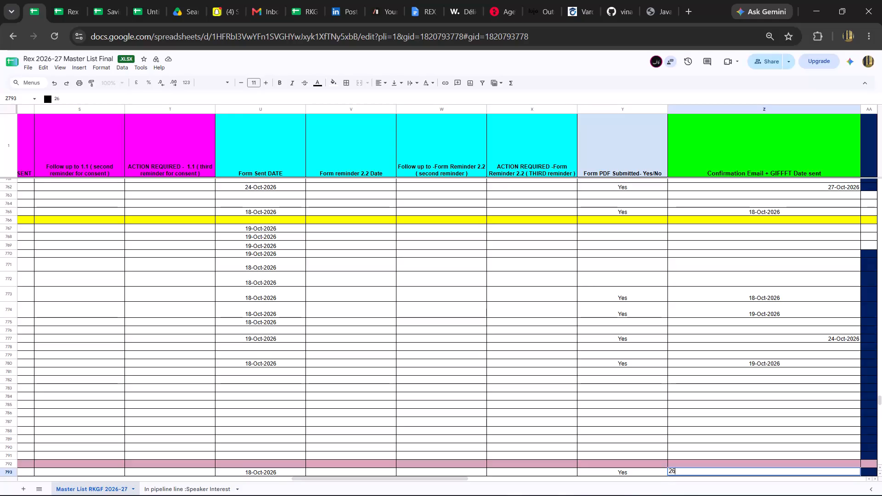
Enter 27-Oct-2026 as row 793's Confirmation Email + GIFFFT Date sent.
key(BackSpace)
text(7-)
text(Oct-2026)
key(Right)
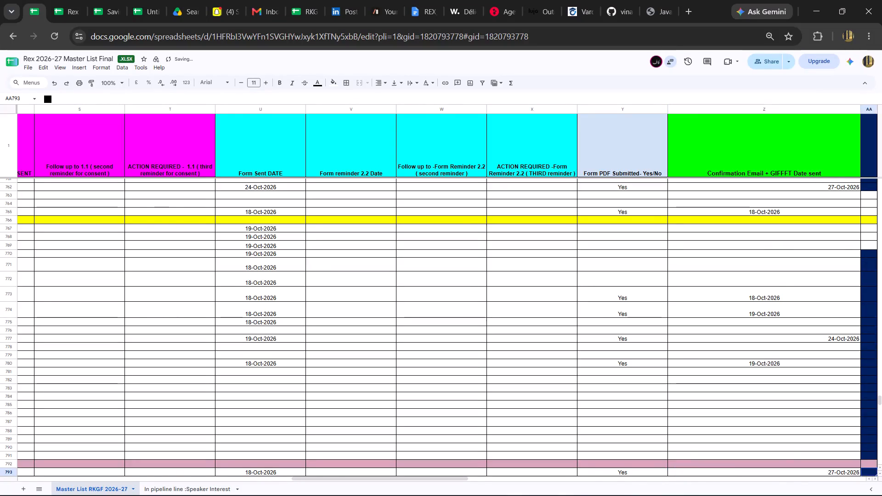
Paste the nominee's copied email address into row 793's Citation Email cell.
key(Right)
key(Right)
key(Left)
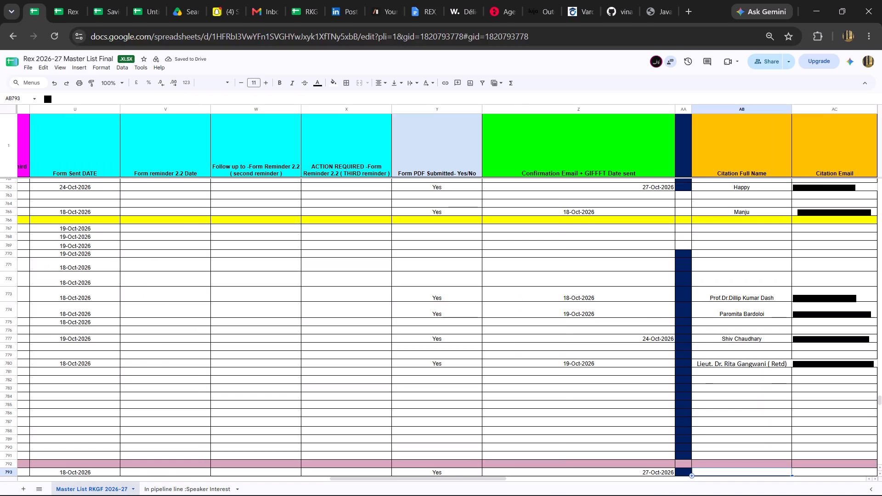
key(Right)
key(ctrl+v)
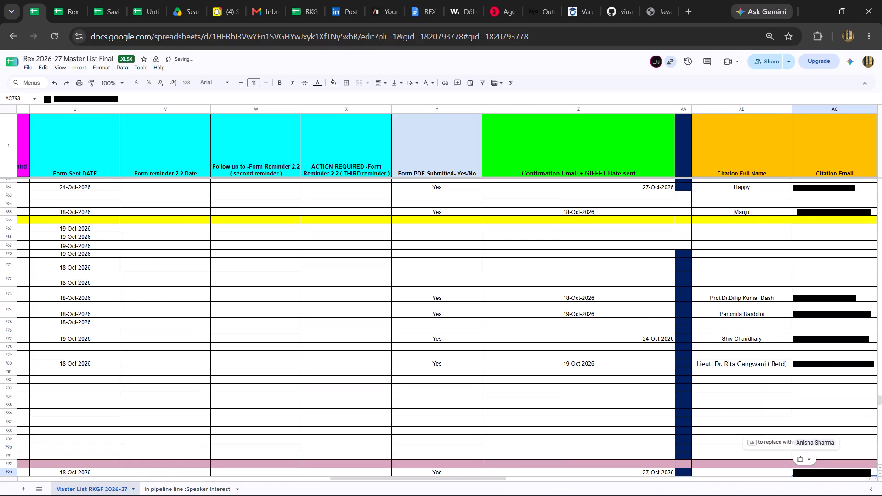
Switch to the nominee's RKGF2026 PDF form to get the full name for row 793's Citation Full Name cell.
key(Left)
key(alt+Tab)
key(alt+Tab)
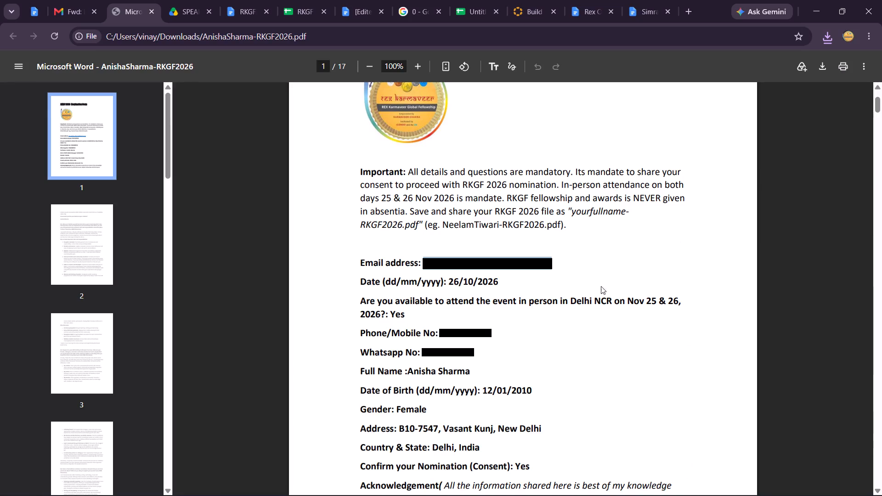
Copy the nominee's preferred citation name from the form PDF into row 793's Citation Full Name cell in the master list.
scroll(426, 388, down, 4)
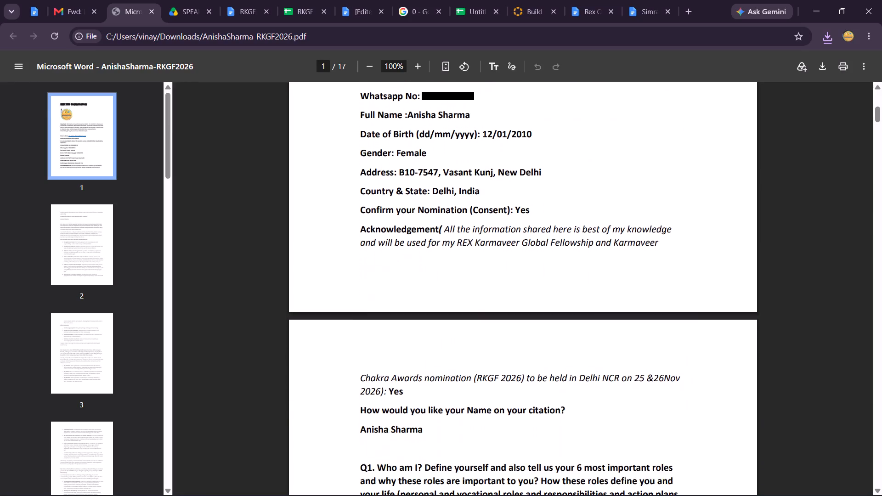
drag(357, 433, 456, 428)
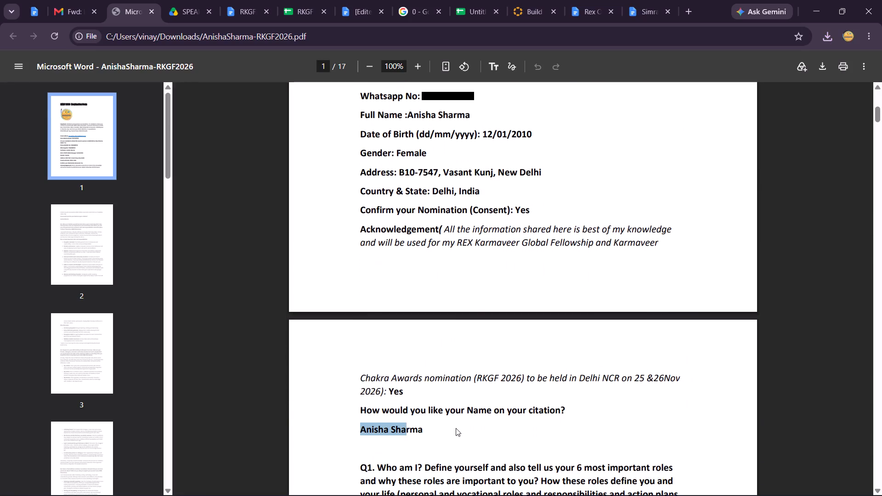
key(ctrl+c)
key(alt+Tab)
key(ctrl+v)
Copy the nominee's mobile number from the form PDF into row 793's Citation Mobile No. cell.
key(Right)
key(Right)
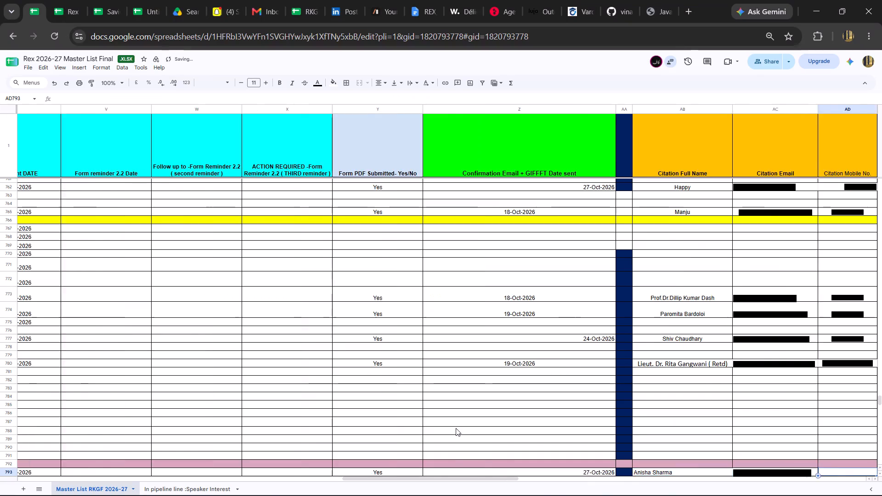
key(Right)
key(Right)
key(Left)
key(Left)
key(alt+Tab)
scroll(456, 428, up, 3)
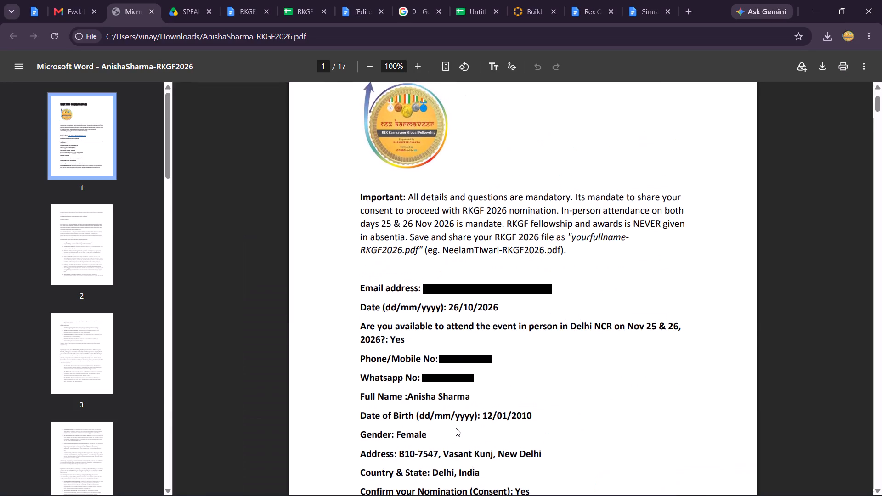
drag(438, 362, 508, 364)
key(ctrl+c)
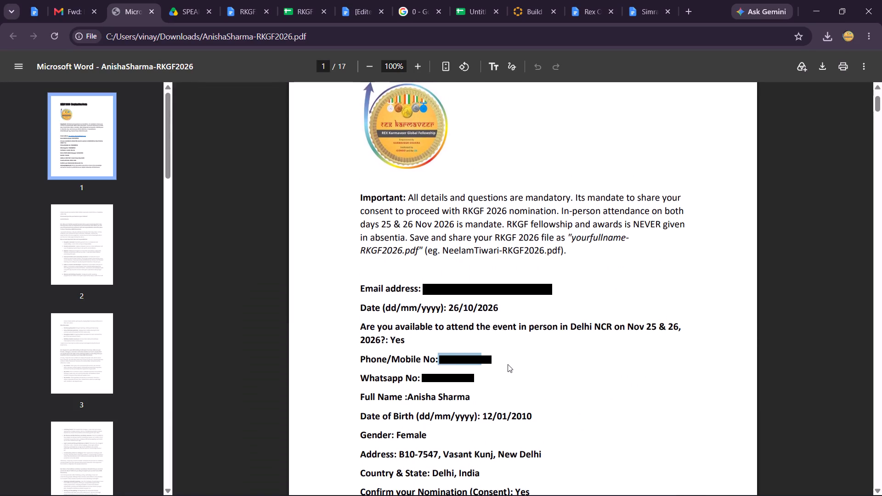
key(alt+Tab)
key(ctrl+v)
Copy the third-person profile summary answering Q17 in the form PDF into row 793's Citation Text cell.
key(Right)
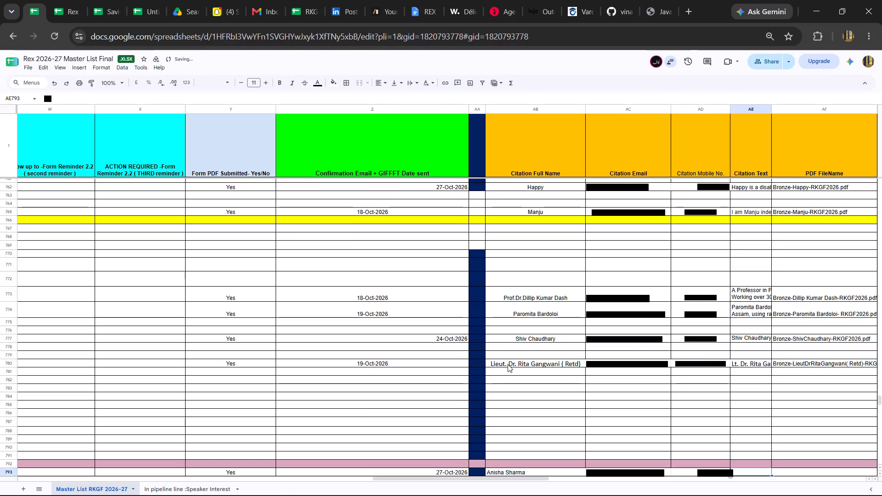
key(alt+Tab)
scroll(508, 364, down, 20)
scroll(508, 364, down, 5)
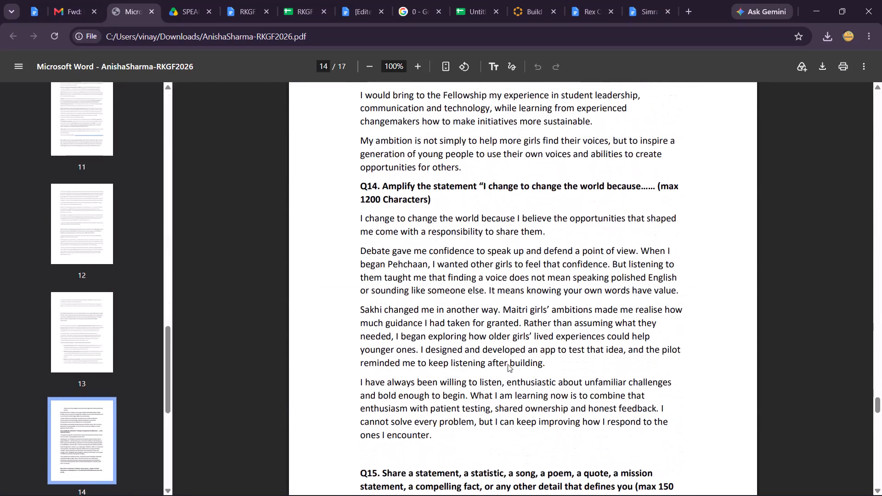
scroll(508, 364, down, 9)
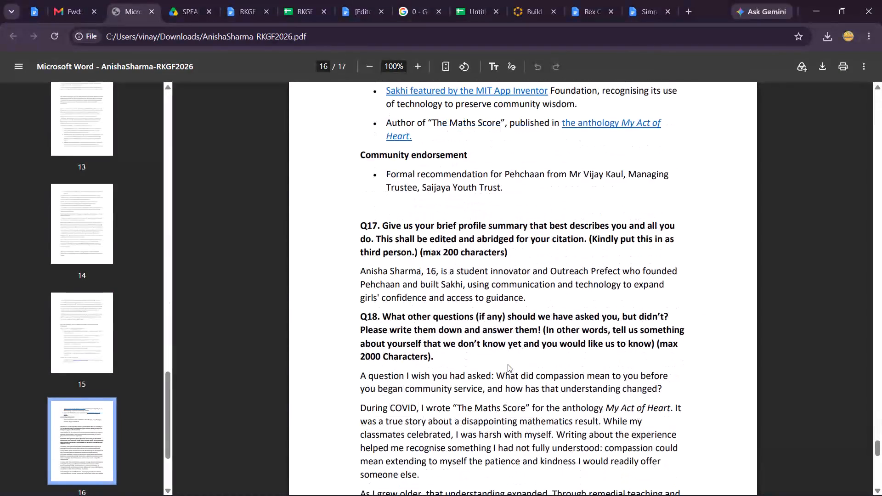
drag(533, 283, 457, 271)
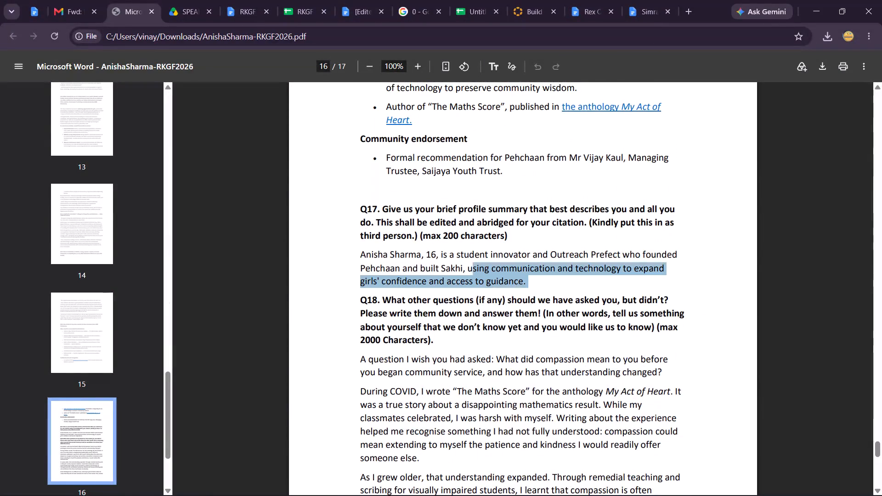
drag(457, 271, 356, 253)
key(ctrl+c)
key(alt+Tab)
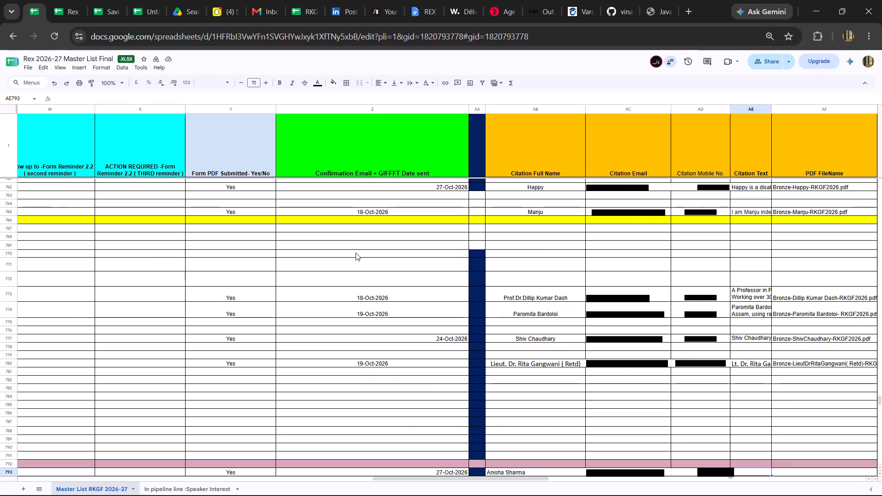
key(ctrl+v)
Replace the name in the Untitled spreadsheet's Bronze file-name template, cell C276, with row 793's citation name without spaces.
key(Right)
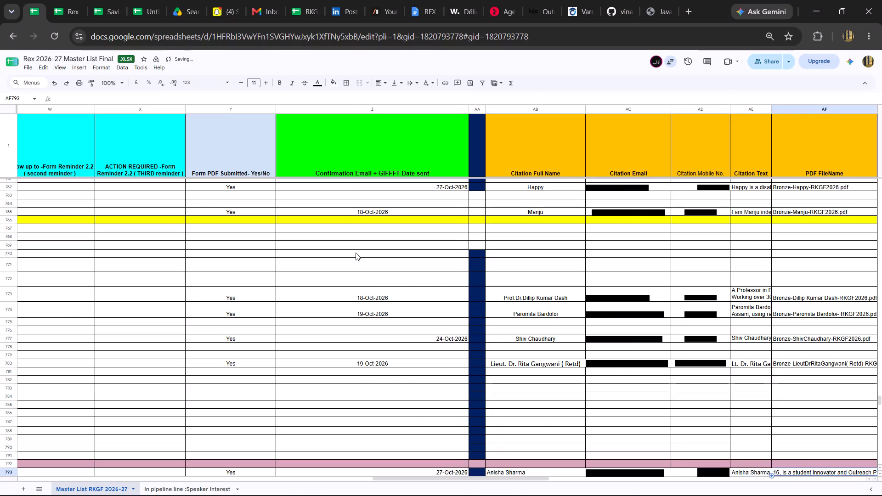
key(Left)
key(Left)
key(Left)
key(Left)
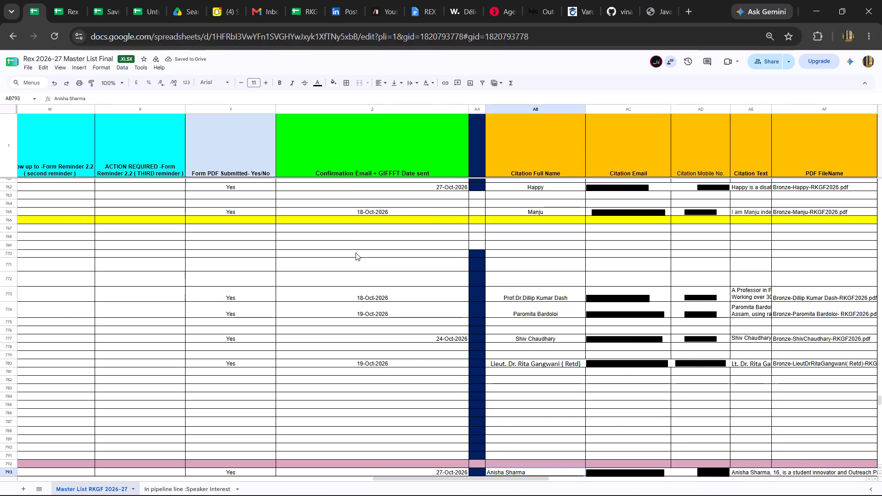
key(ctrl+c)
key(ctrl+Tab)
key(ctrl+Tab)
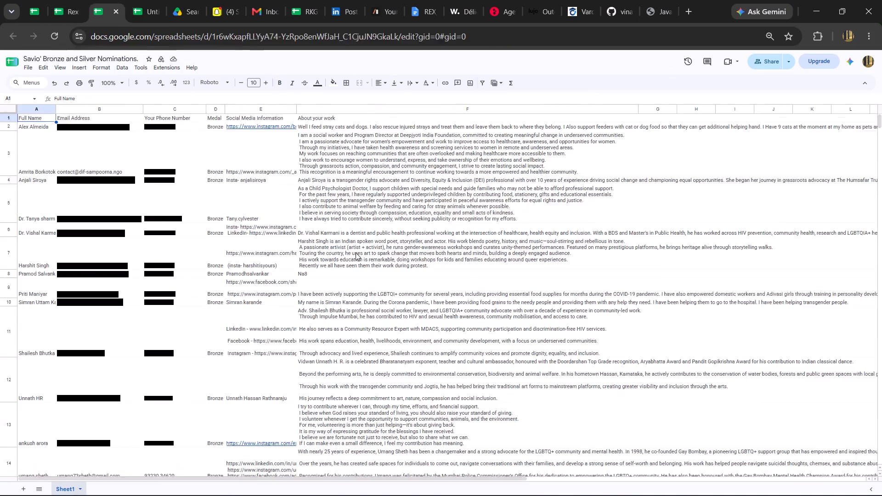
key(ctrl+Tab)
click(189, 265)
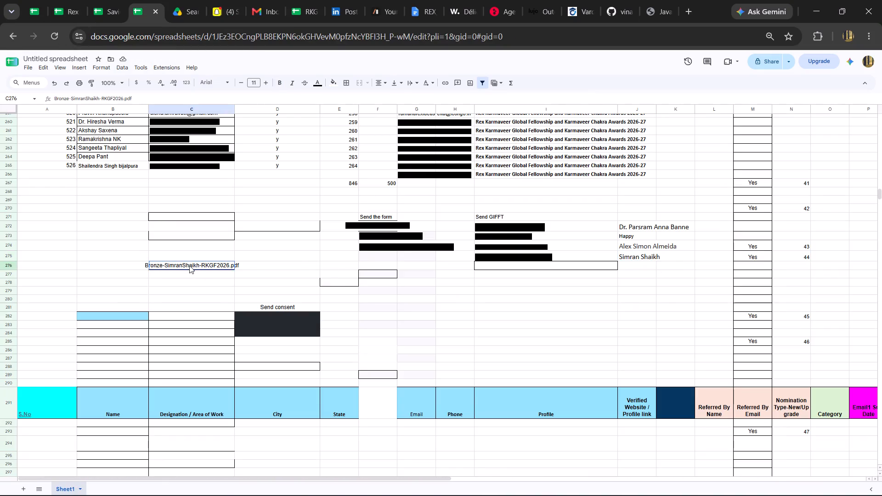
double_click(87, 97)
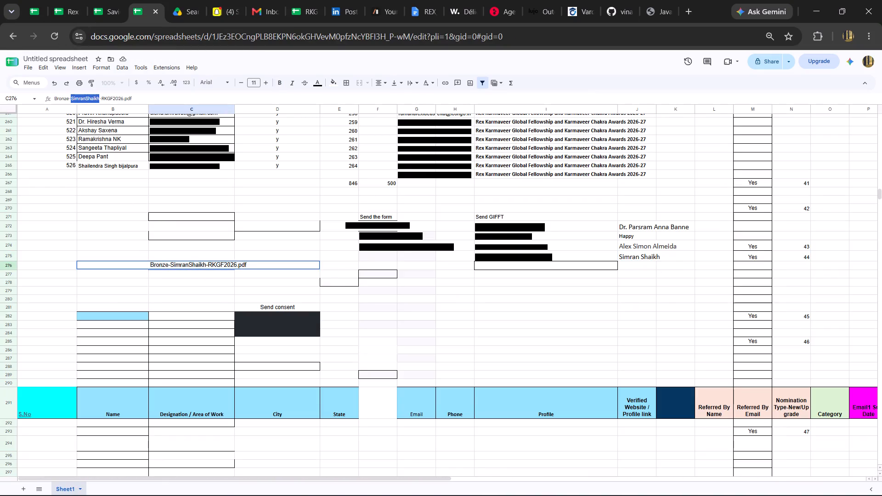
key(ctrl+v)
key(ctrl+Left)
key(BackSpace)
Copy the full Bronze file name from template cell C276 into row 793's PDF FileName cell in the master list.
key(ctrl+a)
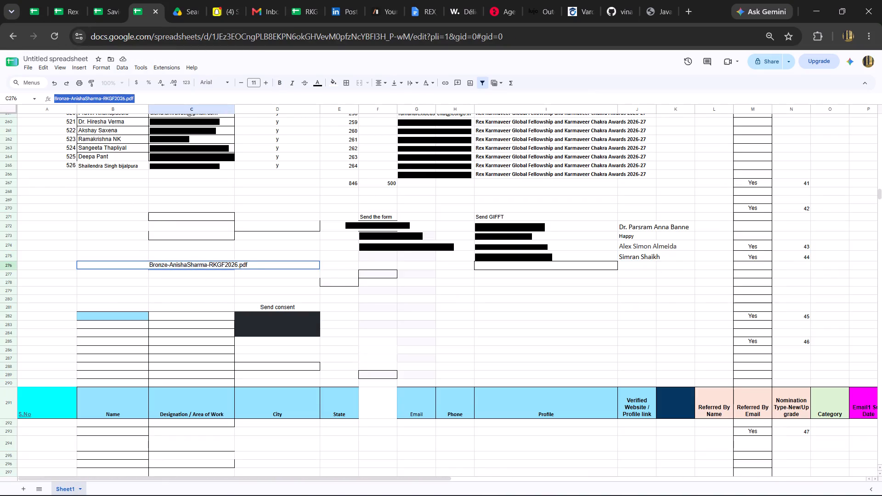
key(ctrl+c)
click(33, 8)
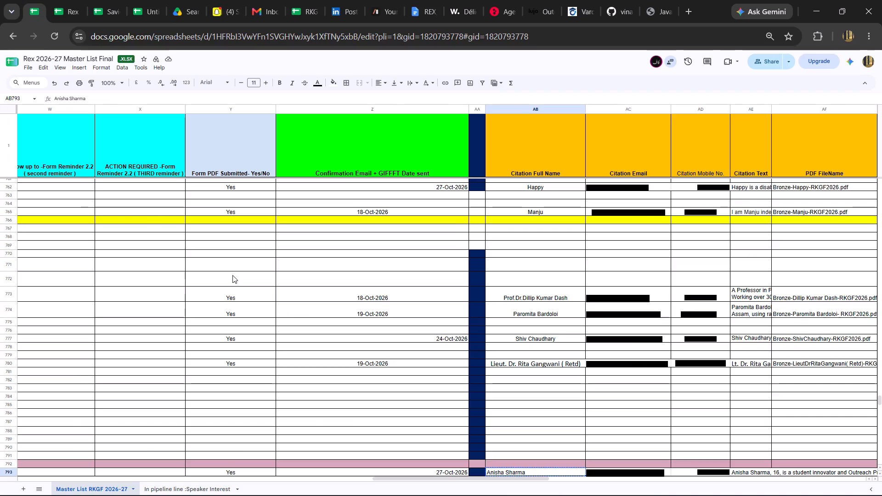
key(Right)
key(Right)
key(Right)
key(Right)
key(Right)
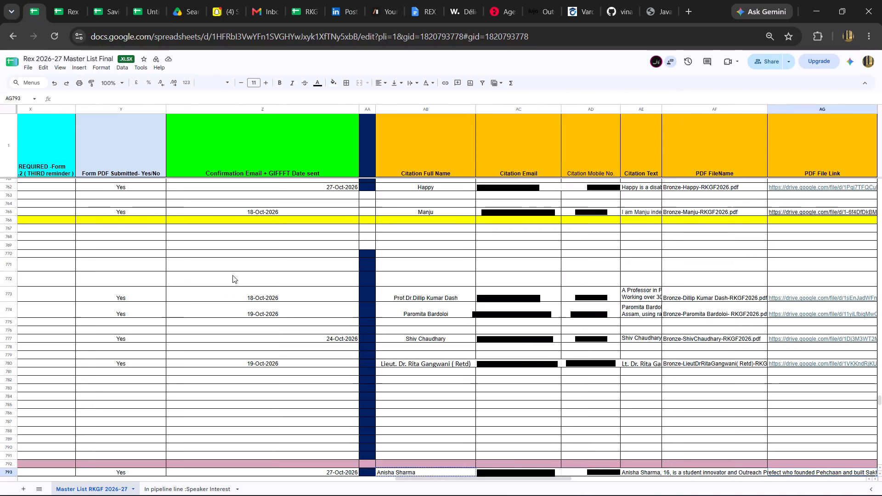
key(Left)
key(ctrl+v)
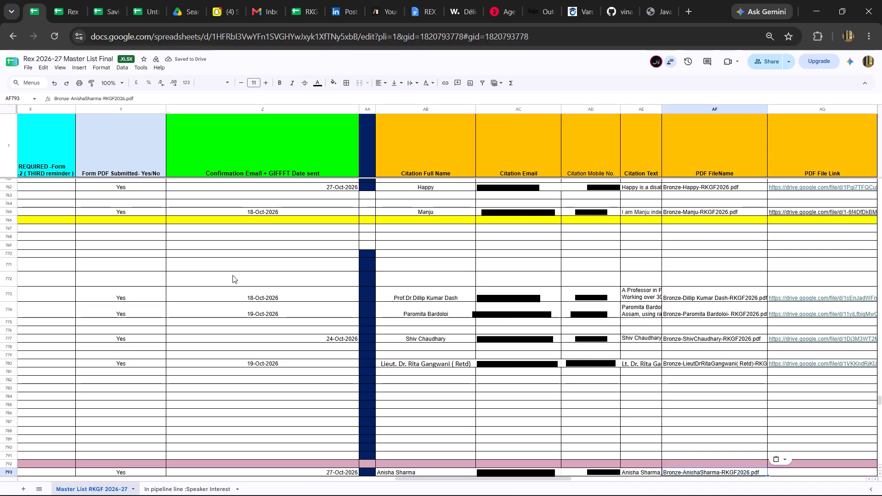
Rename row 793's form PDF in the Downloads folder with the copied Bronze file name, omitting the typed .pdf ending.
key(alt+Tab)
key(alt+Tab)
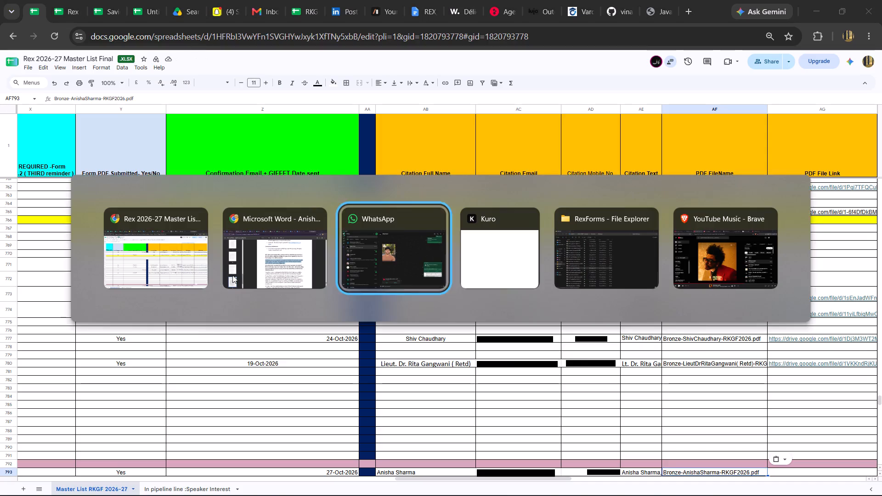
key(alt+Tab)
key(alt+Tab)
click(45, 160)
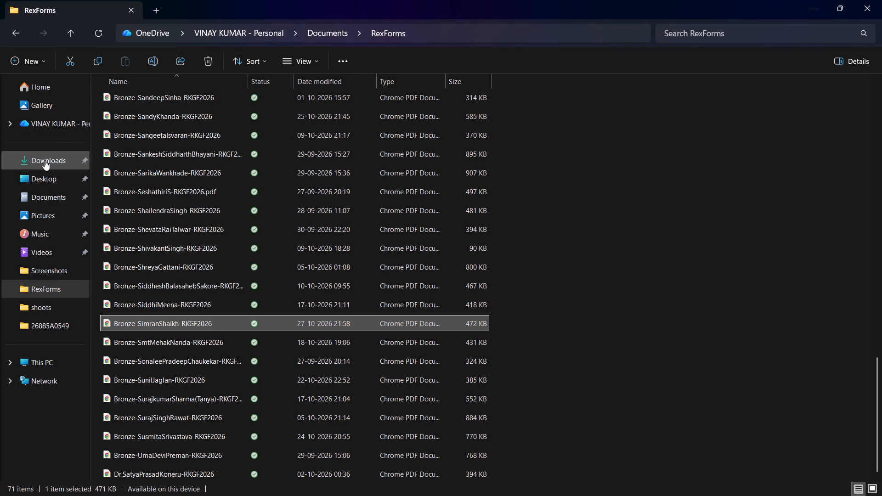
click(145, 109)
right_click(145, 109)
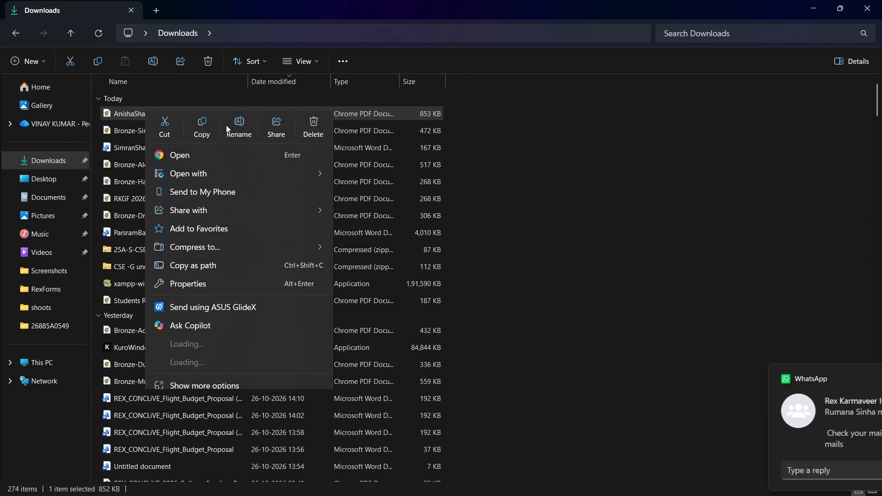
click(235, 126)
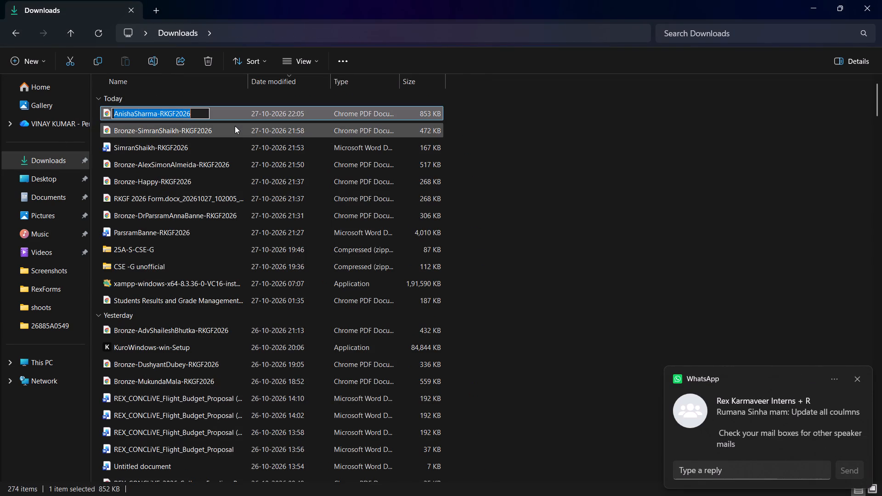
key(ctrl+v)
key(BackSpace)
key(BackSpace)
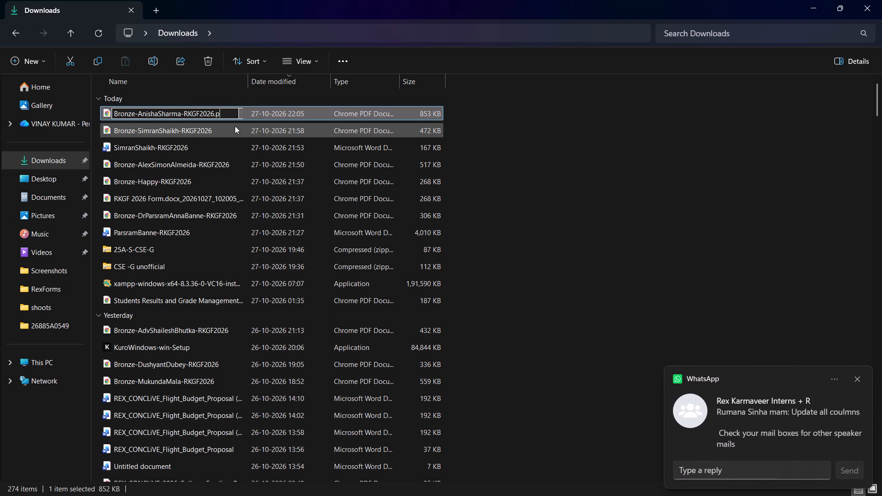
key(BackSpace)
key(BackSpace)
key(Return)
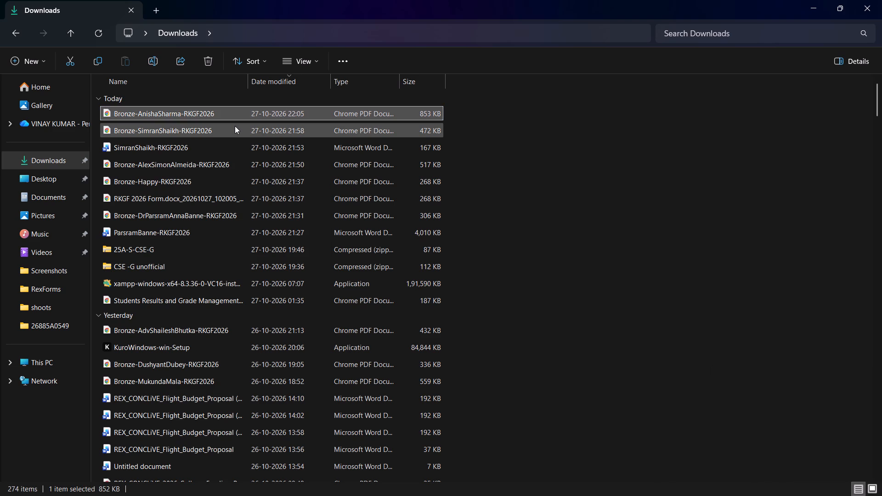
Copy row 793's renamed Bronze PDF from Downloads into the RexForms folder and locate it there.
right_click(203, 113)
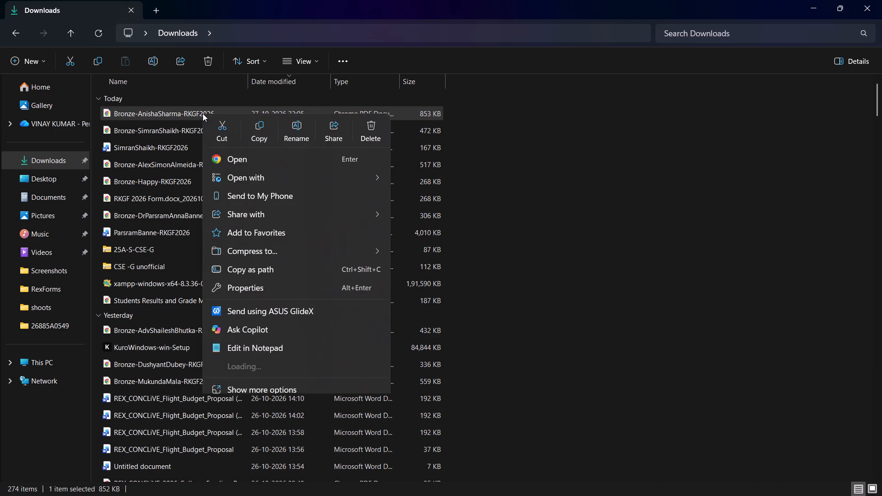
click(259, 129)
click(69, 291)
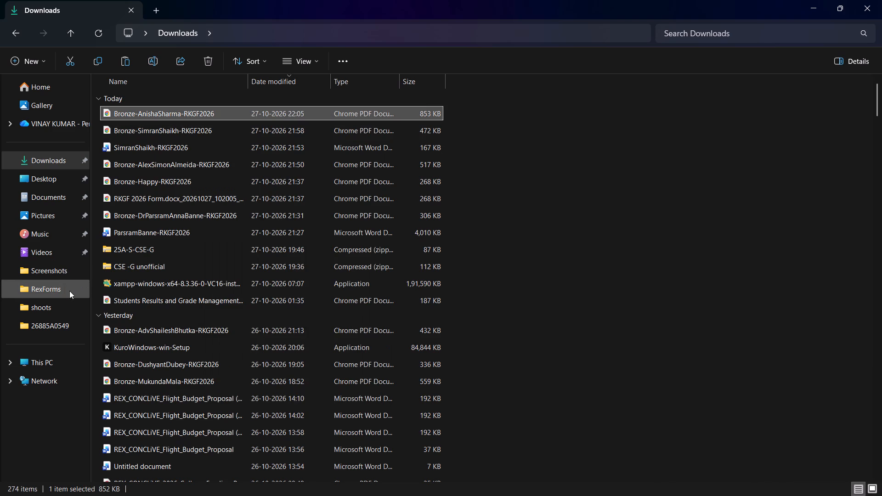
key(ctrl+v)
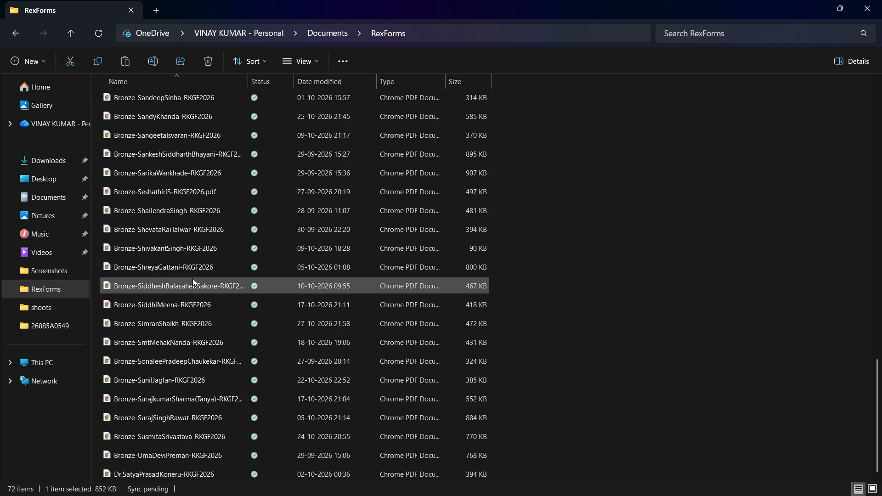
scroll(192, 278, up, 11)
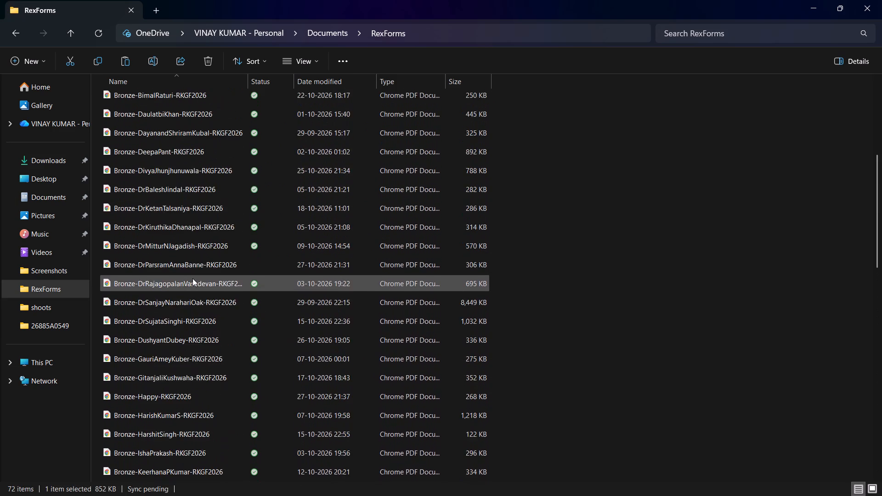
scroll(192, 278, up, 10)
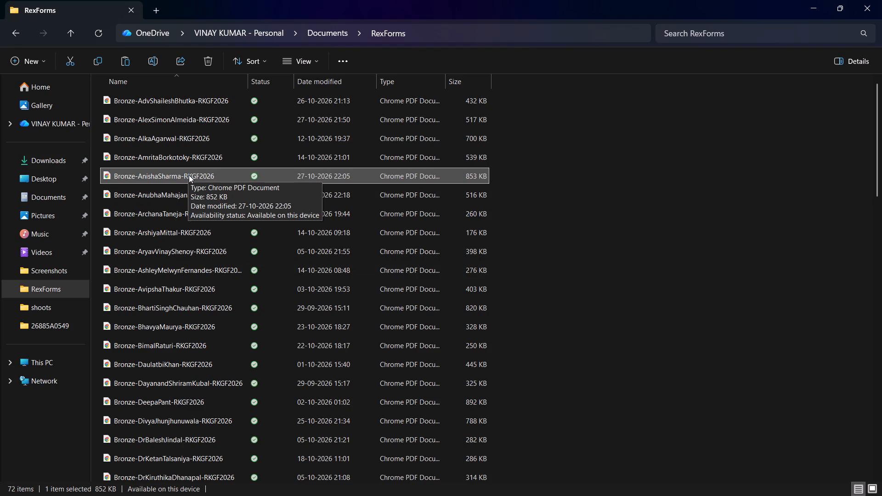
Upload row 793's renamed Bronze PDF from the RexForms folder to the shared Bronze folder in Google Drive.
key(alt+Tab)
click(189, 11)
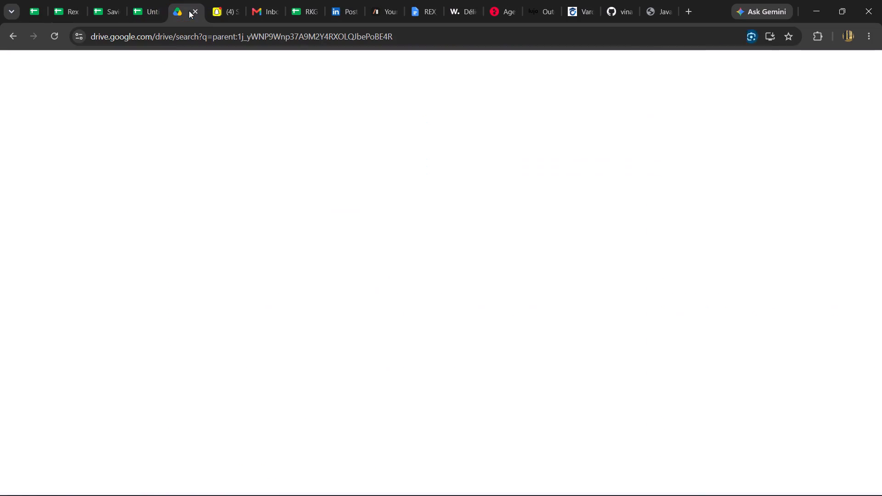
scroll(264, 233, right, 5)
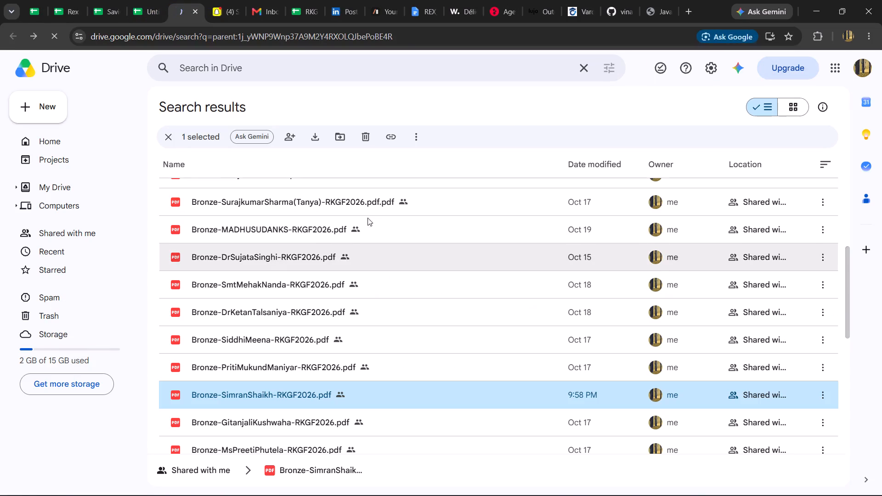
right_click(296, 253)
drag(296, 253, 282, 241)
right_click(282, 241)
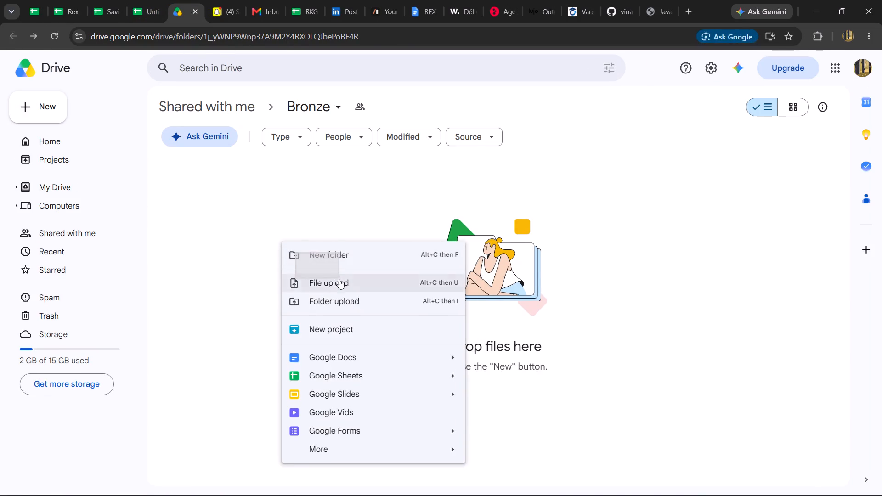
click(339, 286)
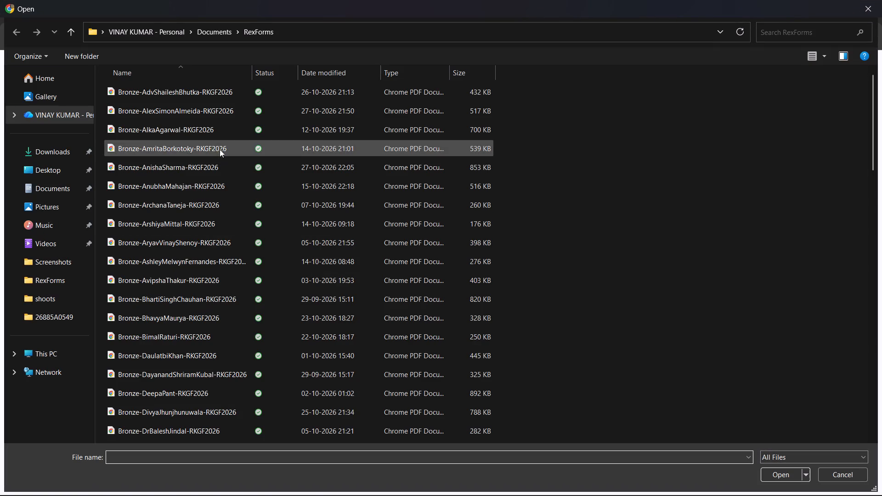
click(195, 169)
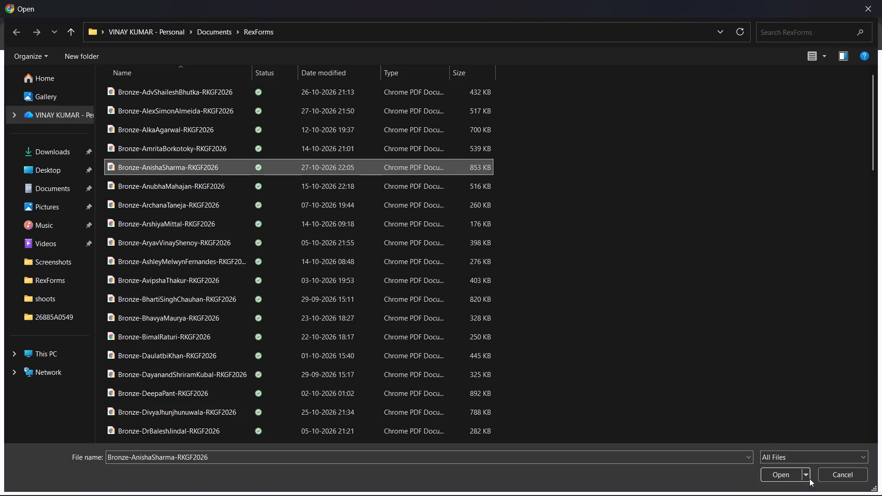
click(780, 471)
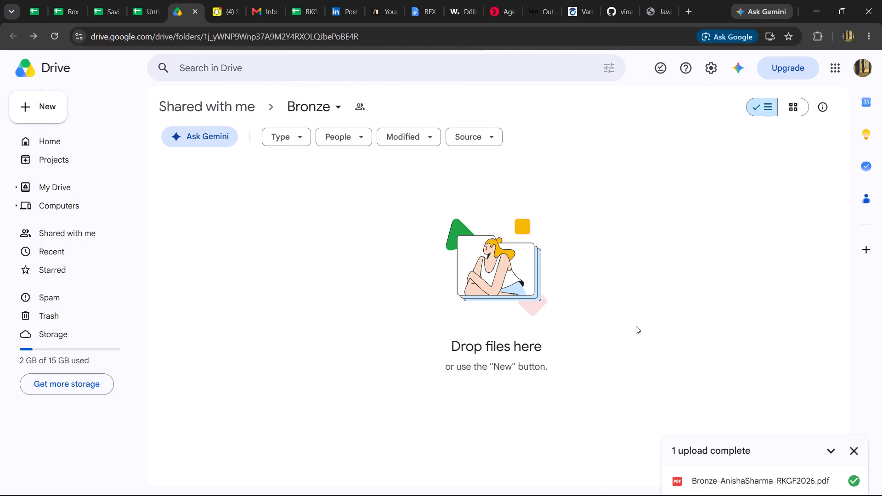
scroll(636, 326, left, 8)
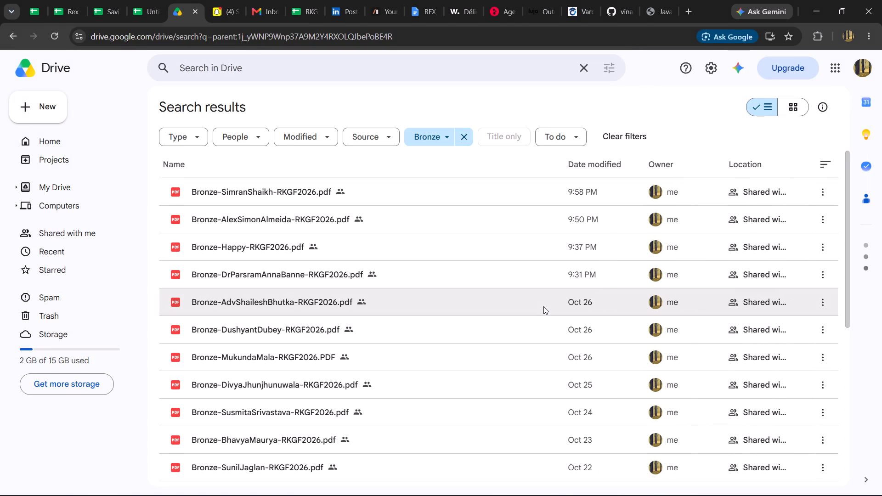
Copy the Drive link of row 793's uploaded Bronze PDF and paste it into that row's PDF File Link cell in the master list.
scroll(543, 306, down, 2)
scroll(543, 306, up, 5)
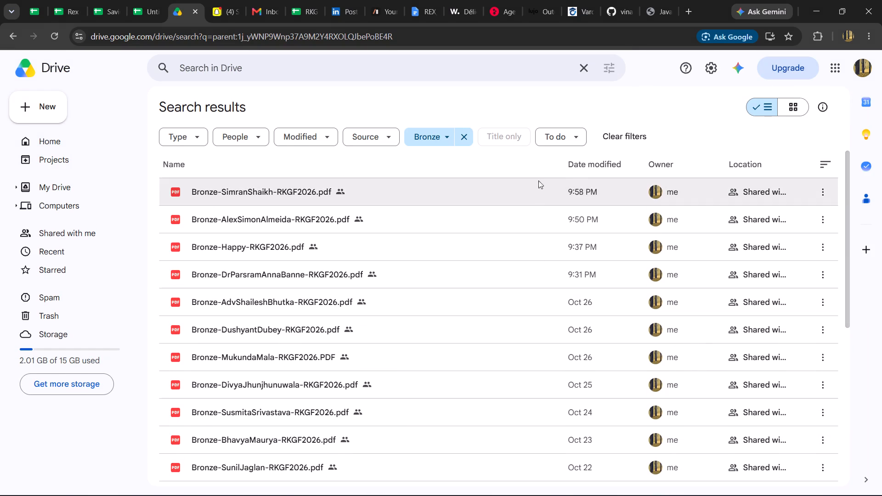
scroll(503, 345, down, 4)
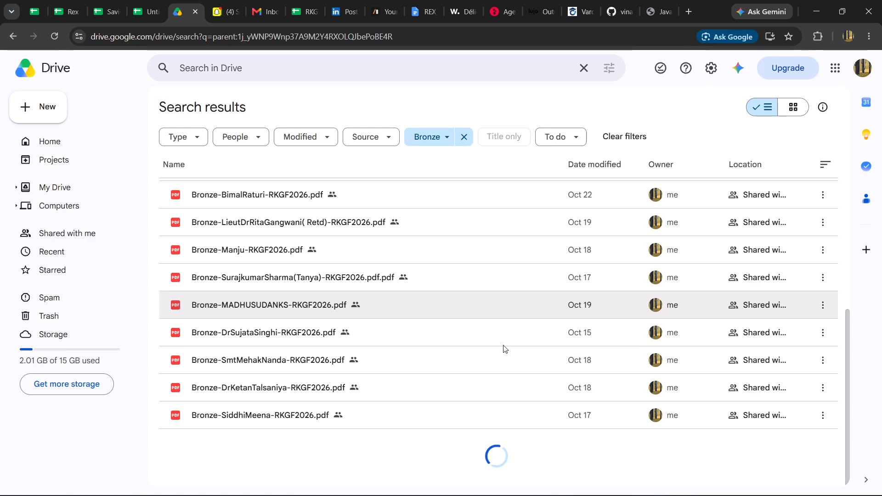
scroll(503, 345, down, 5)
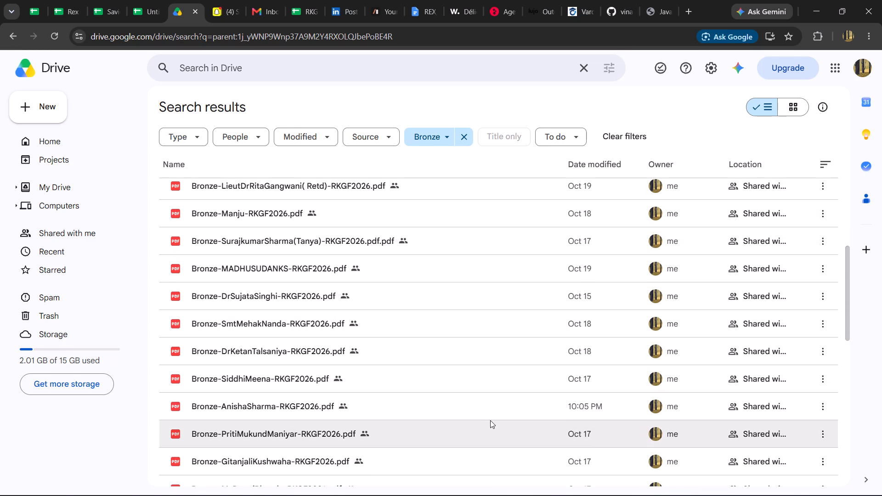
click(819, 409)
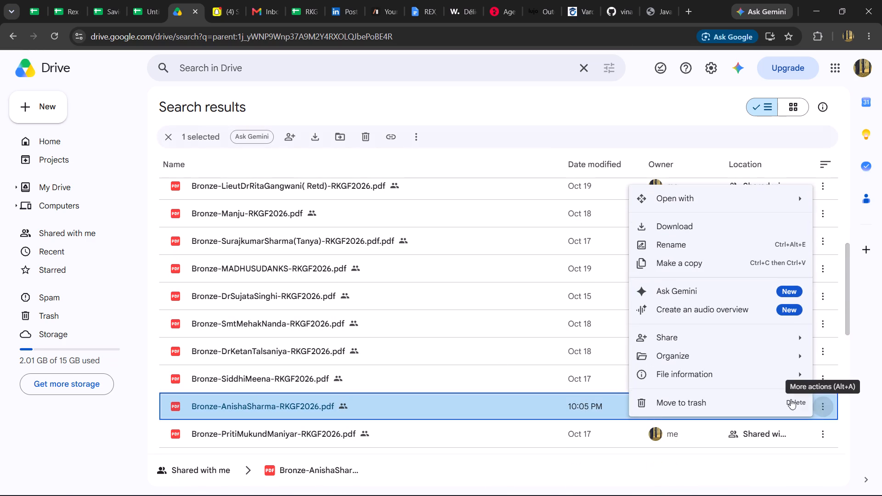
click(593, 360)
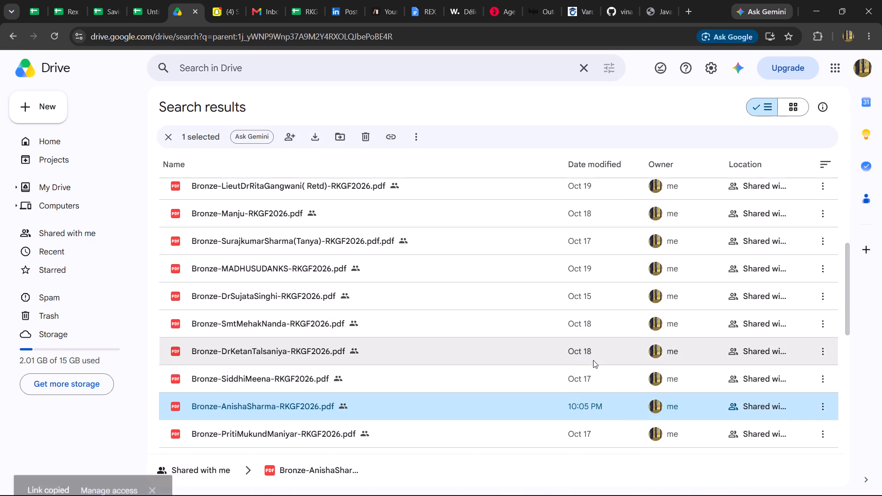
click(40, 14)
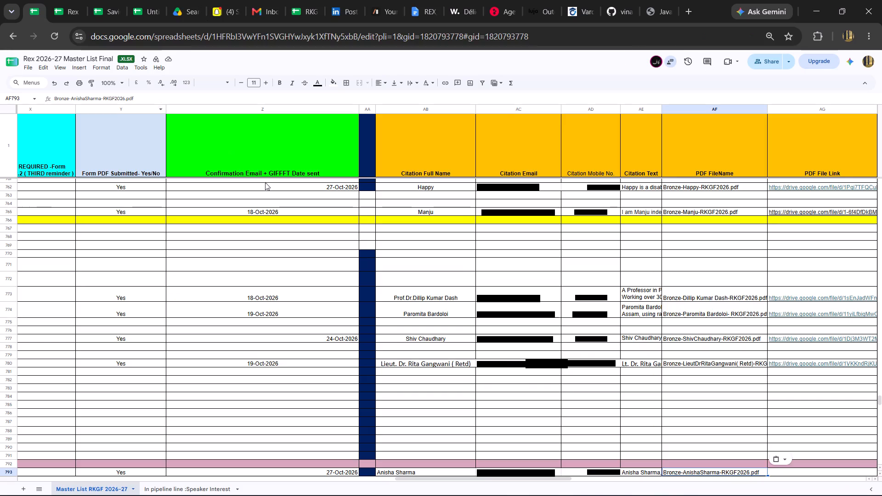
key(Right)
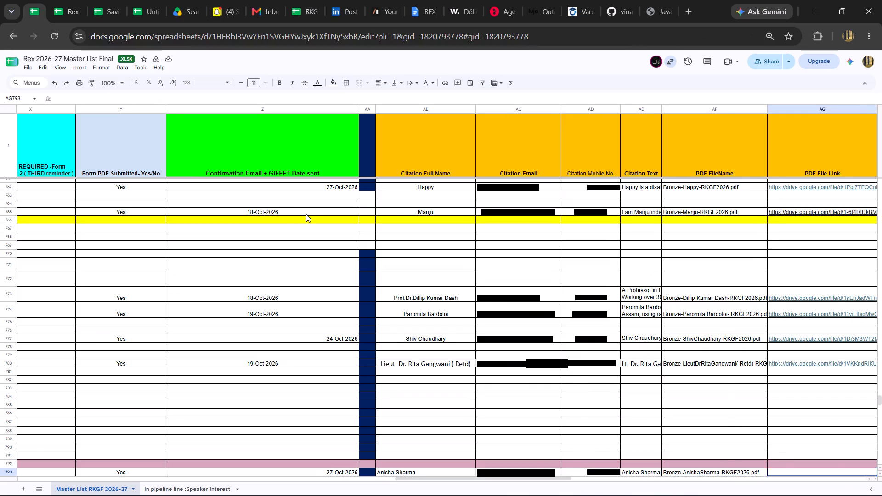
key(ctrl+v)
Mark Citation Text Available as Yes for row 793 and dismiss the WhatsApp notification.
key(Right)
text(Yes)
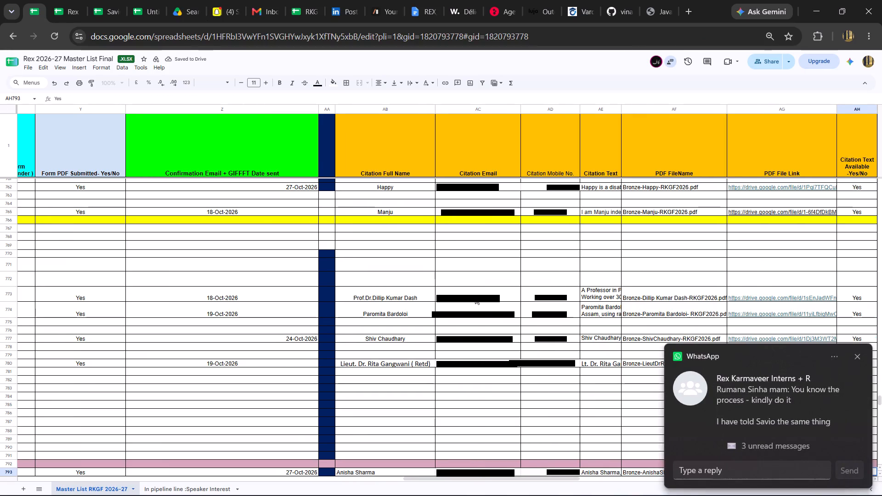
click(858, 356)
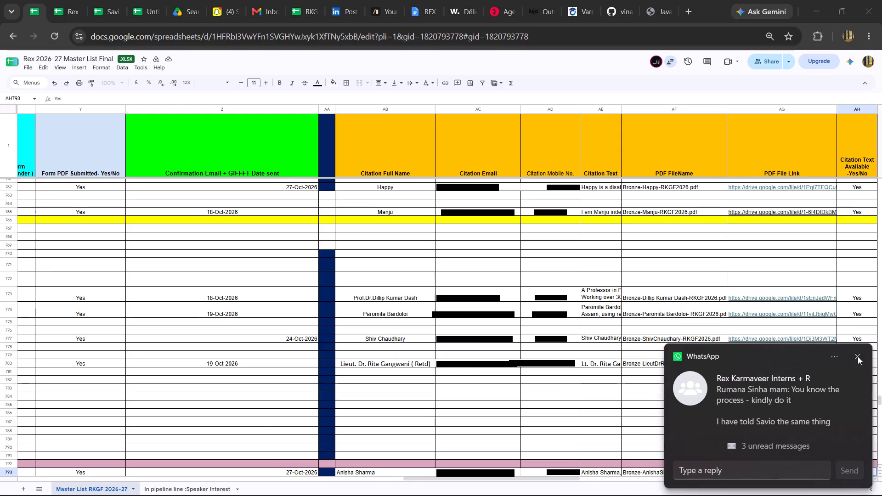
Record row 793's Certificate Link Sent date as 27-Oct-2026 and mark Certificate Link Sent as Yes.
key(Right)
key(Right)
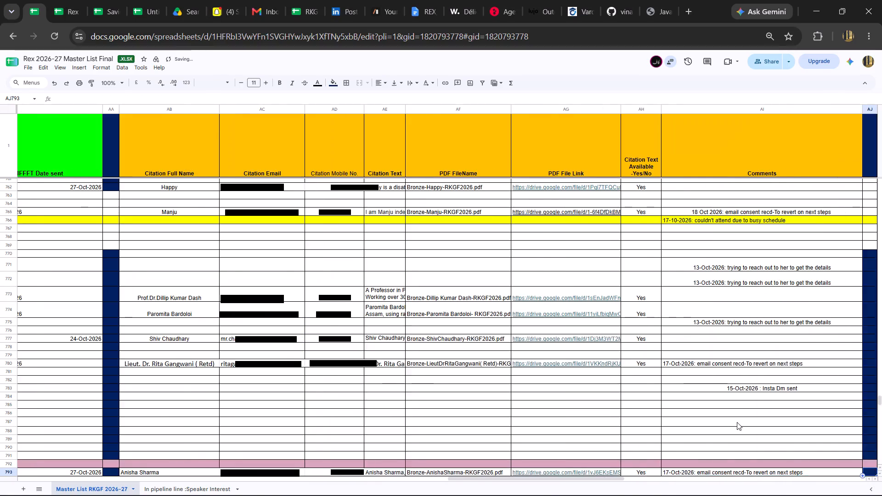
key(Right)
key(Right)
key(Left)
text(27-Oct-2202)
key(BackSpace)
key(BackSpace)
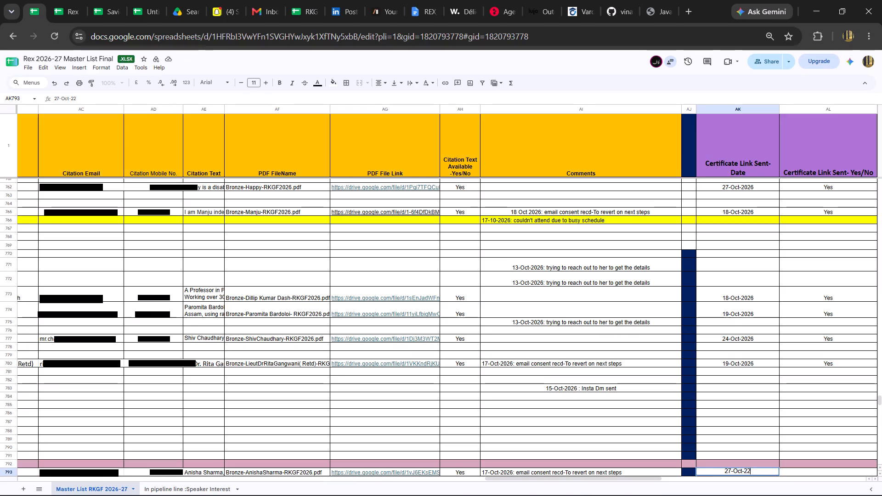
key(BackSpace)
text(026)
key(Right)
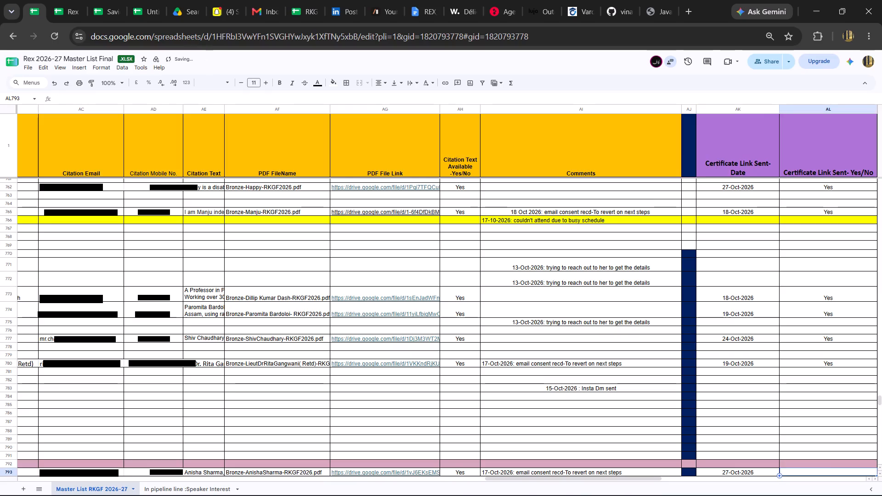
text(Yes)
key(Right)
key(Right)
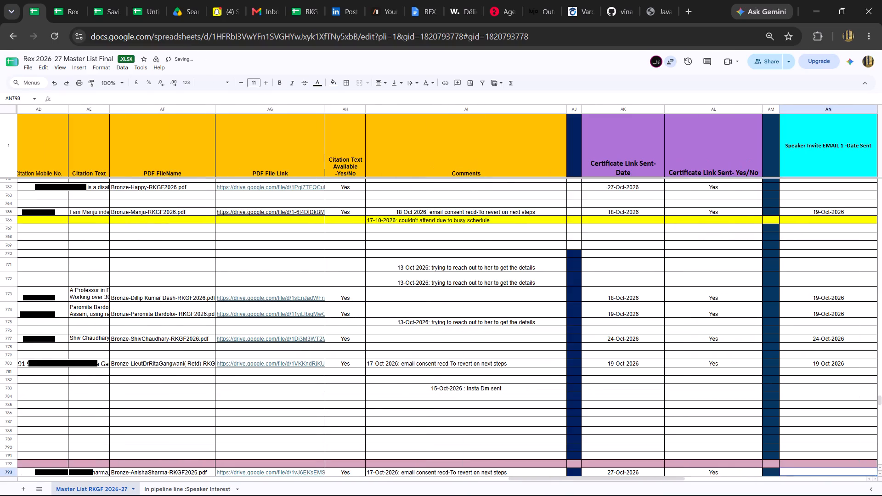
Copy row 793's Citation Email address from the master list and switch to the RexForms folder window.
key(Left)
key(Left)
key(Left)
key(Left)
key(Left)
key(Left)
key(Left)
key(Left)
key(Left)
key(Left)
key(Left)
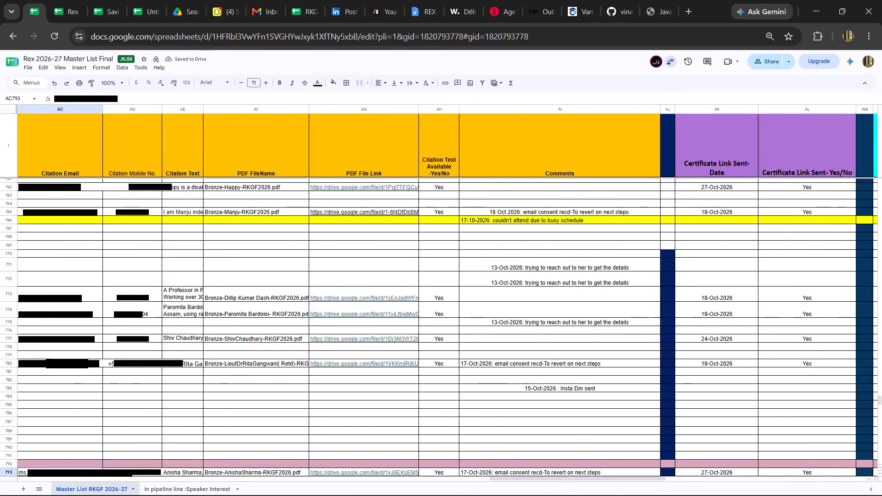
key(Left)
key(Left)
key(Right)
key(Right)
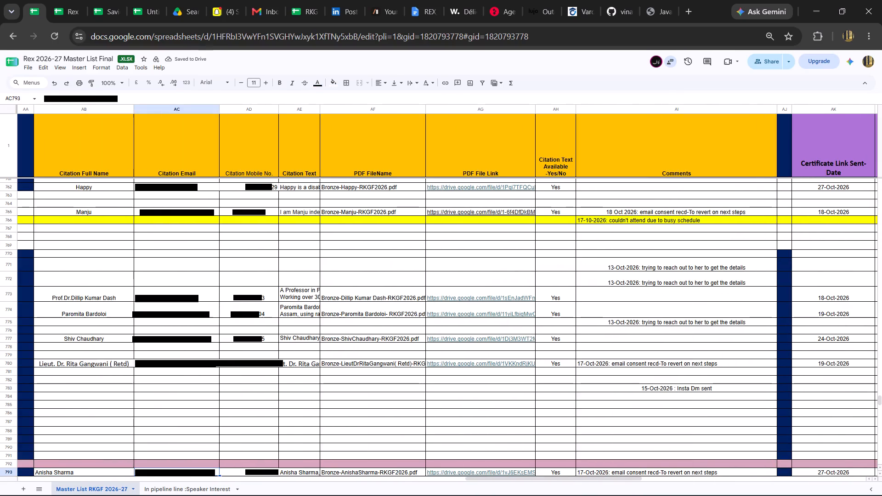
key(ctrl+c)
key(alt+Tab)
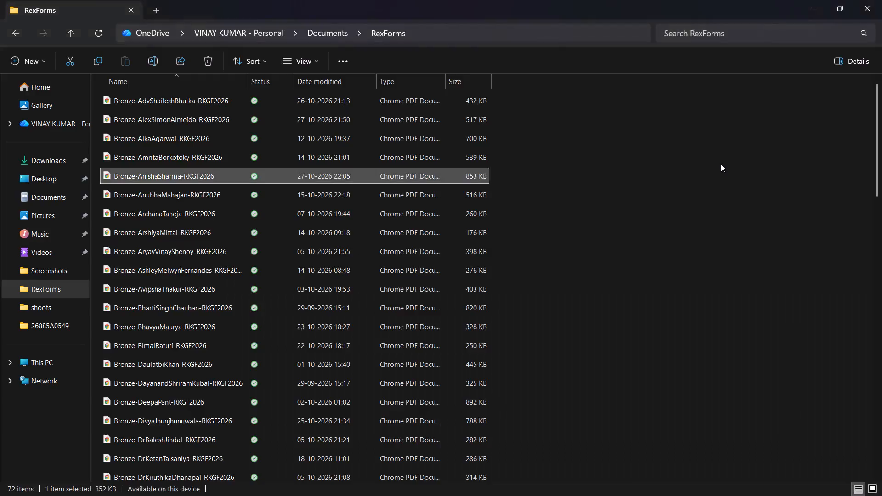
Copy row 793's Citation Email from the master list into cell I276 of the Untitled spreadsheet's Send GIFFT list.
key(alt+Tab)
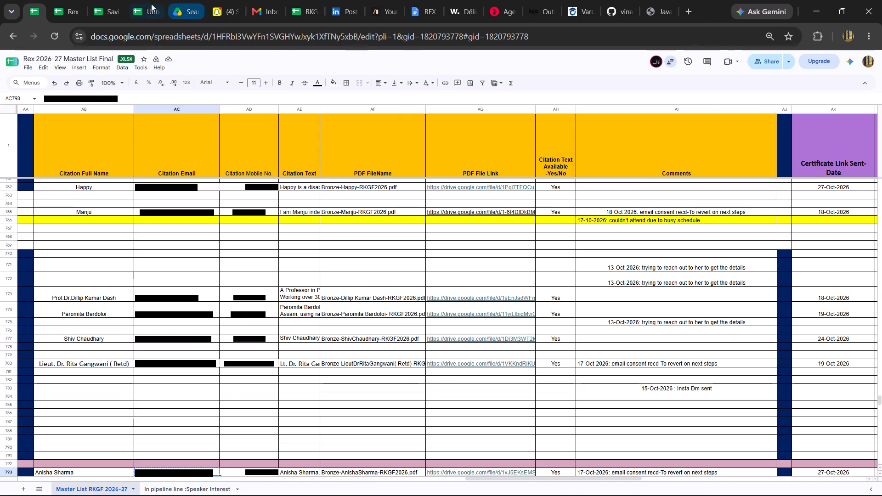
click(142, 4)
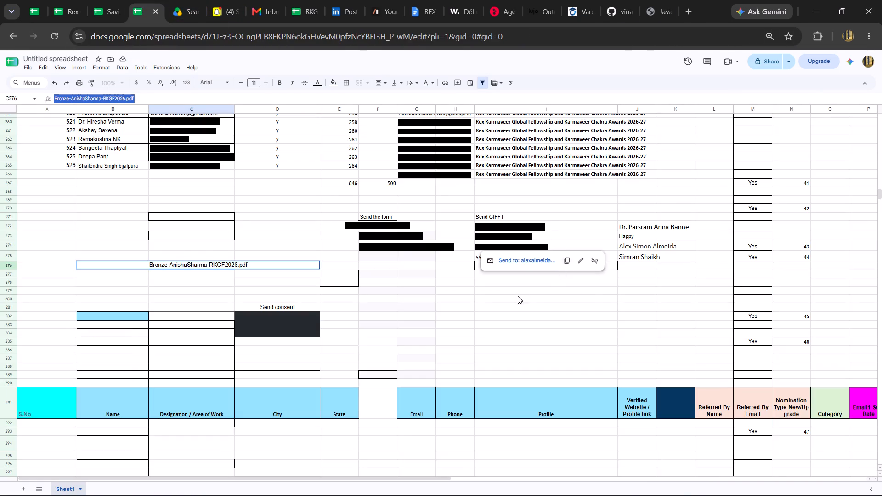
click(518, 296)
click(512, 268)
key(ctrl+c)
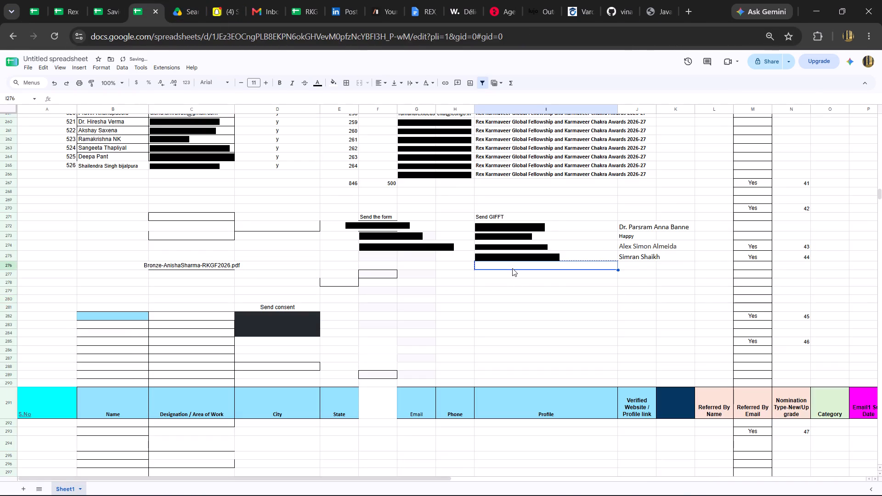
key(ctrl+v)
key(alt+Tab)
key(alt+Tab)
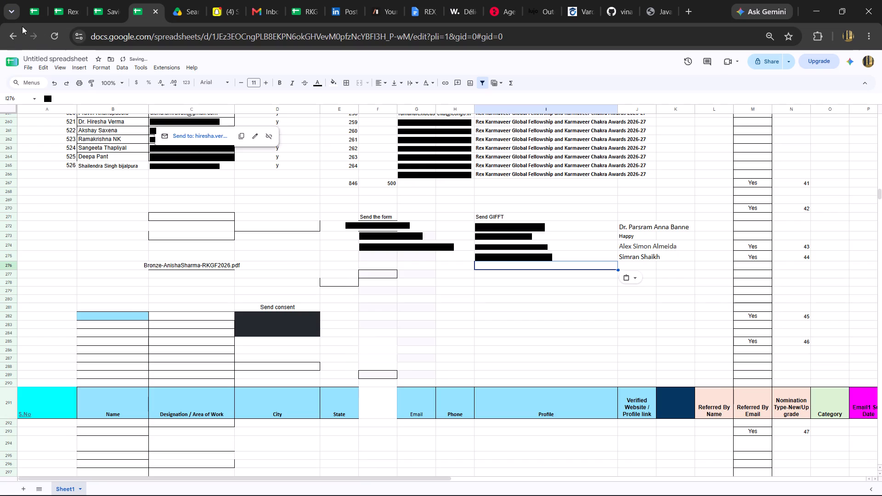
click(33, 16)
key(ctrl+c)
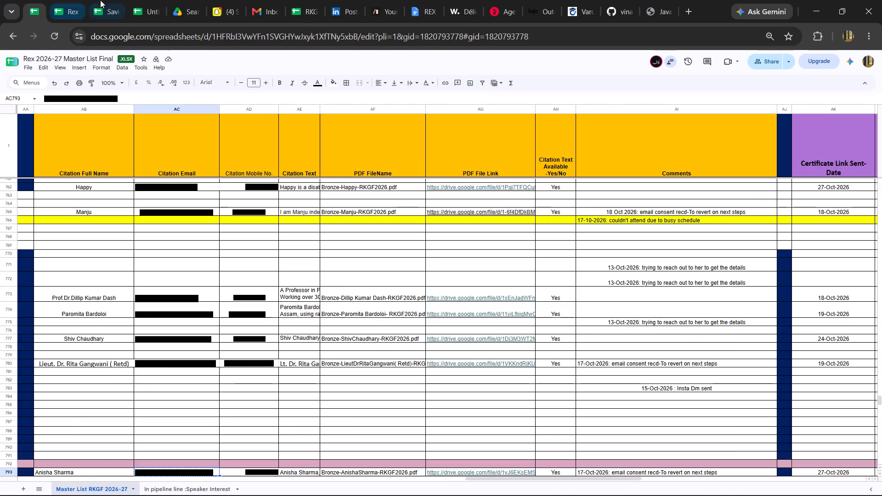
click(145, 10)
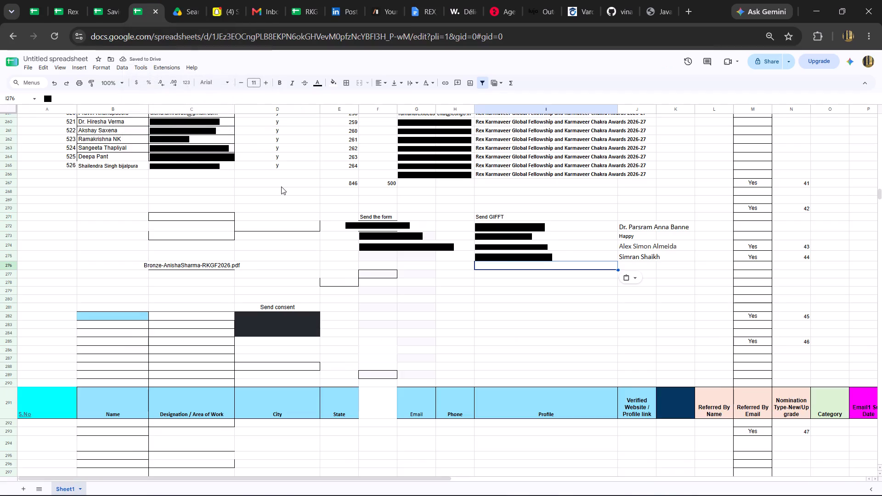
key(ctrl+v)
Copy row 793's Citation Full Name from the master list into cell J276, beside the nominee's email in the Send GIFFT list.
click(38, 10)
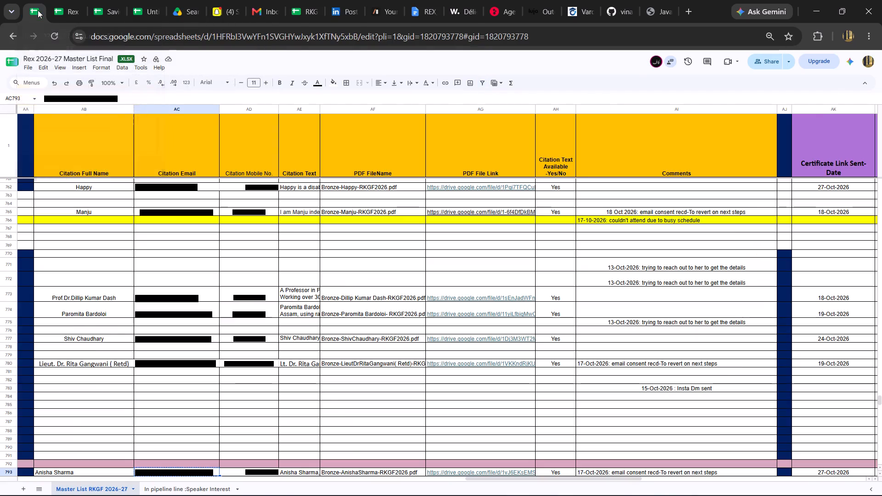
key(Left)
key(ctrl+c)
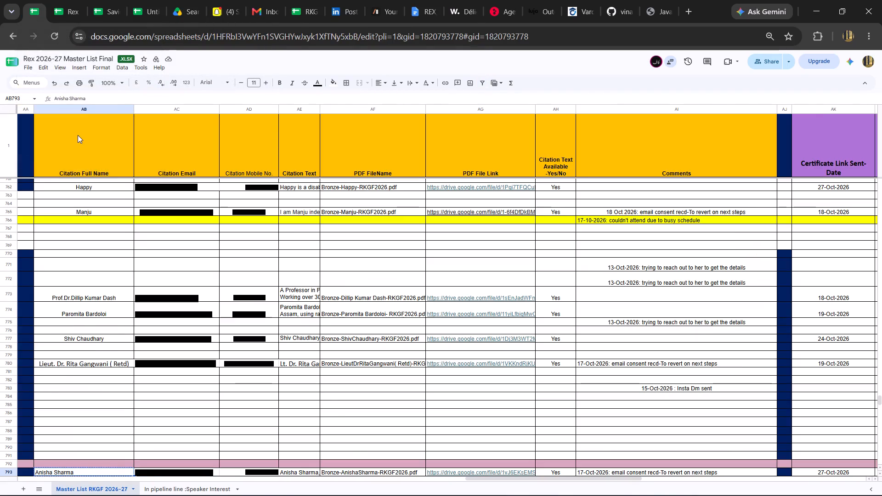
click(96, 19)
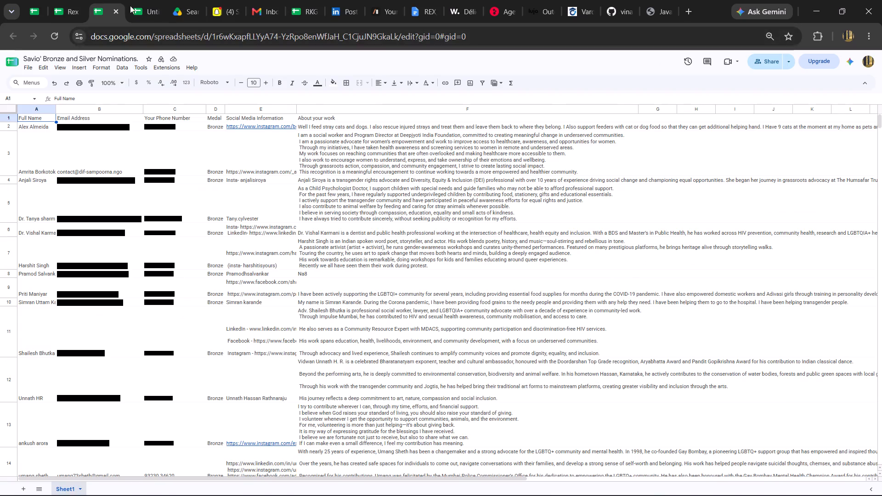
click(139, 7)
key(Right)
key(ctrl+v)
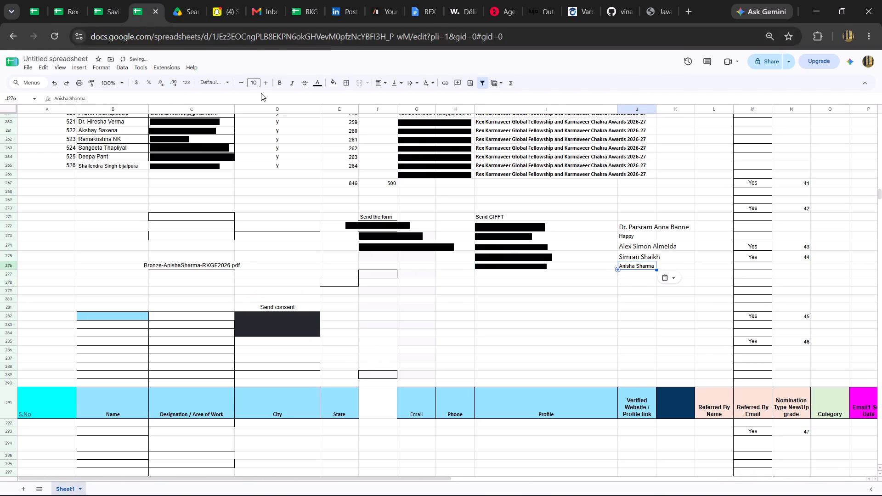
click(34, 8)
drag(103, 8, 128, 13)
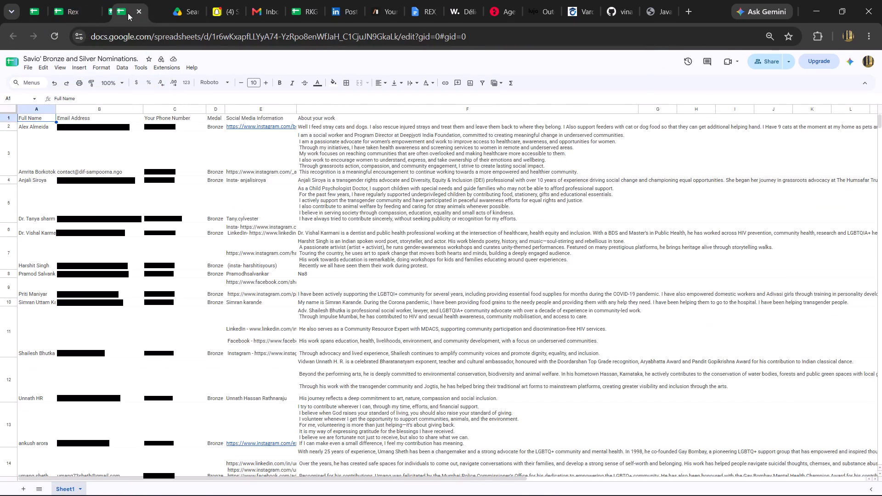
Reorder the browser tabs so the Bronze and Silver Nominations spreadsheet sits just after the Untitled spreadsheet.
drag(128, 13, 139, 13)
click(35, 12)
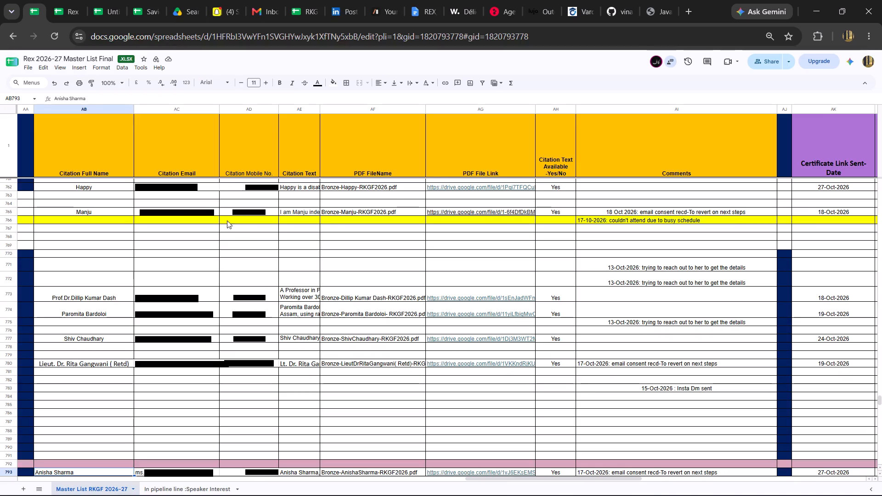
click(143, 6)
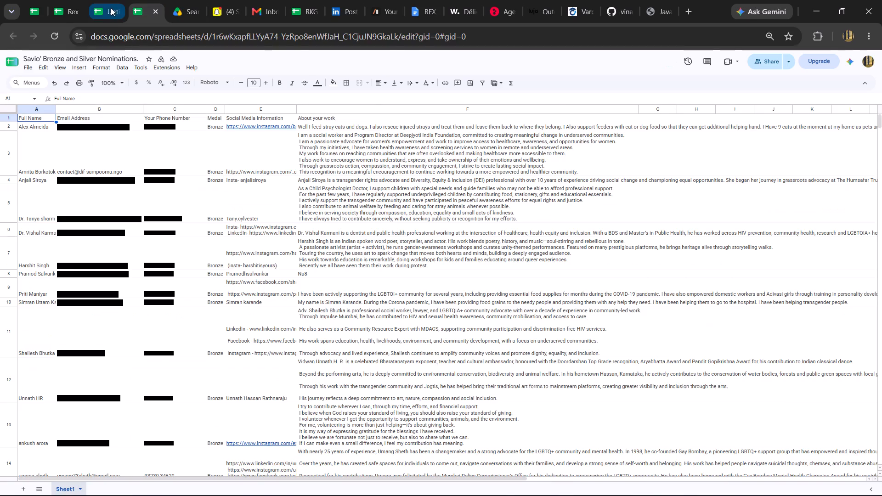
click(102, 9)
click(567, 295)
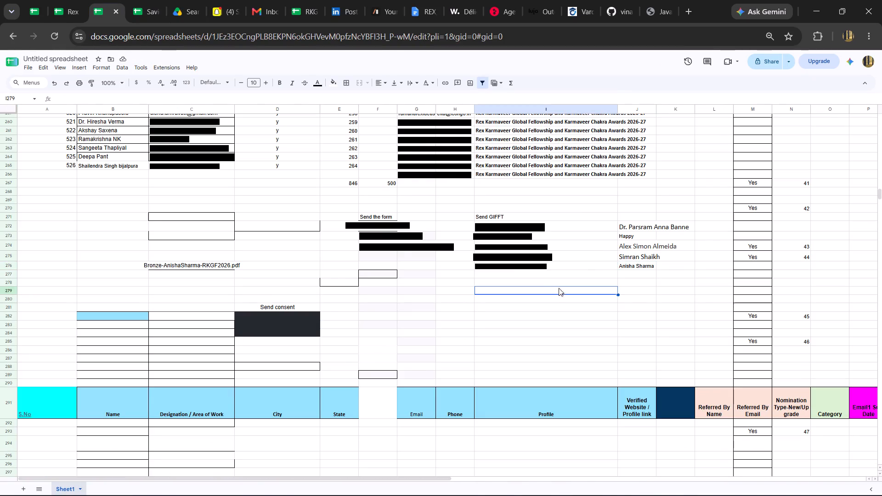
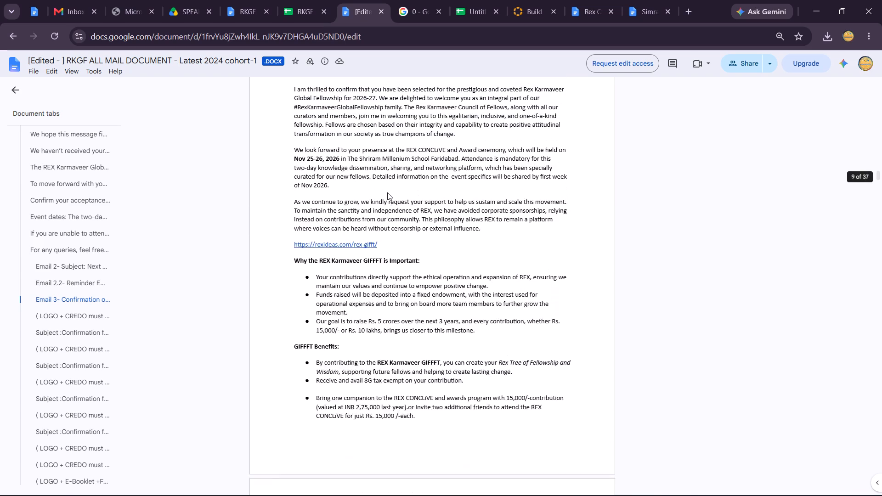
Select Email 3's subject text, "Welcome to the Prestigious Rex Karmaveer Global Fellowship 2026-27", in the RKGF mail document.
scroll(387, 192, up, 5)
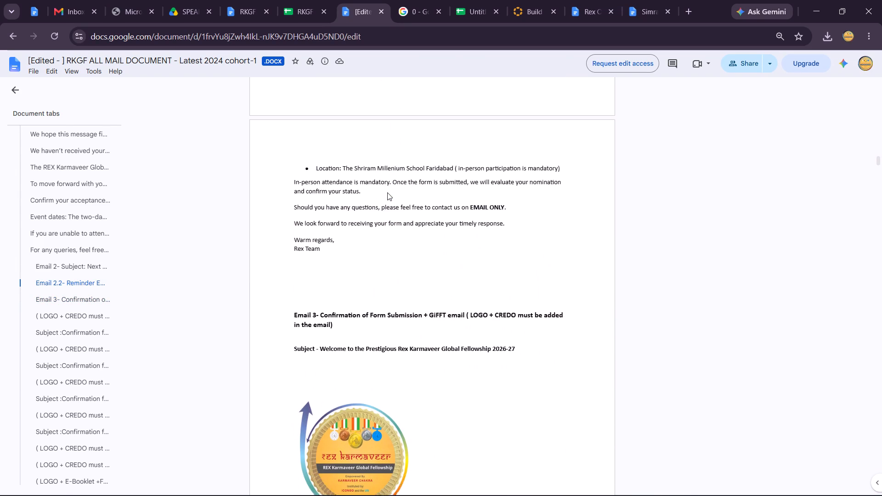
scroll(387, 192, up, 1)
drag(320, 282, 515, 279)
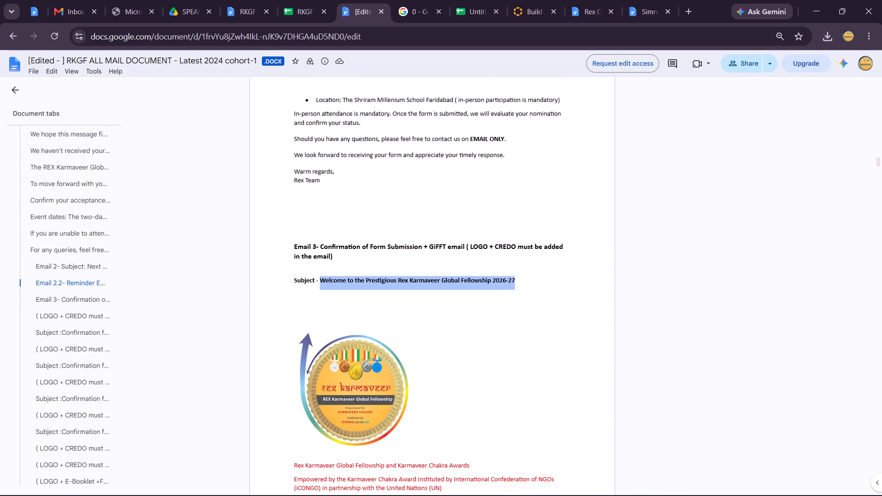
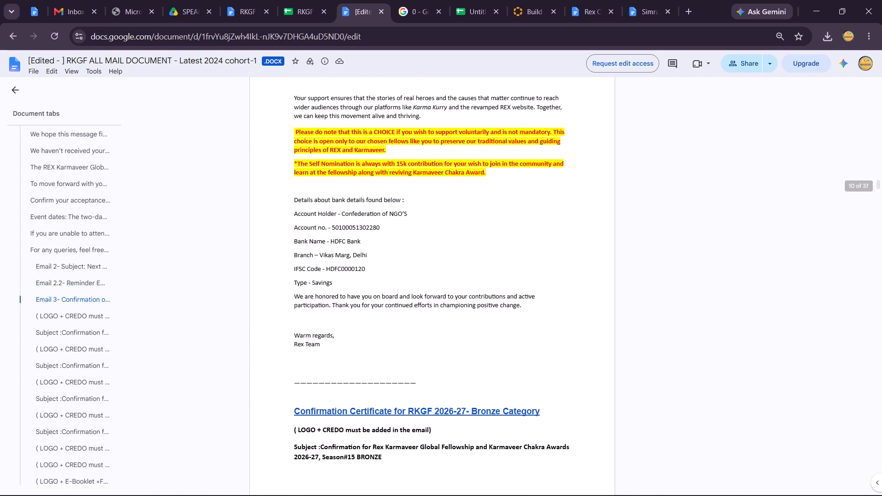
Copy the Email 3 body text in the mail document, from the red 'Rex Karmaveer Global Fellowship' line below the logo through 'championing positive change.'.
drag(523, 306, 483, 0)
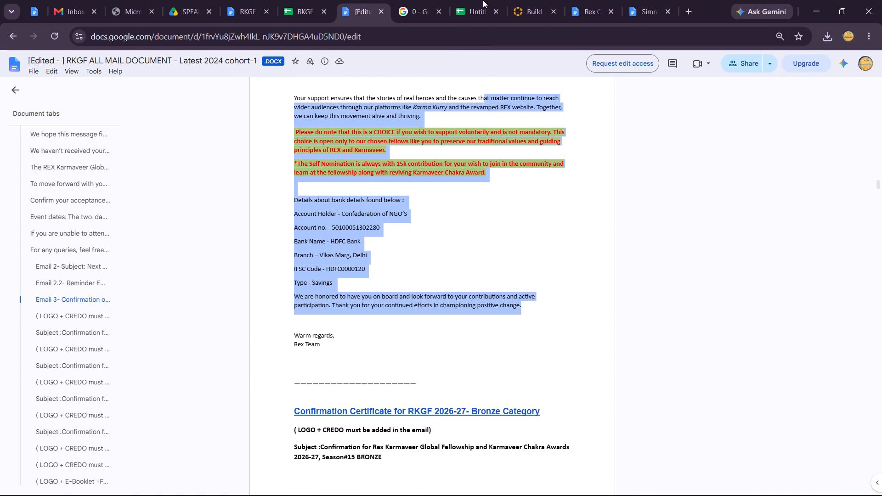
drag(483, 0, 311, 383)
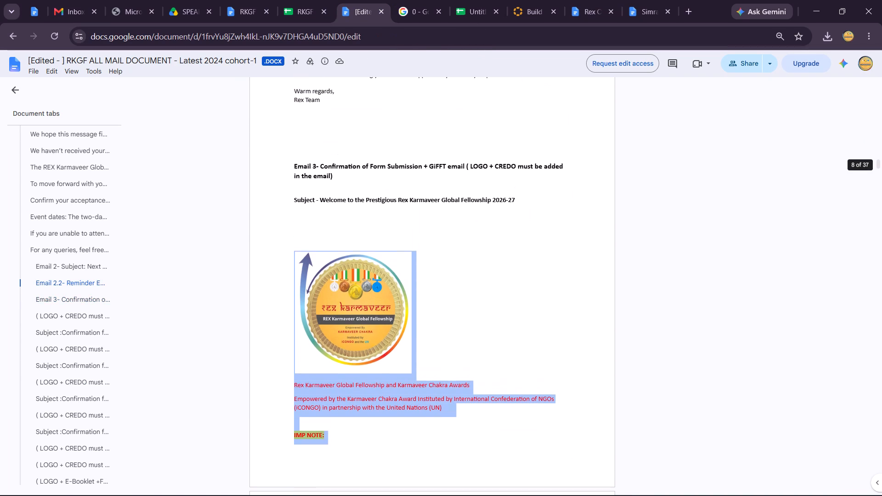
drag(311, 383, 292, 383)
key(ctrl+c)
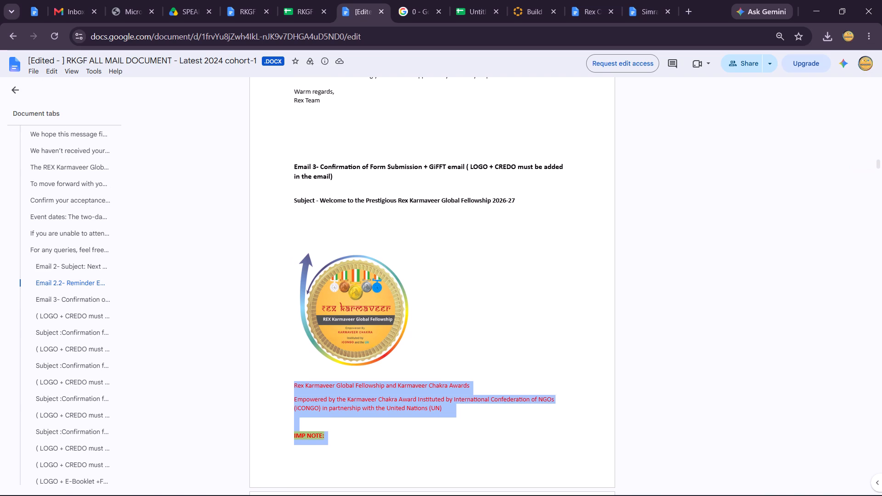
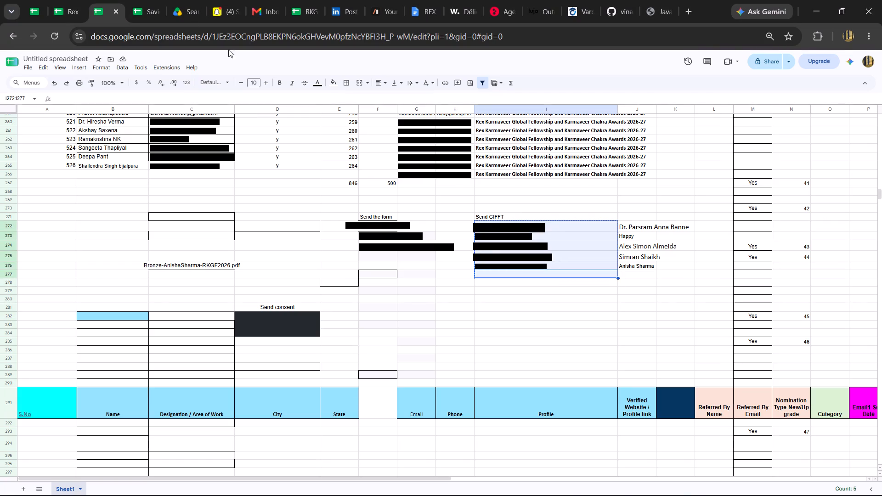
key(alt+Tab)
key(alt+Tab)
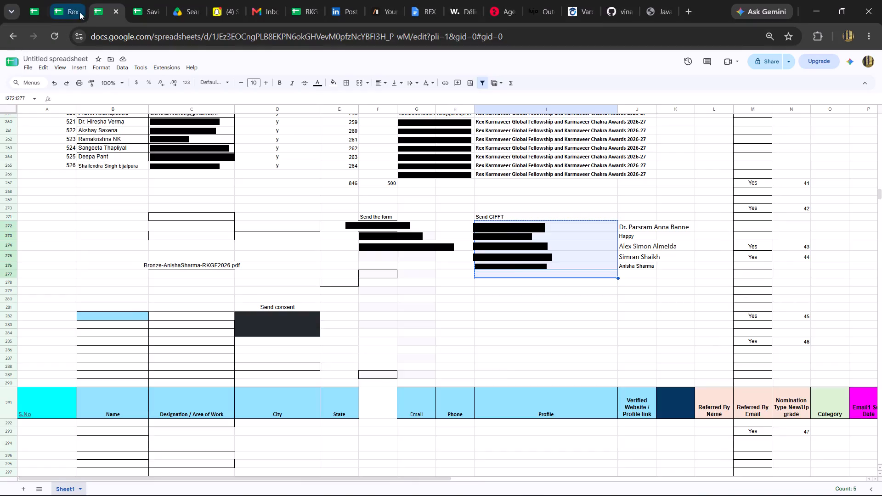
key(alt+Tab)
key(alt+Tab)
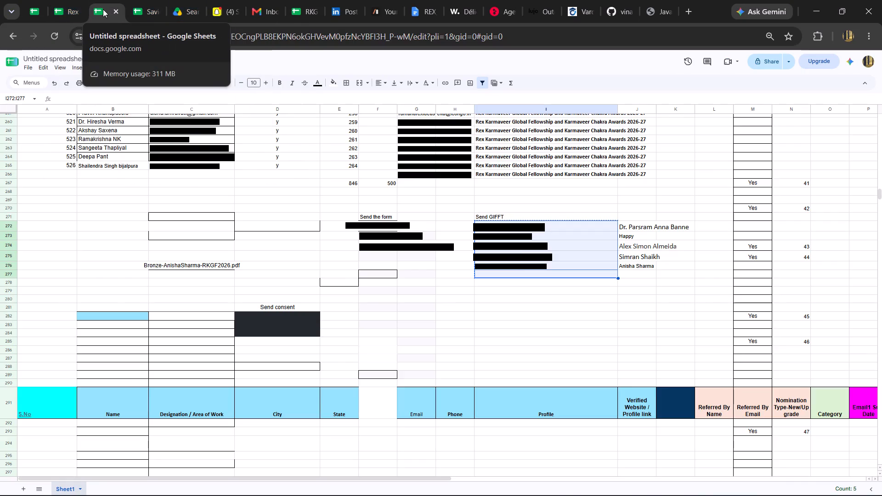
Switch to the Chrome window holding the Email 1 approach document and open a new browser tab there.
key(alt+Tab)
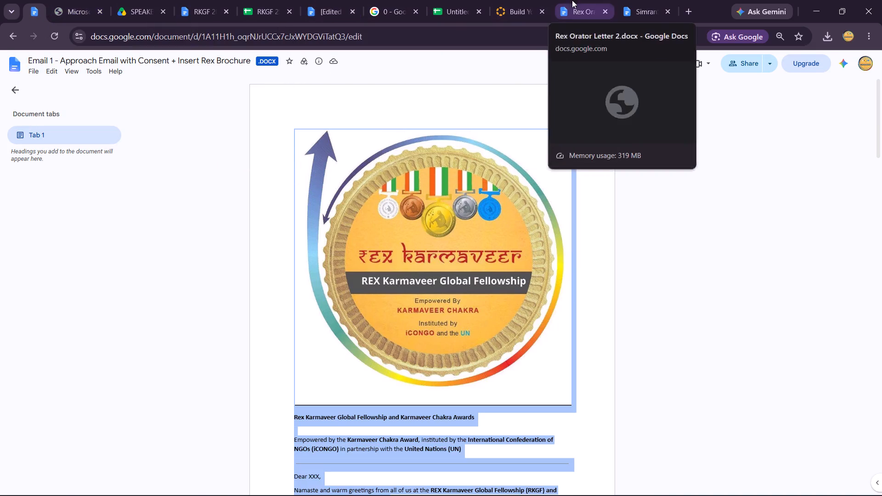
key(alt+Tab)
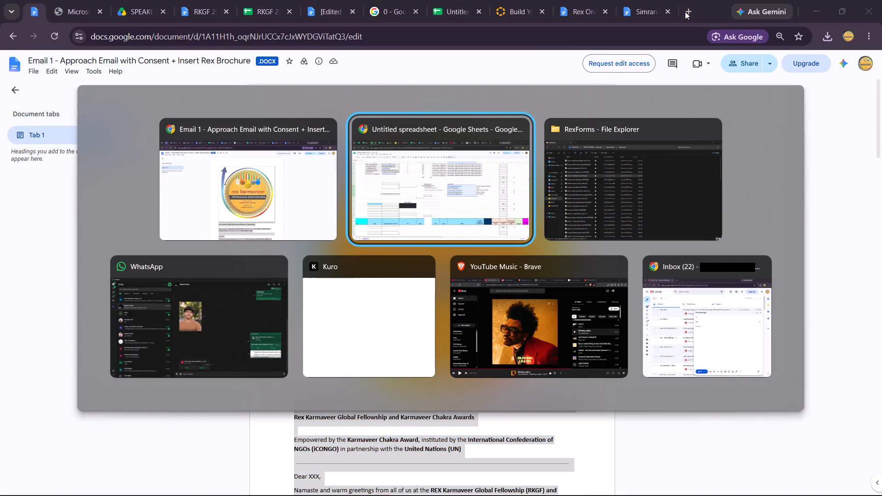
key(alt+Tab)
key(alt+Tab)
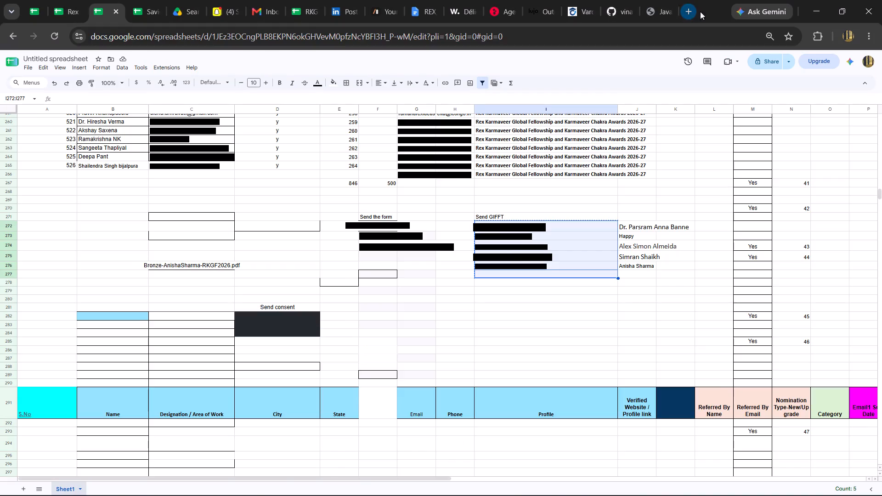
key(alt+Tab)
click(688, 11)
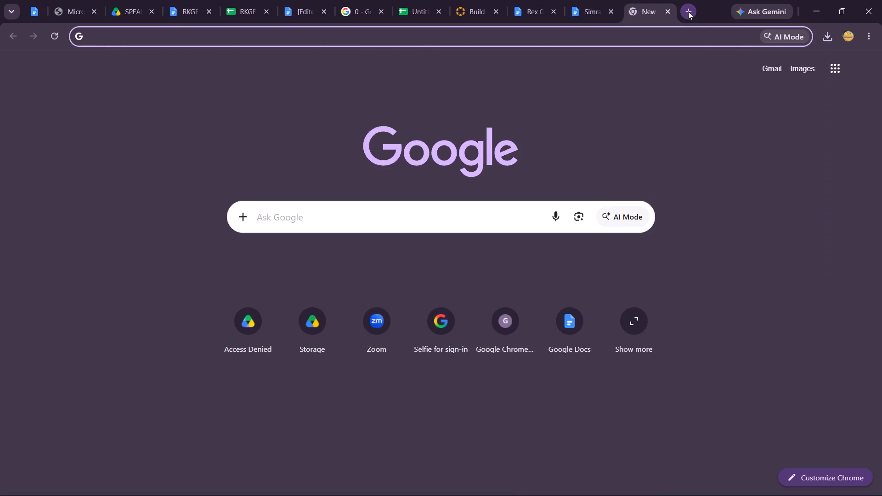
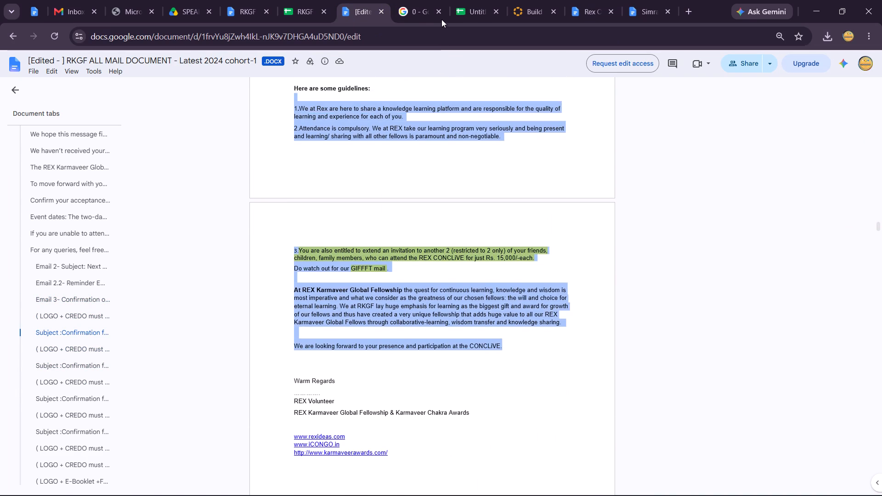
Copy the Season#15 BRONZE confirmation email body from the RKGF mail document, from the fellowship heading through the closing line about the CONCLiVE.
drag(441, 19, 367, 149)
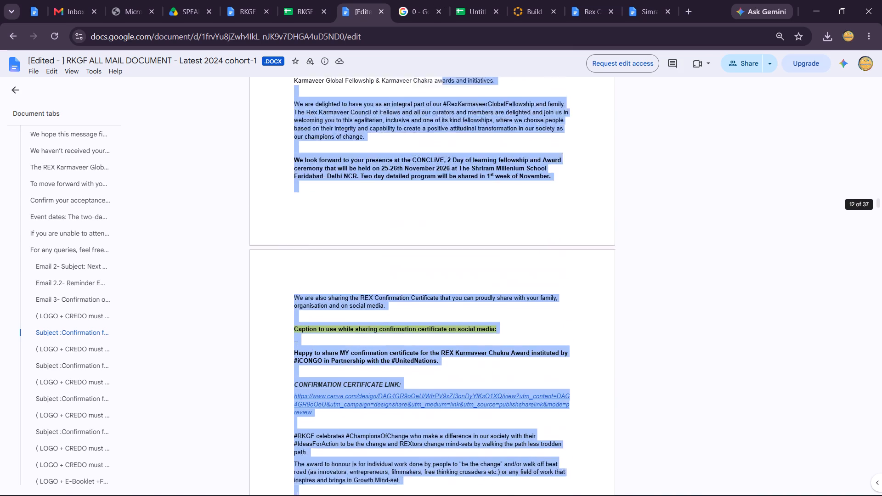
drag(367, 149, 288, 409)
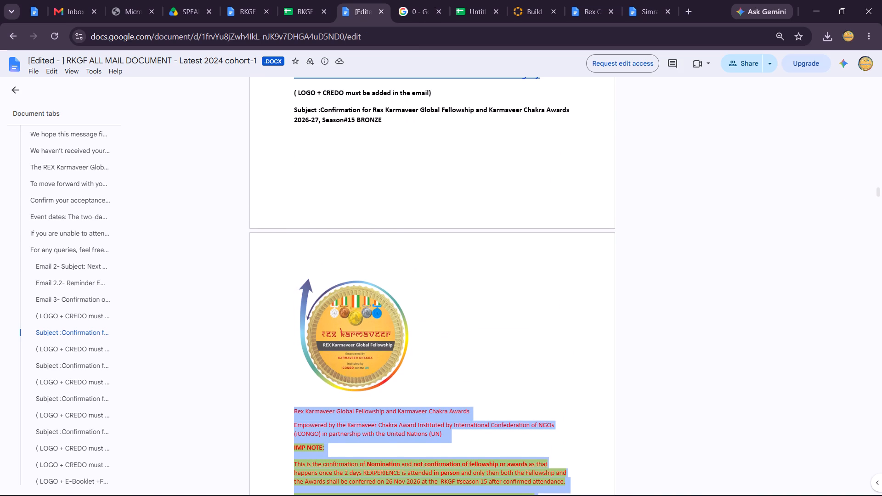
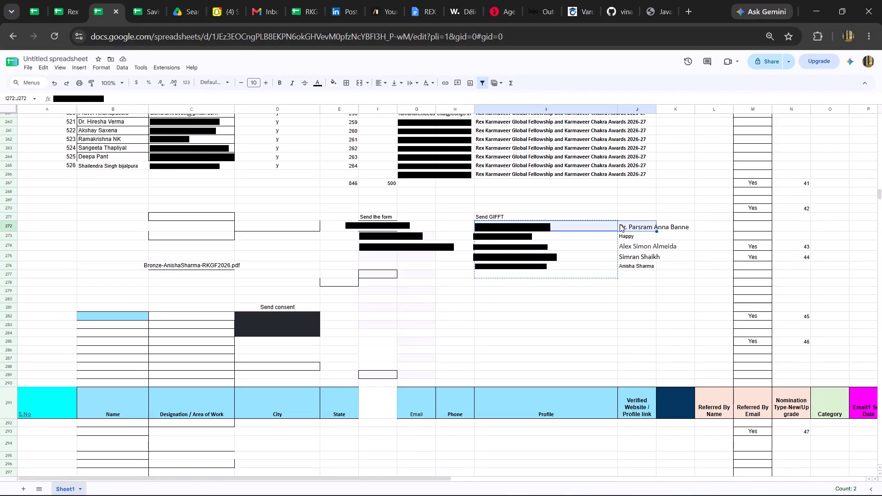
Copy the first nominee's email from cell I272 of the Send GIFFT list.
click(565, 239)
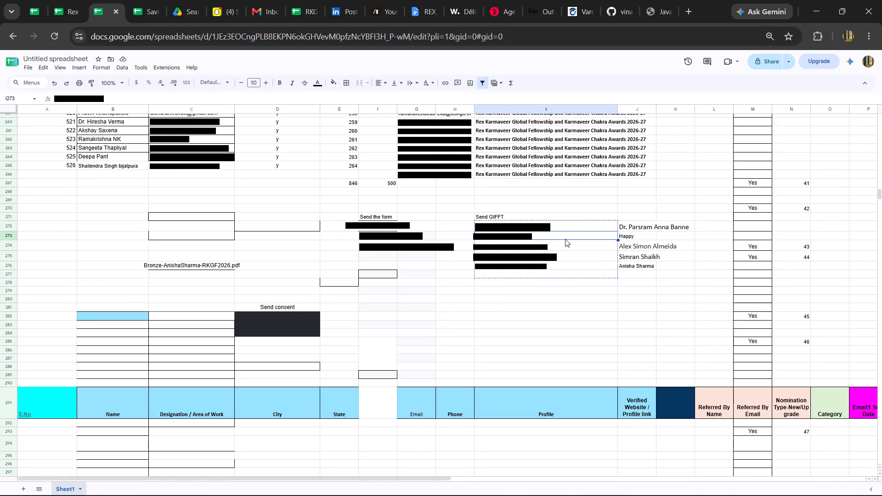
key(Up)
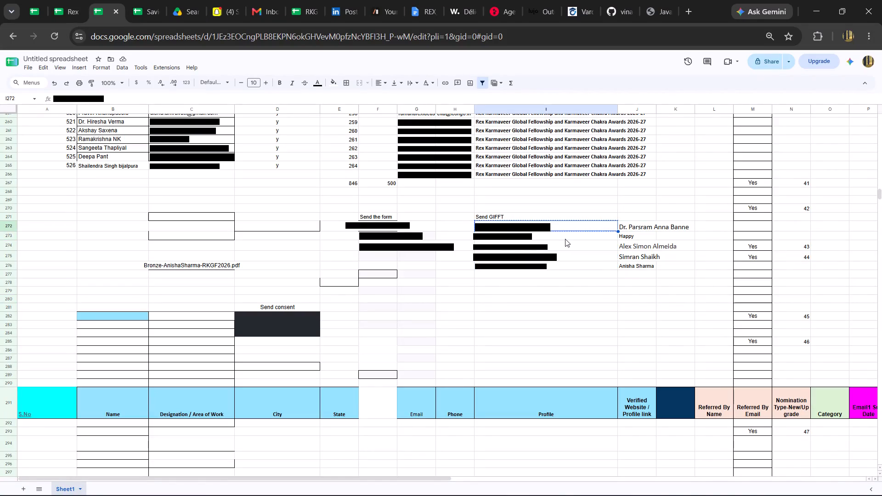
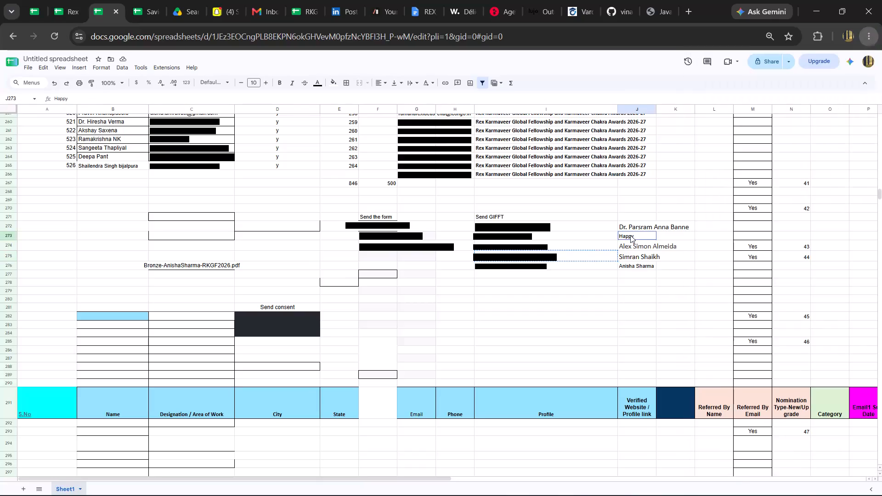
Select the name cell of the last nominee in the Send GIFFT list.
click(630, 267)
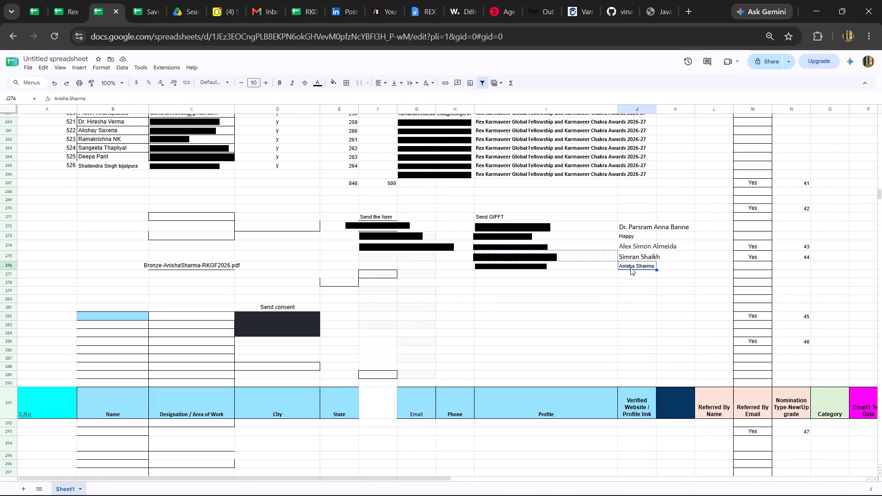
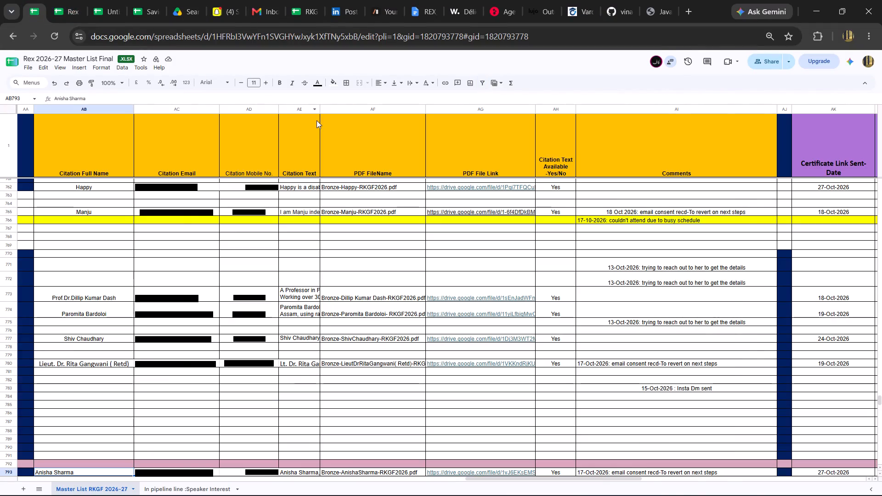
Check the column statistics for the Form PDF Submitted- Yes/No column in the master list, then close them.
scroll(317, 120, right, 5)
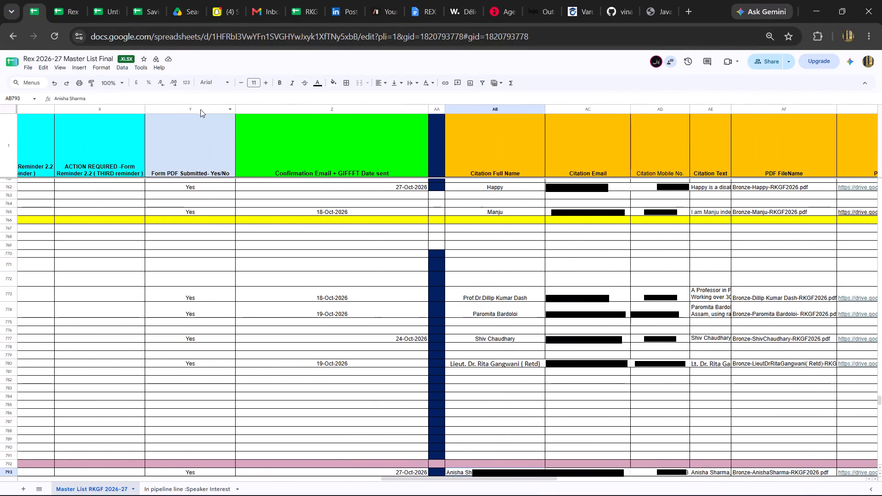
click(200, 108)
right_click(200, 108)
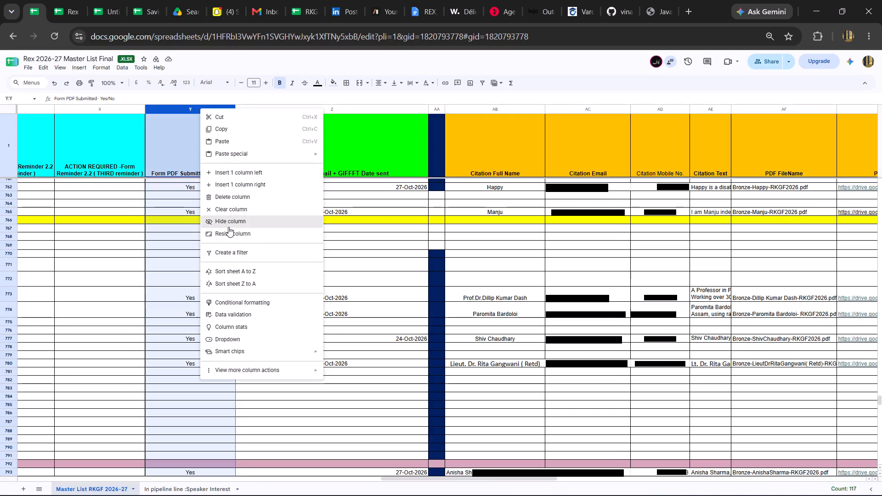
click(228, 326)
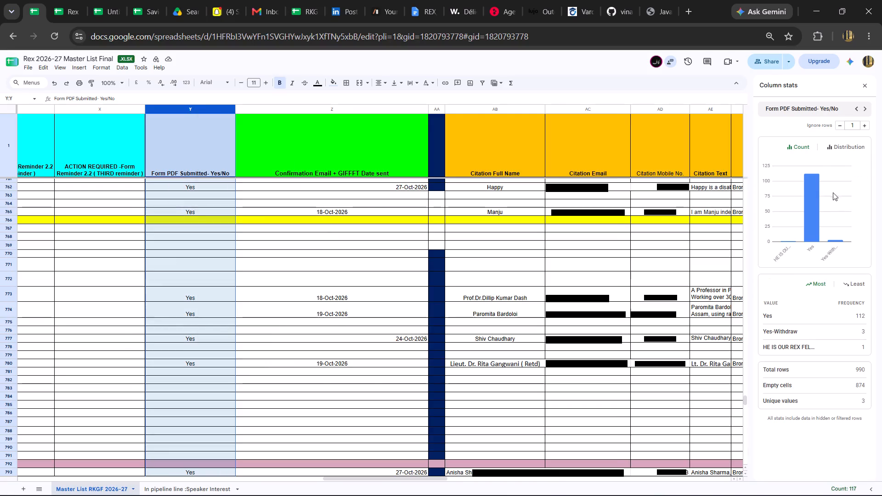
click(866, 85)
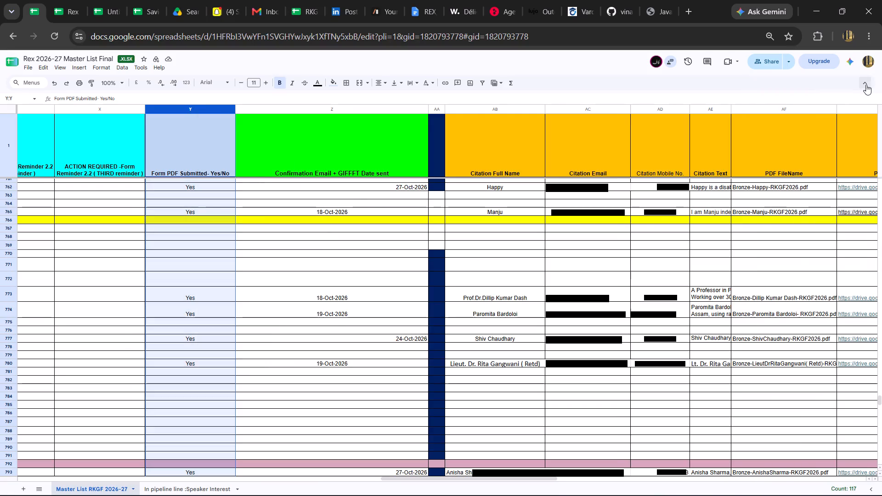
click(628, 243)
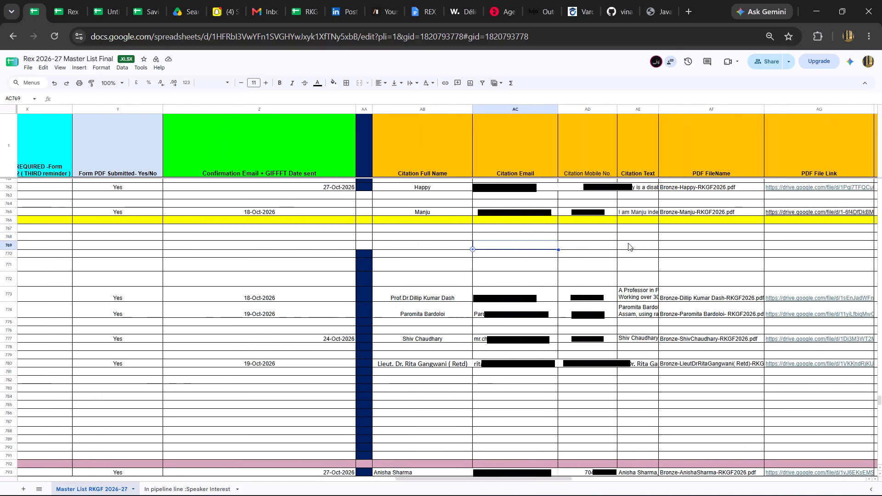
View the column statistics for Citation Text Available -Yes/No, and for the neighbouring Comments and PDF FileName columns.
scroll(628, 243, left, 3)
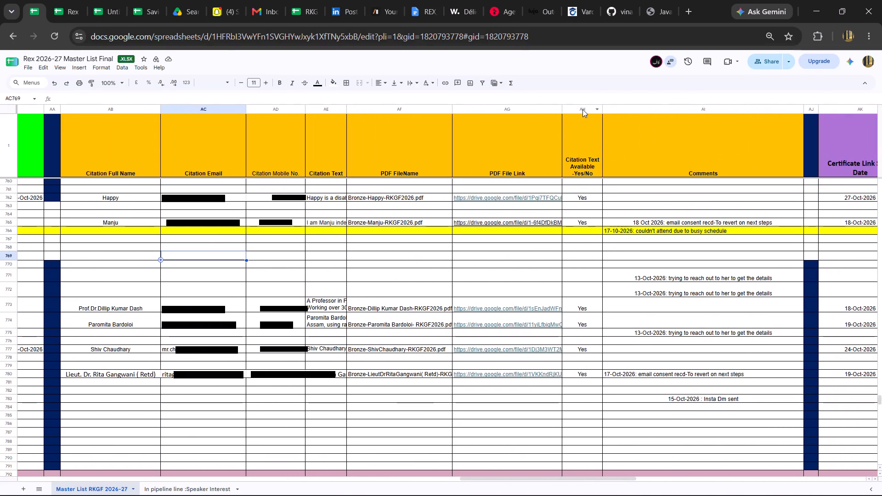
click(582, 109)
right_click(582, 109)
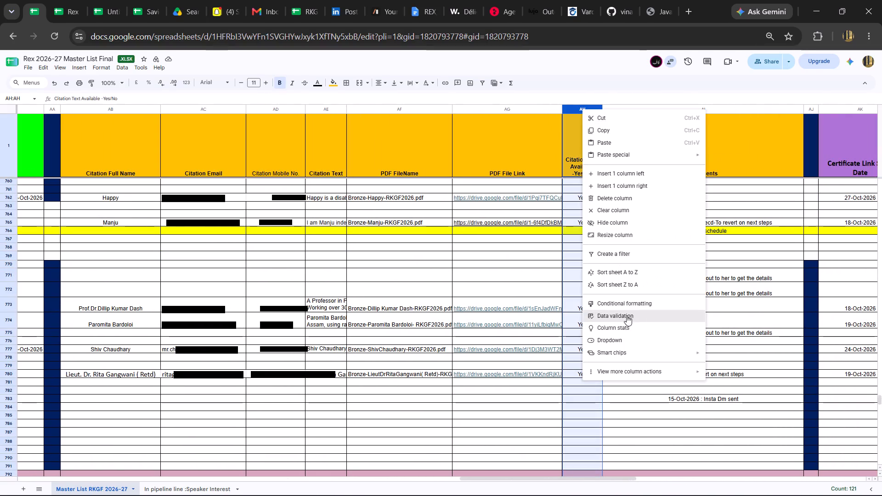
click(624, 324)
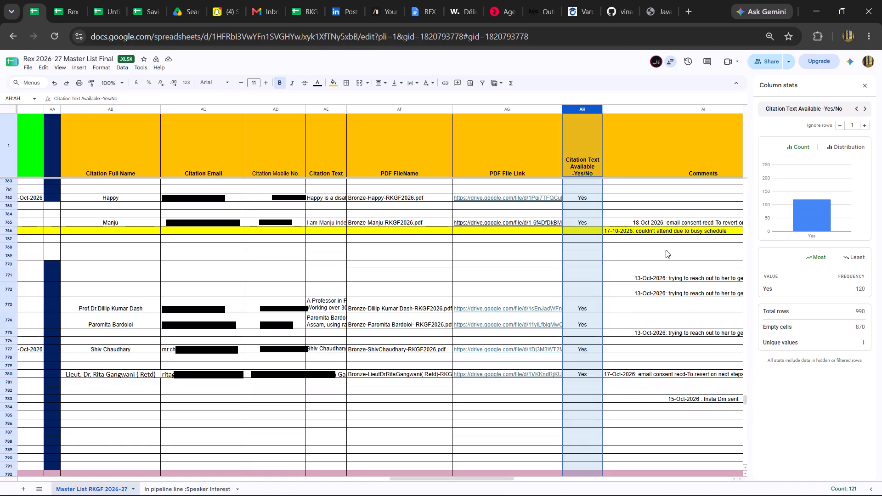
click(617, 268)
click(568, 292)
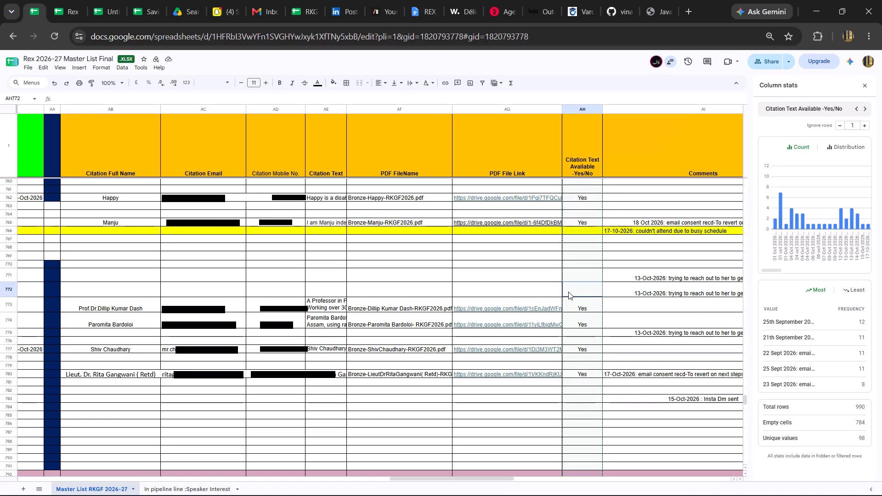
click(446, 426)
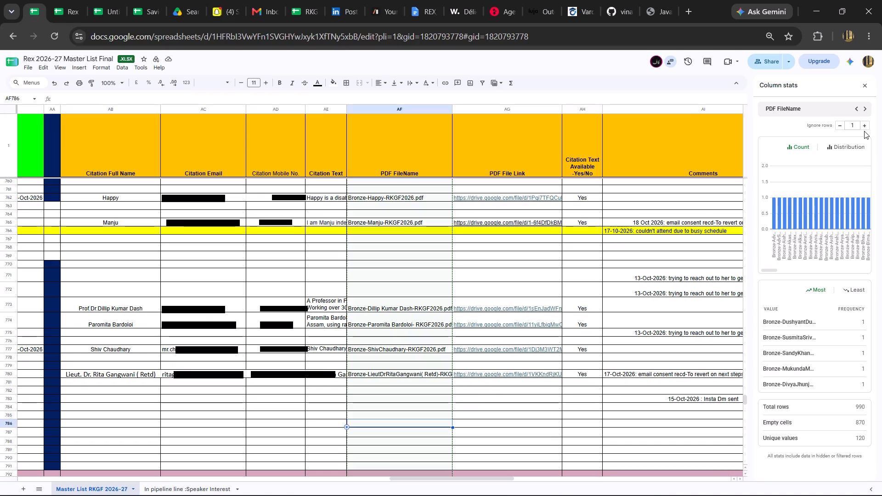
Recheck the column statistics for Form PDF Submitted- Yes/No and close the statistics.
scroll(505, 239, right, 5)
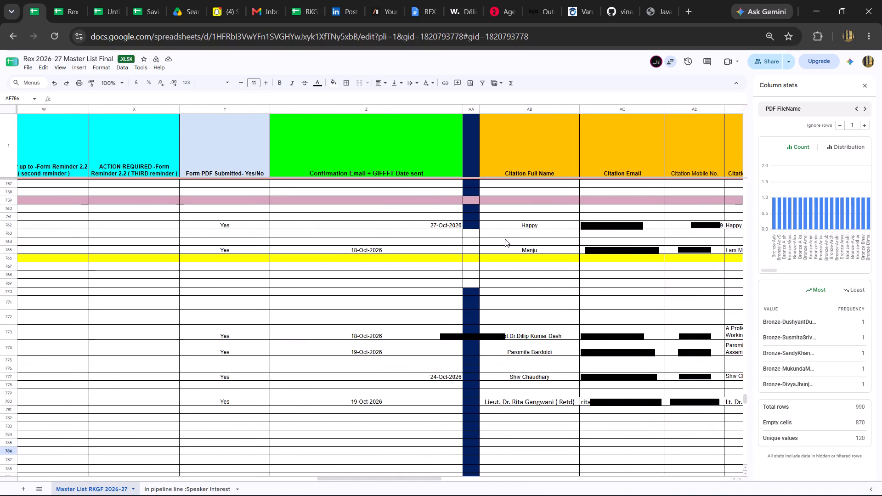
click(222, 291)
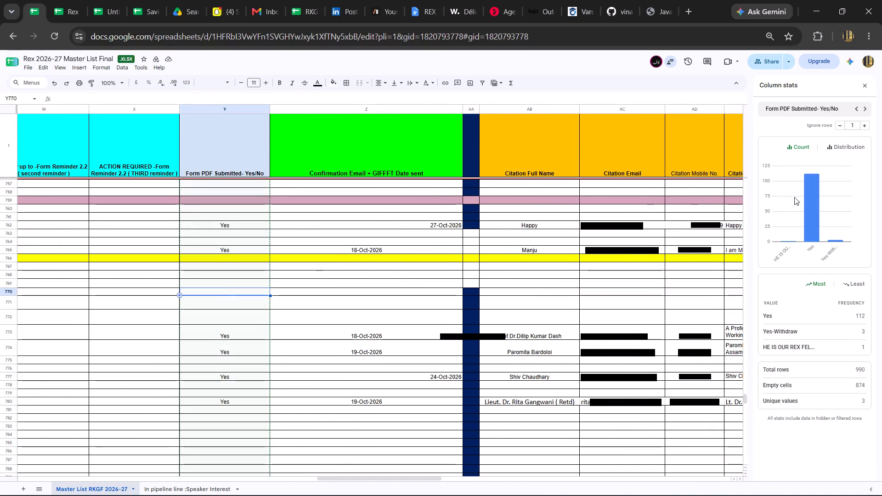
click(865, 87)
scroll(761, 273, up, 3)
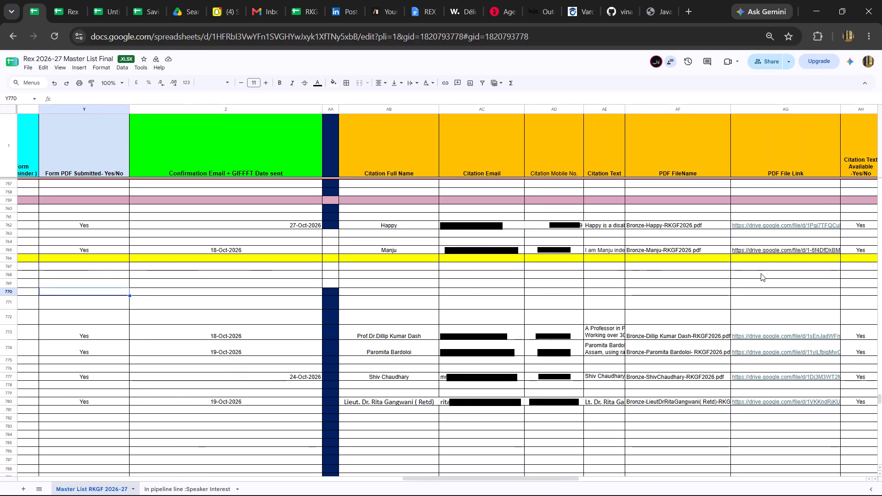
Examine the Citation Text Available -Yes/No entries from row 763 down to the end of the master list.
scroll(761, 273, left, 1)
click(652, 230)
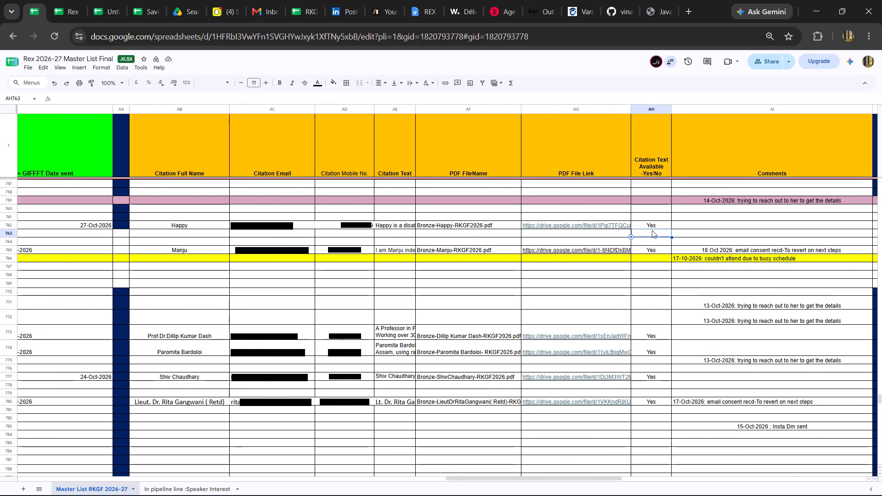
key(ctrl+Down)
key(ctrl+Down)
key(ctrl+Down)
key(ctrl+Down)
key(ctrl+Down)
key(ctrl+Down)
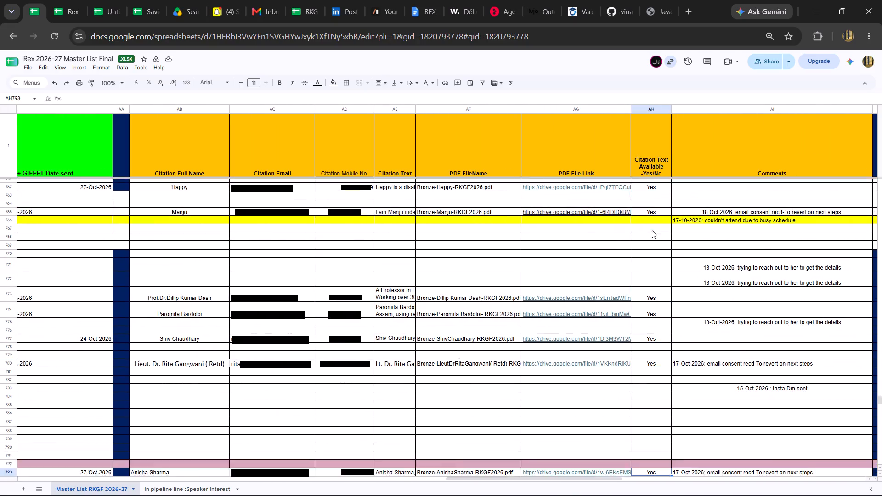
key(ctrl+Down)
key(ctrl+Down)
key(ctrl+Down)
key(ctrl+Down)
key(ctrl+Down)
key(ctrl+Down)
key(ctrl+Down)
key(ctrl+Down)
key(ctrl+Down)
key(ctrl+Down)
key(ctrl+Down)
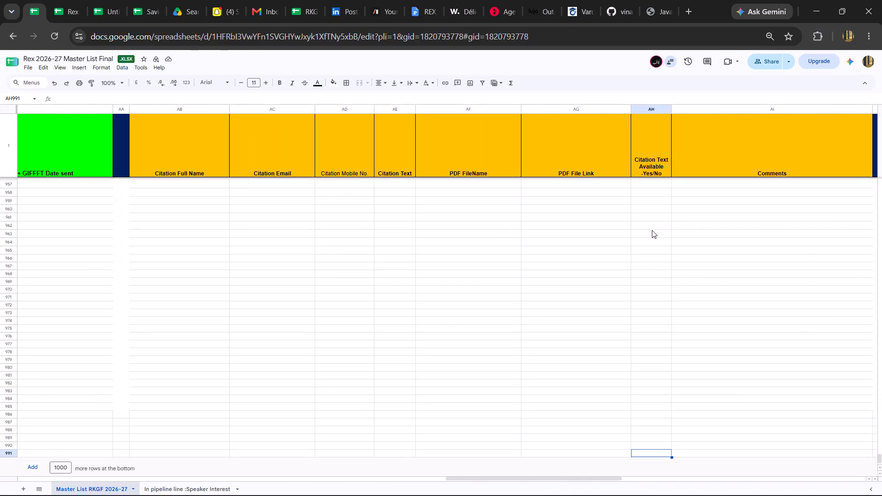
key(ctrl+Down)
key(ctrl+Up)
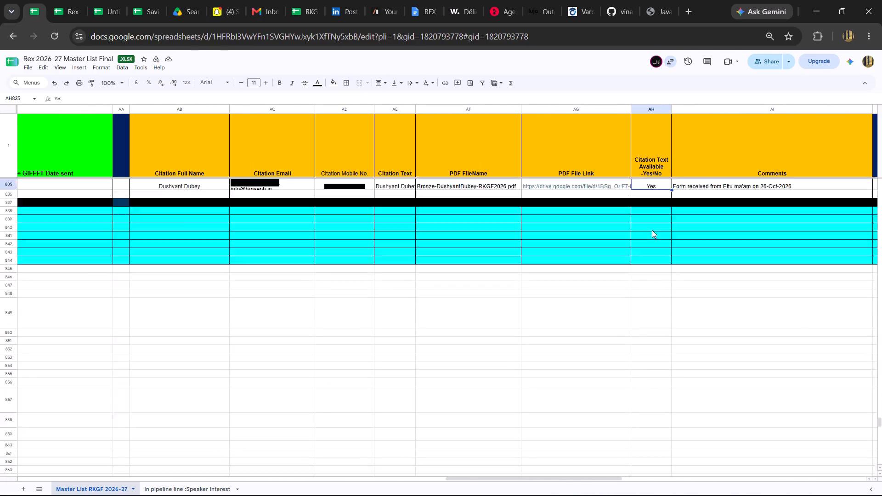
key(ctrl+Up)
key(ctrl+Up)
key(ctrl+Up)
key(ctrl+Up)
key(ctrl+Up)
key(ctrl+Up)
key(ctrl+Up)
key(ctrl+Up)
key(ctrl+Up)
key(ctrl+Up)
key(ctrl+Up)
key(ctrl+Up)
key(ctrl+Up)
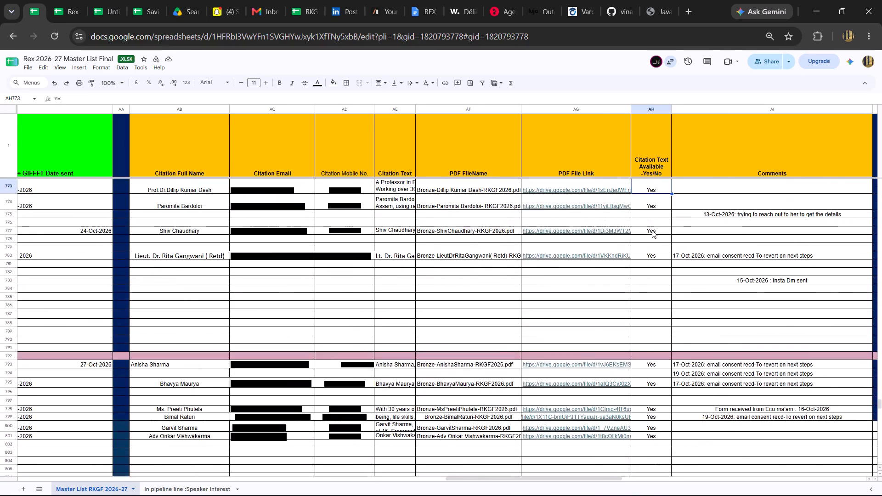
key(ctrl+Up)
key(ctrl+Up)
key(ctrl+Up)
key(ctrl+Up)
key(ctrl+Up)
key(ctrl+Up)
key(ctrl+Up)
key(ctrl+Up)
key(ctrl+Up)
key(ctrl+Up)
key(ctrl+Up)
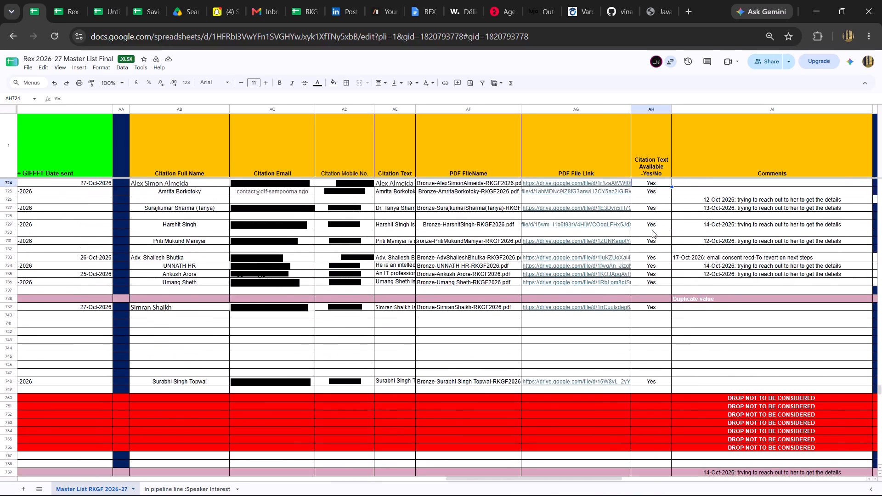